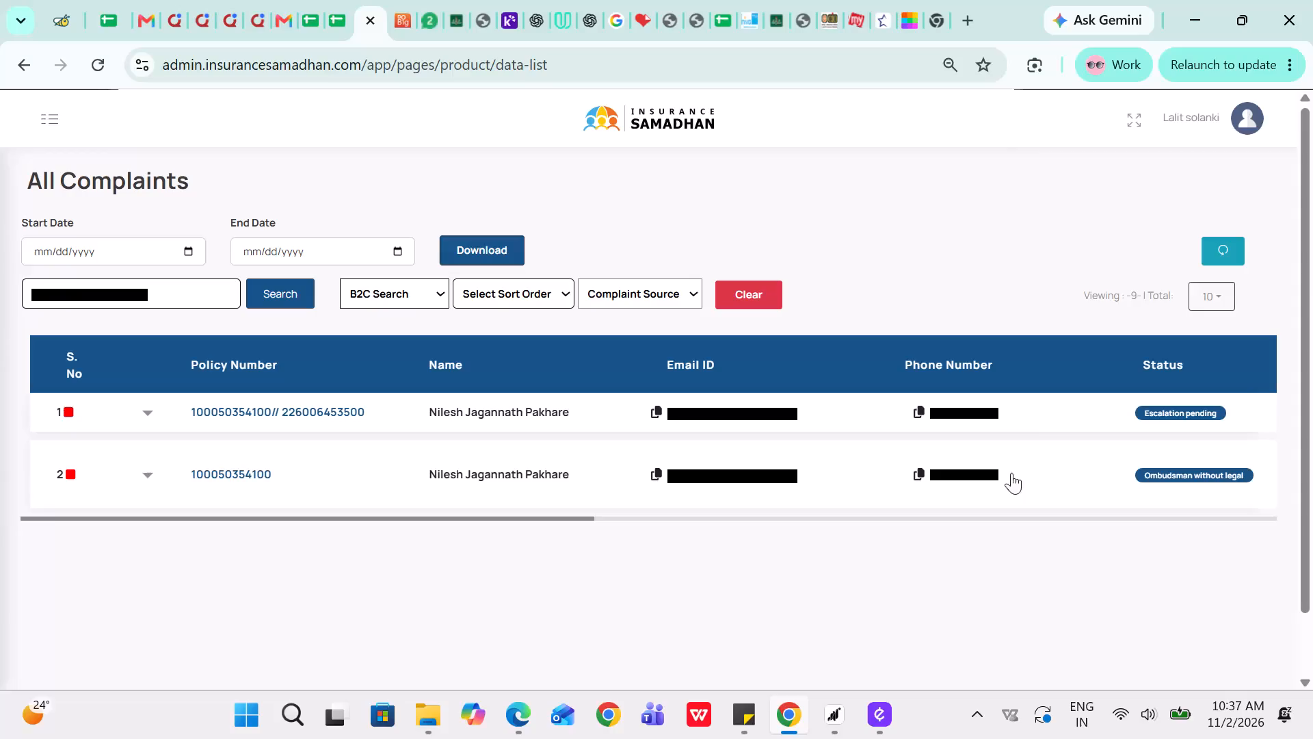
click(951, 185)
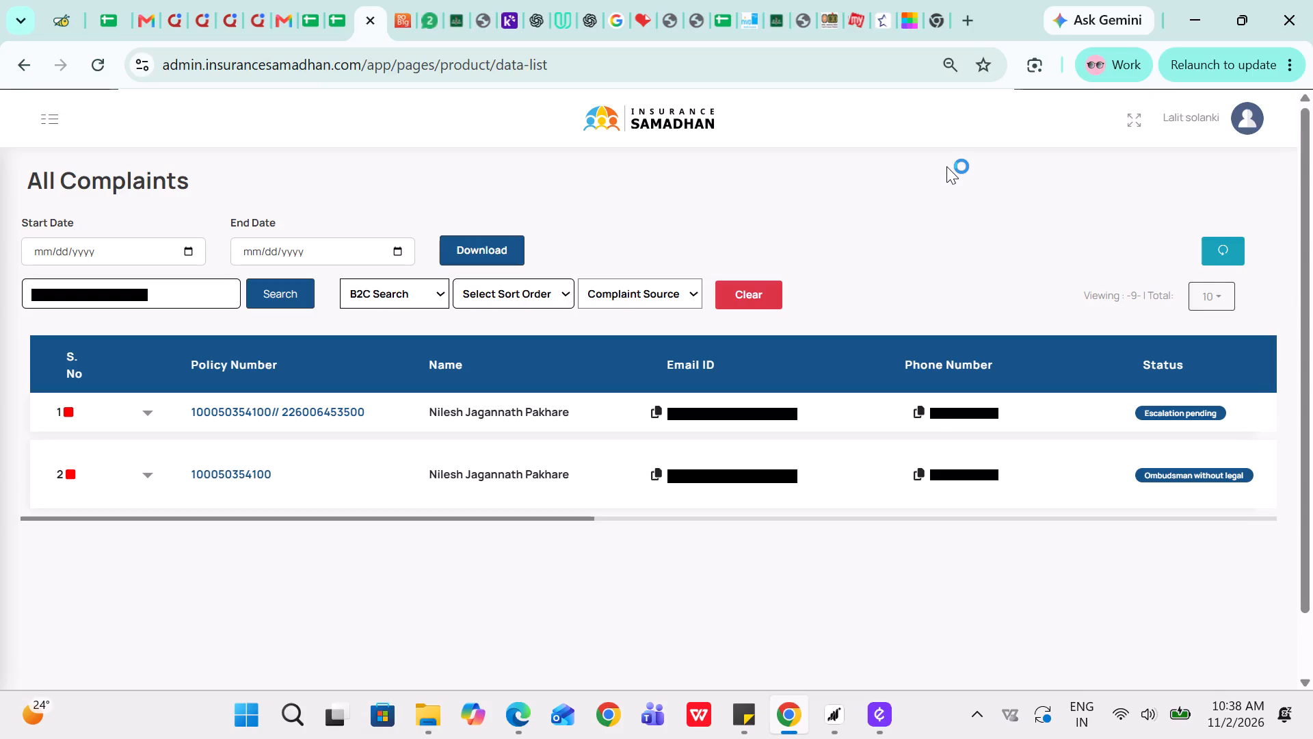
Switch to the Missed call Ombudsman 2026 spreadsheet and examine the call entries on the Oct 31 and Oct 30 miss call sheets.
click(326, 0)
scroll(571, 467, down, 3)
scroll(571, 467, up, 3)
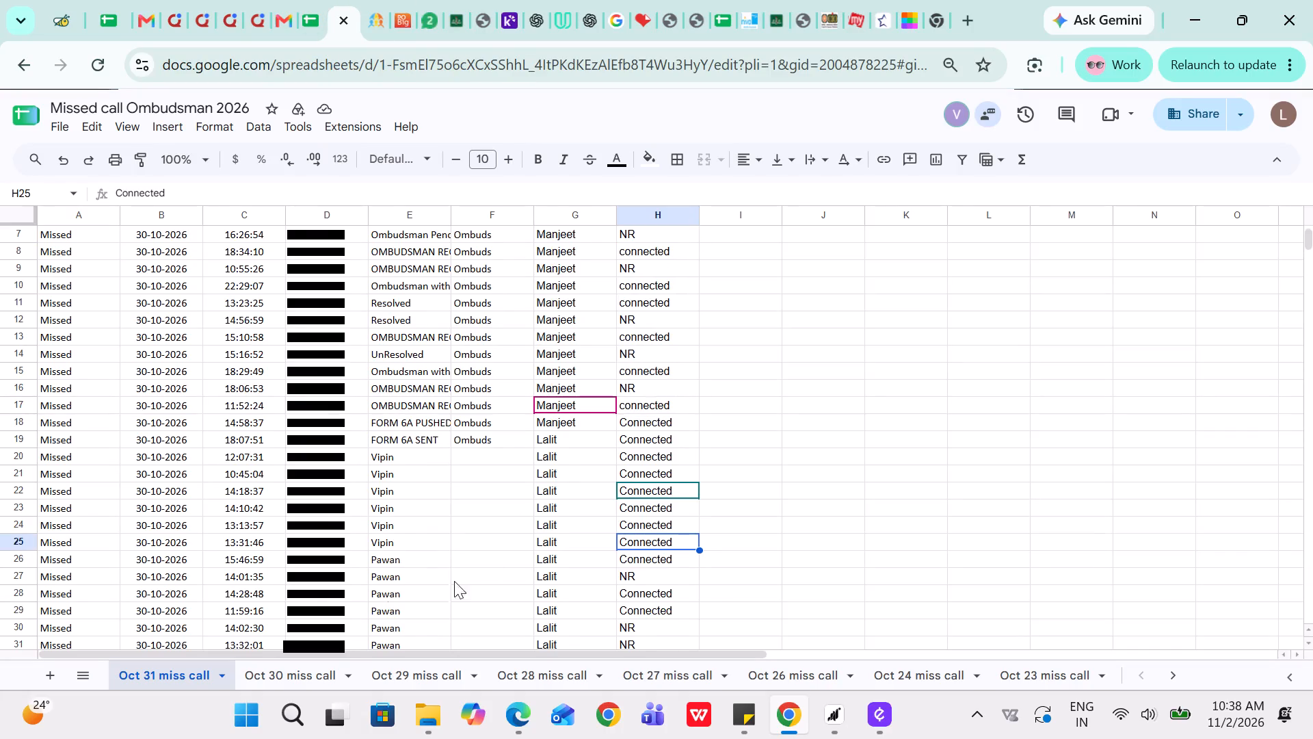
click(271, 688)
scroll(421, 482, up, 4)
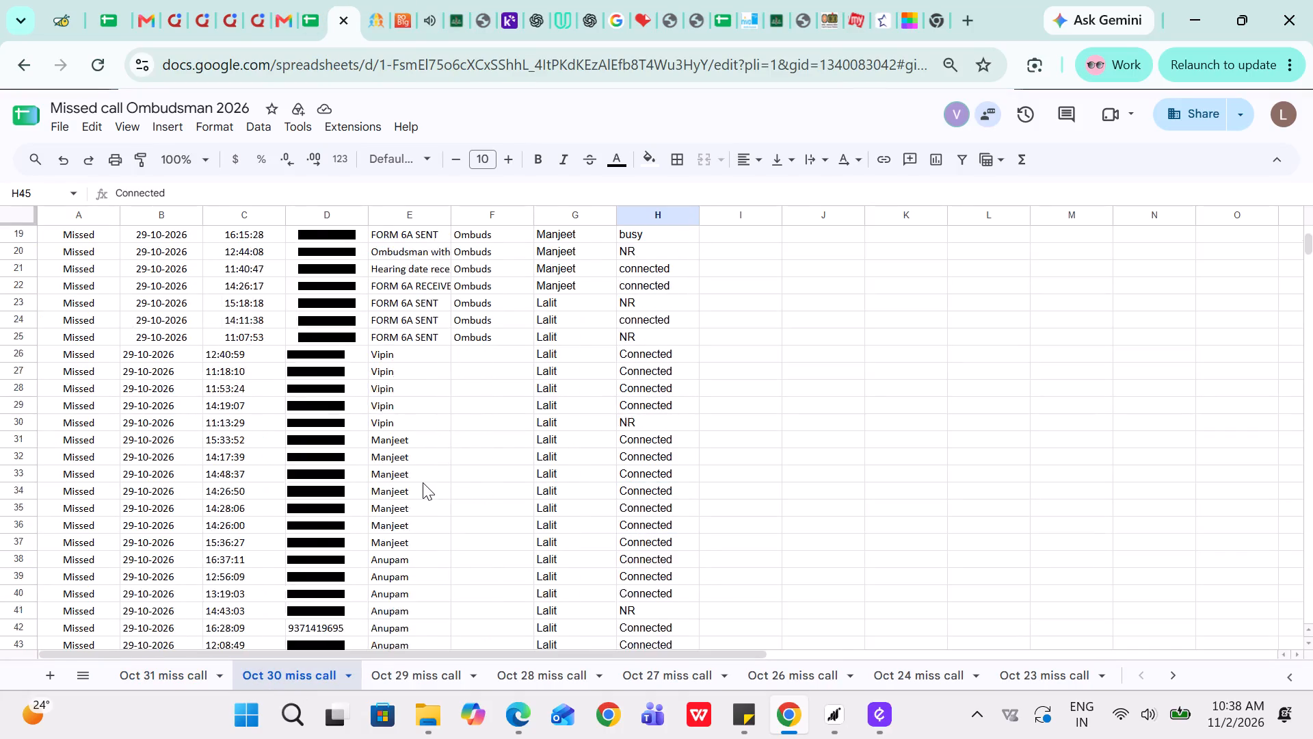
click(172, 671)
scroll(578, 274, up, 5)
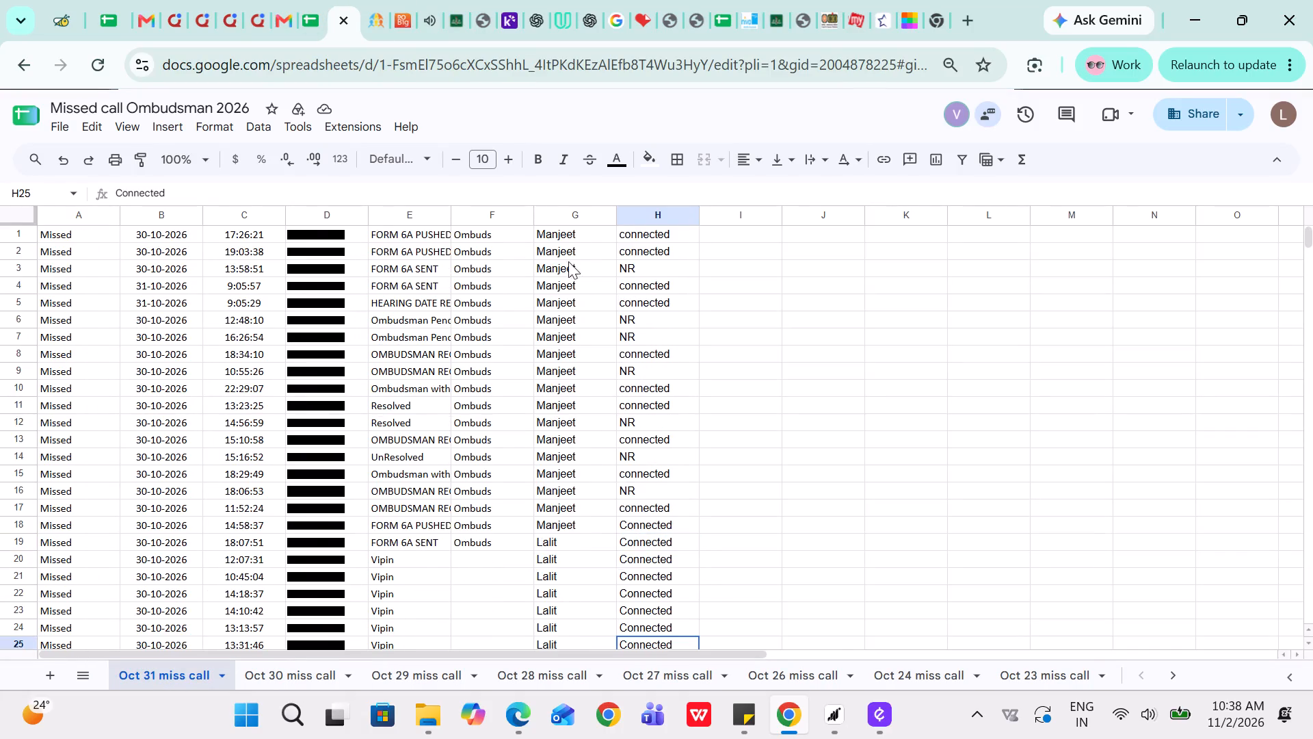
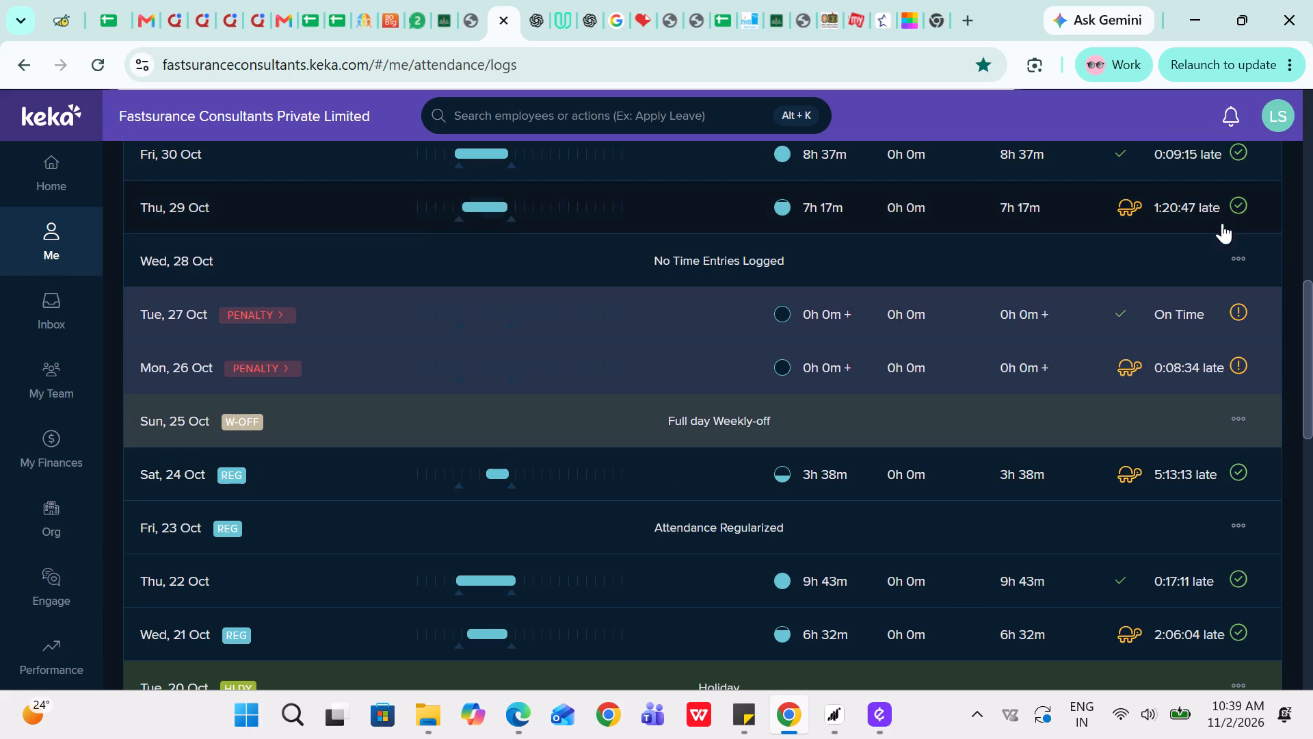
Check the shift and day log details for Thu, 29 Oct, close them, and review the most recent attendance entries and stats.
click(1243, 206)
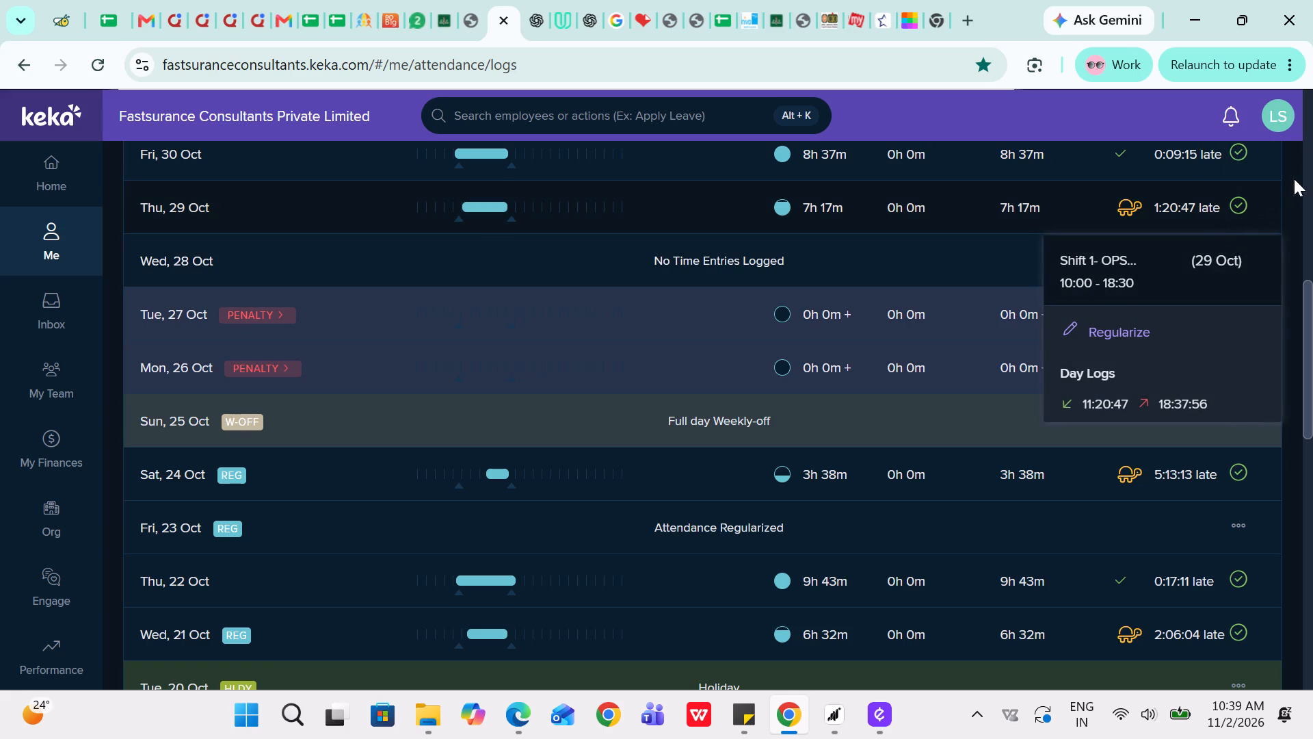
click(1294, 179)
scroll(873, 341, up, 2)
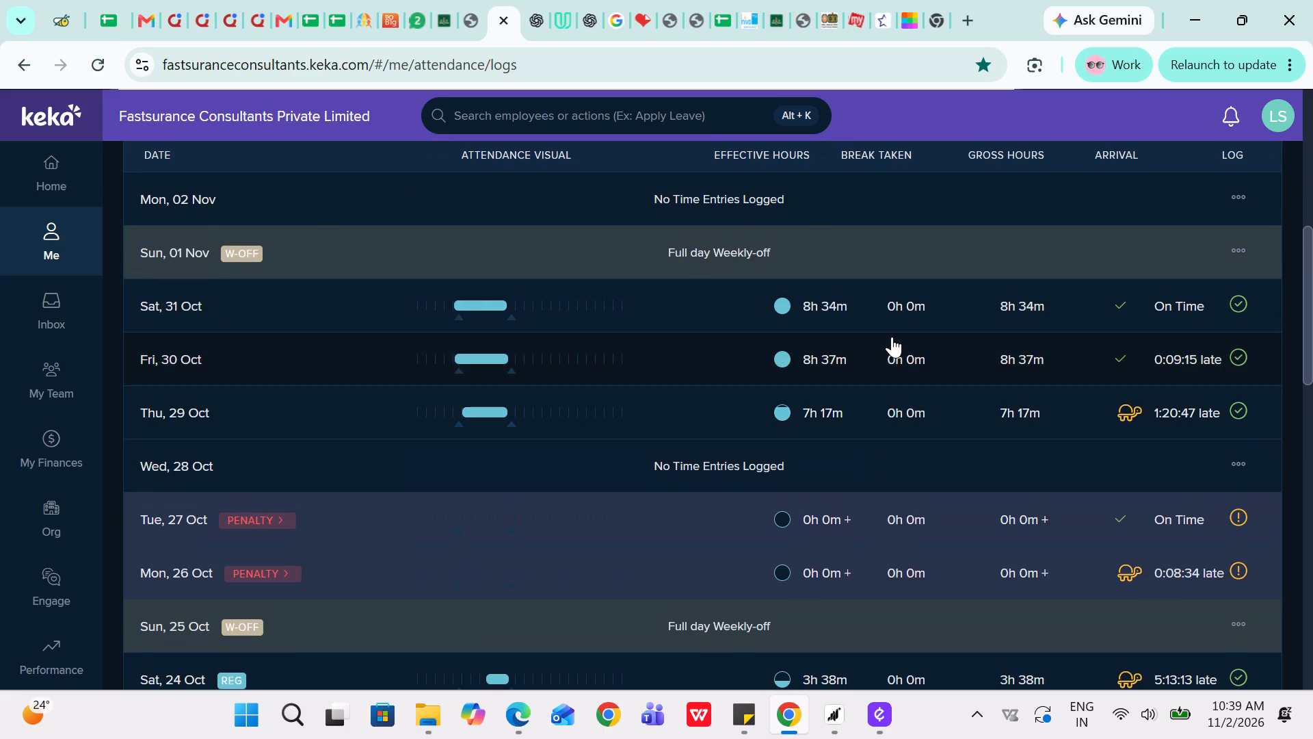
scroll(1135, 405, up, 1)
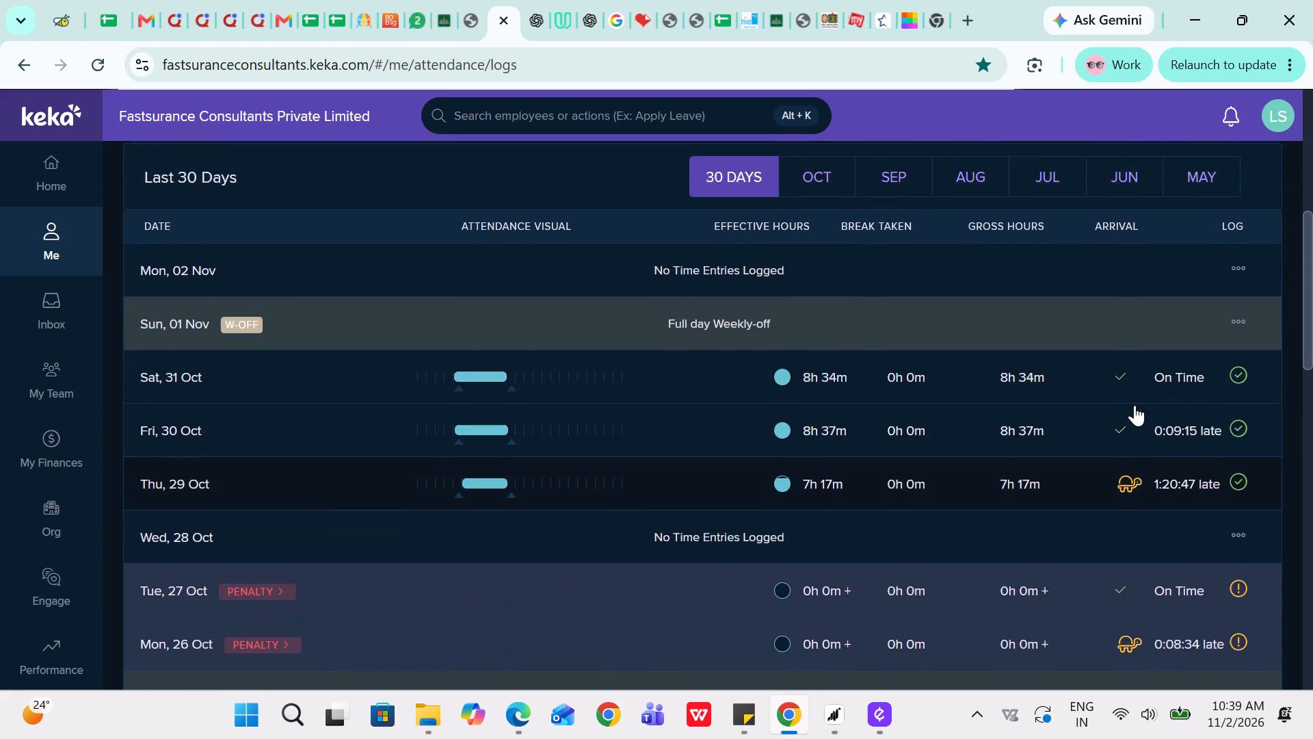
scroll(1135, 405, up, 1)
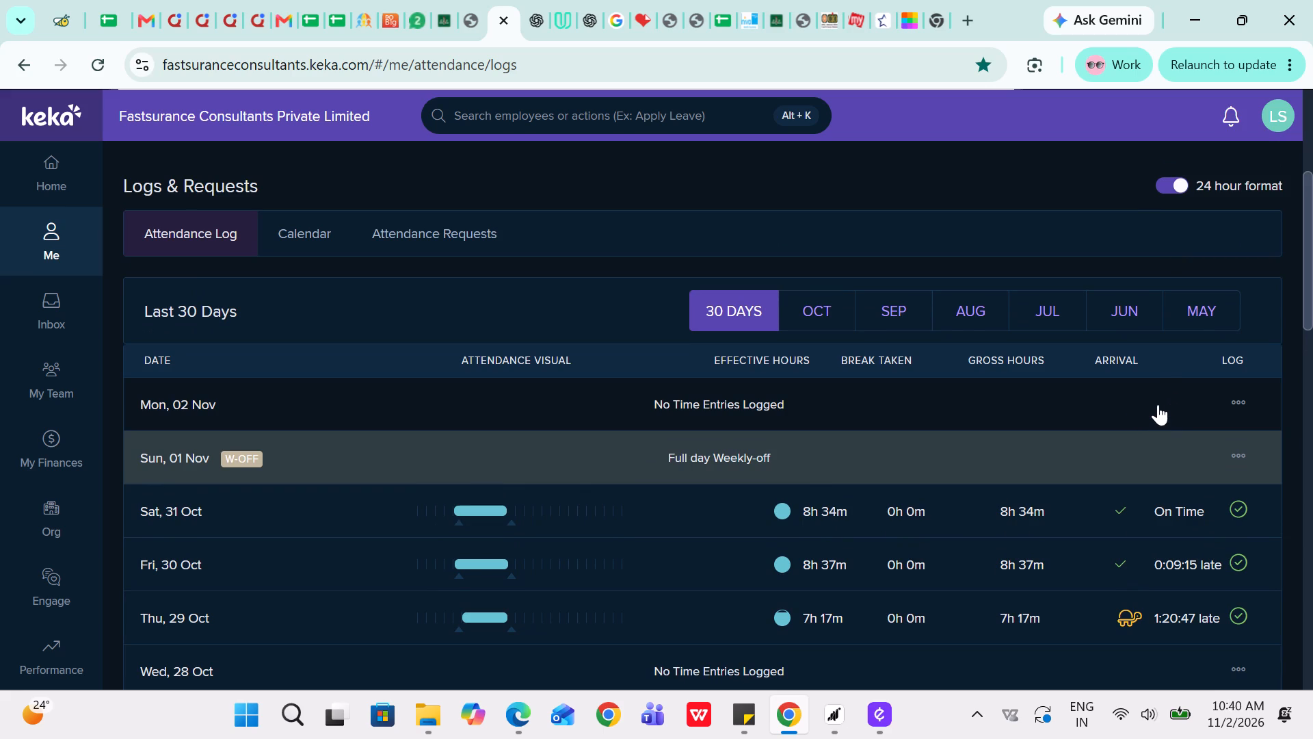
scroll(785, 389, up, 5)
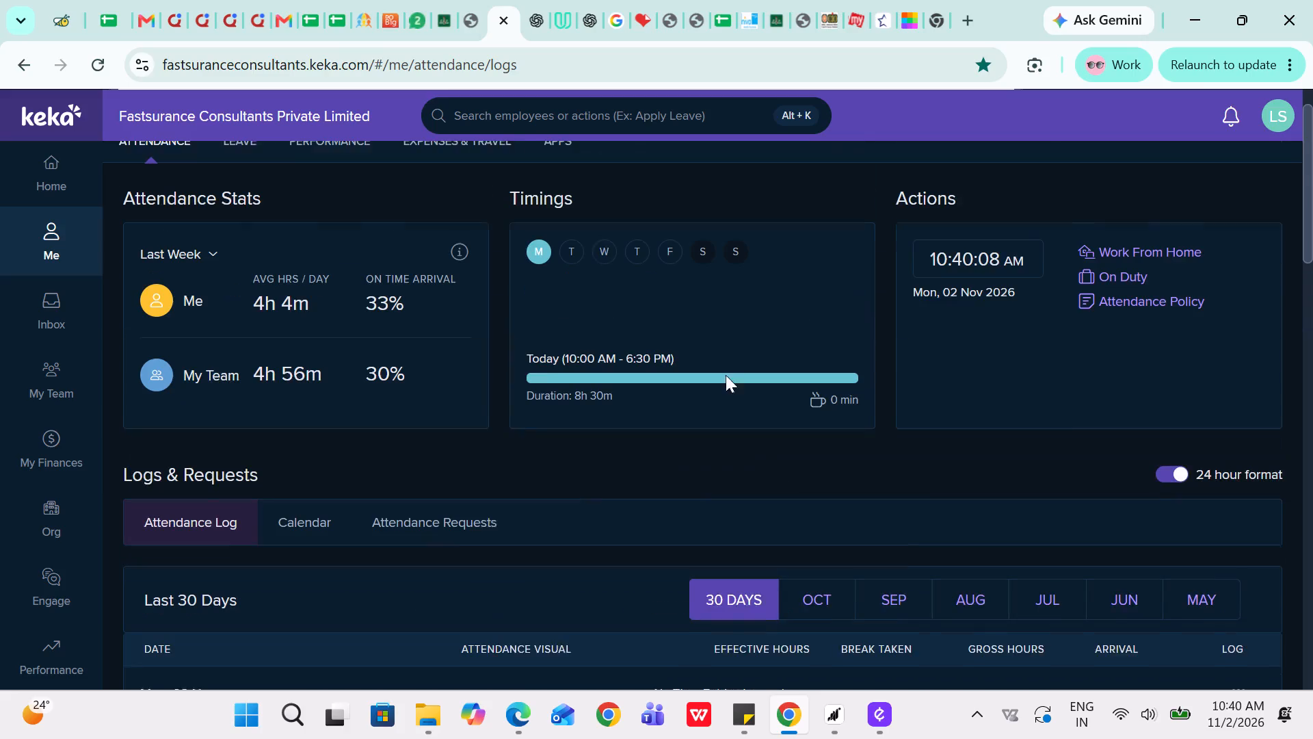
Return through the complaints admin portal to the Gmail message about leave deduction for missing swipes, and minimize the browser window after checking it.
click(354, 0)
click(644, 643)
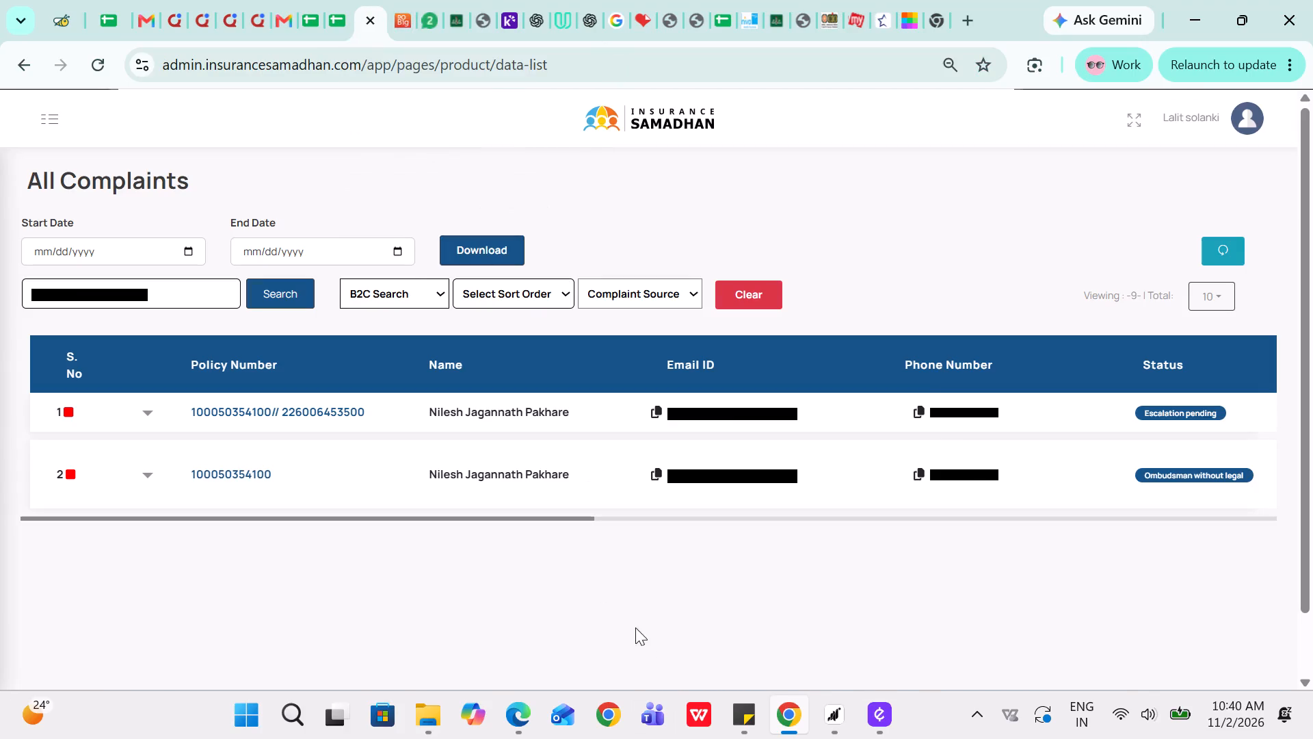
click(165, 0)
click(138, 0)
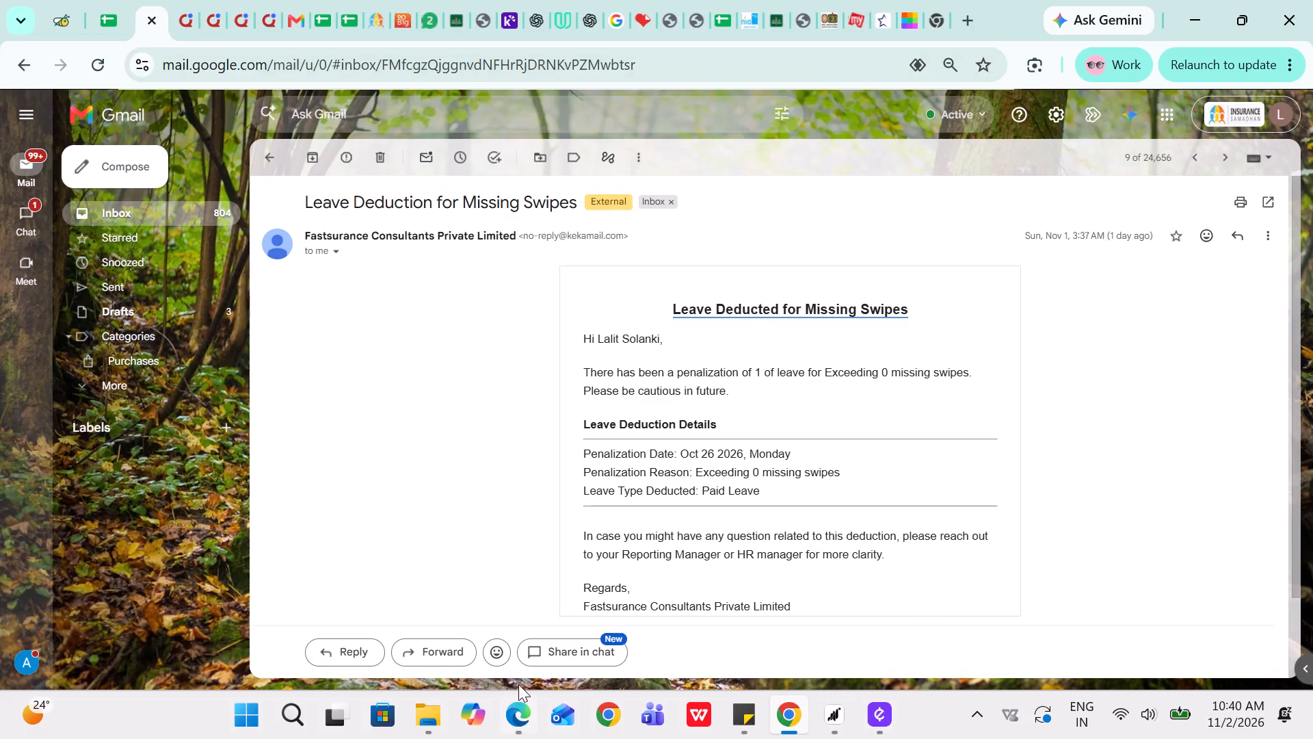
click(1186, 15)
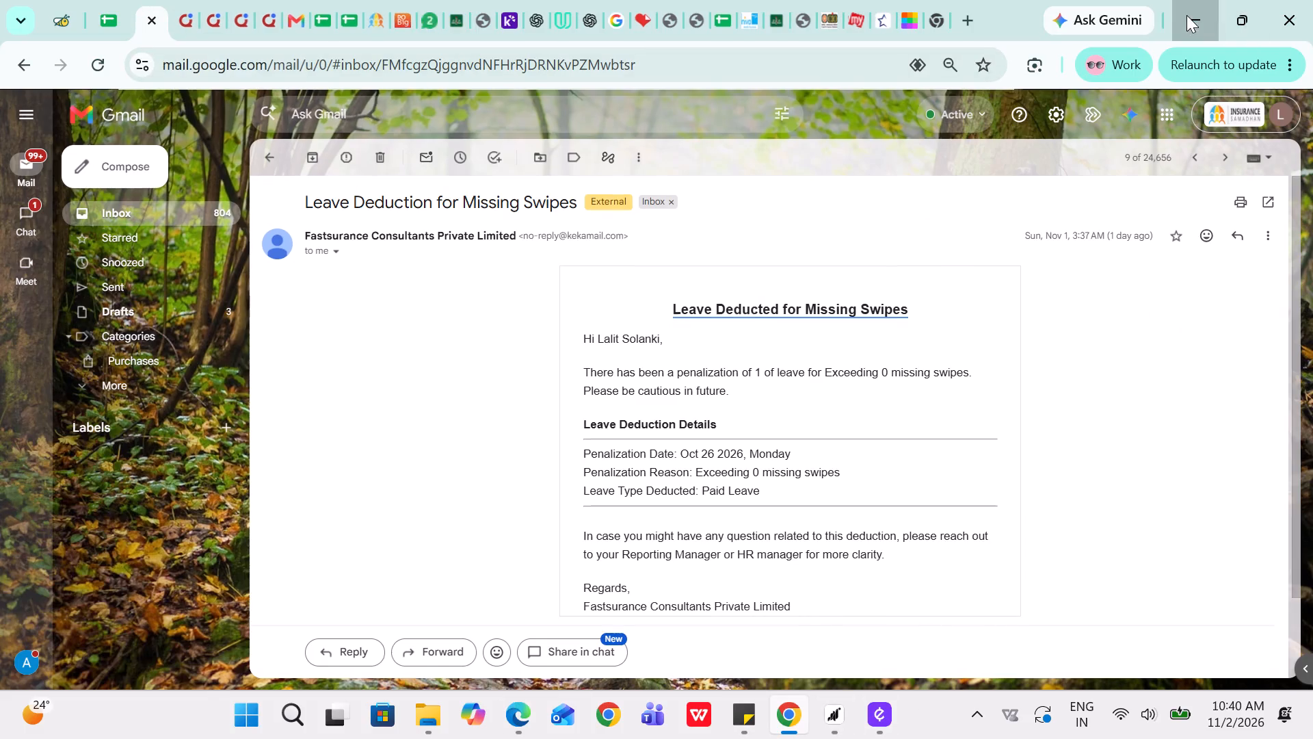
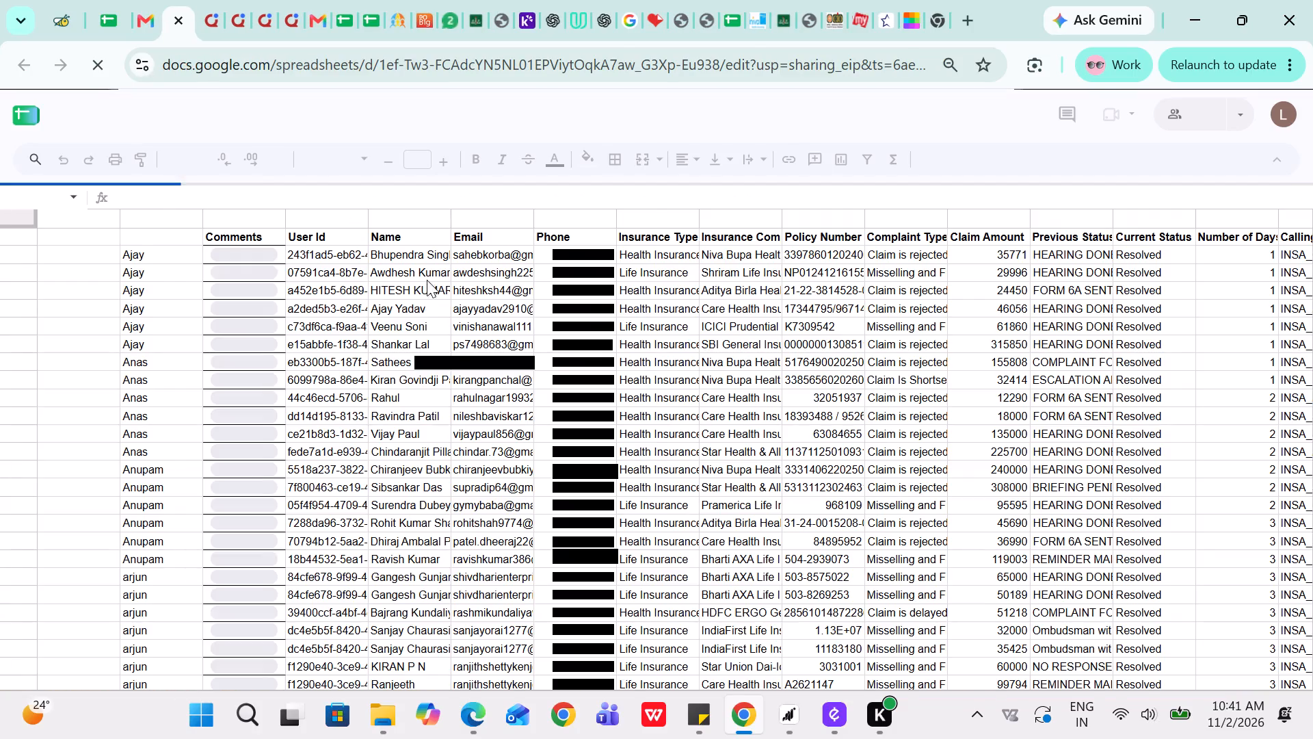
scroll(672, 388, down, 7)
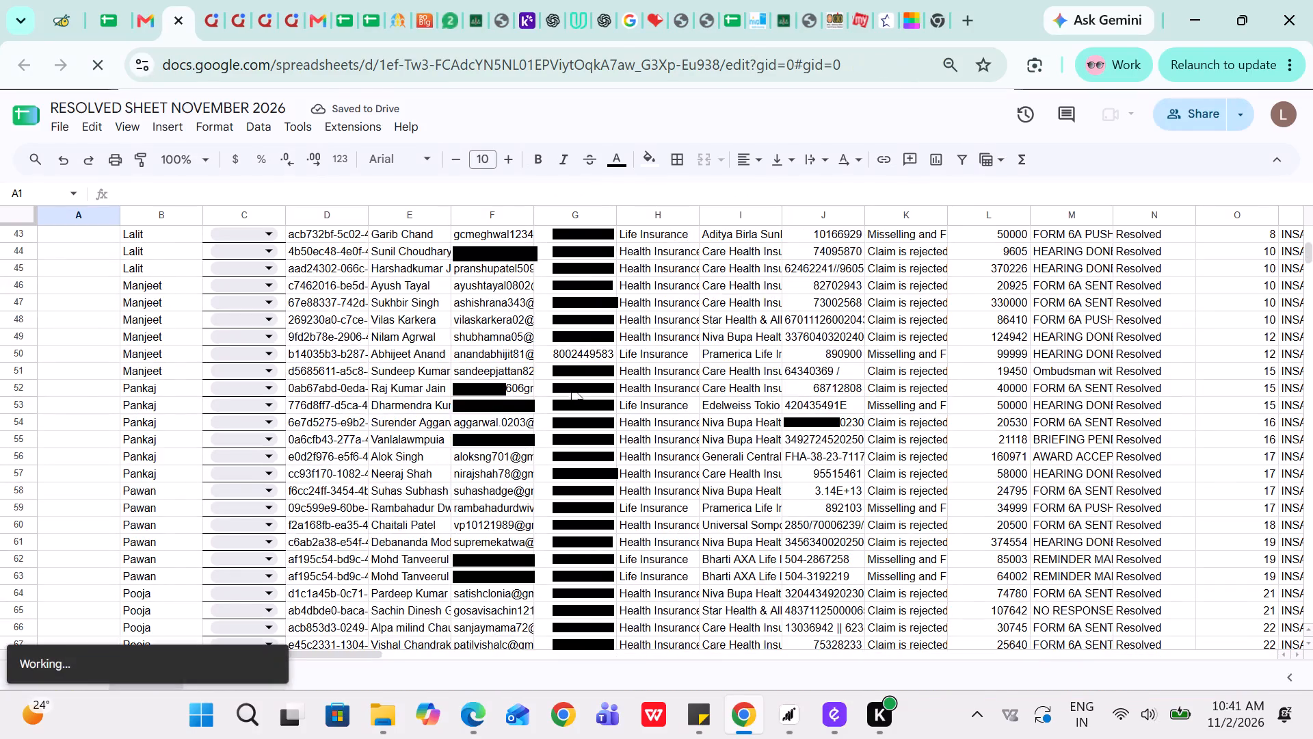
scroll(399, 385, up, 2)
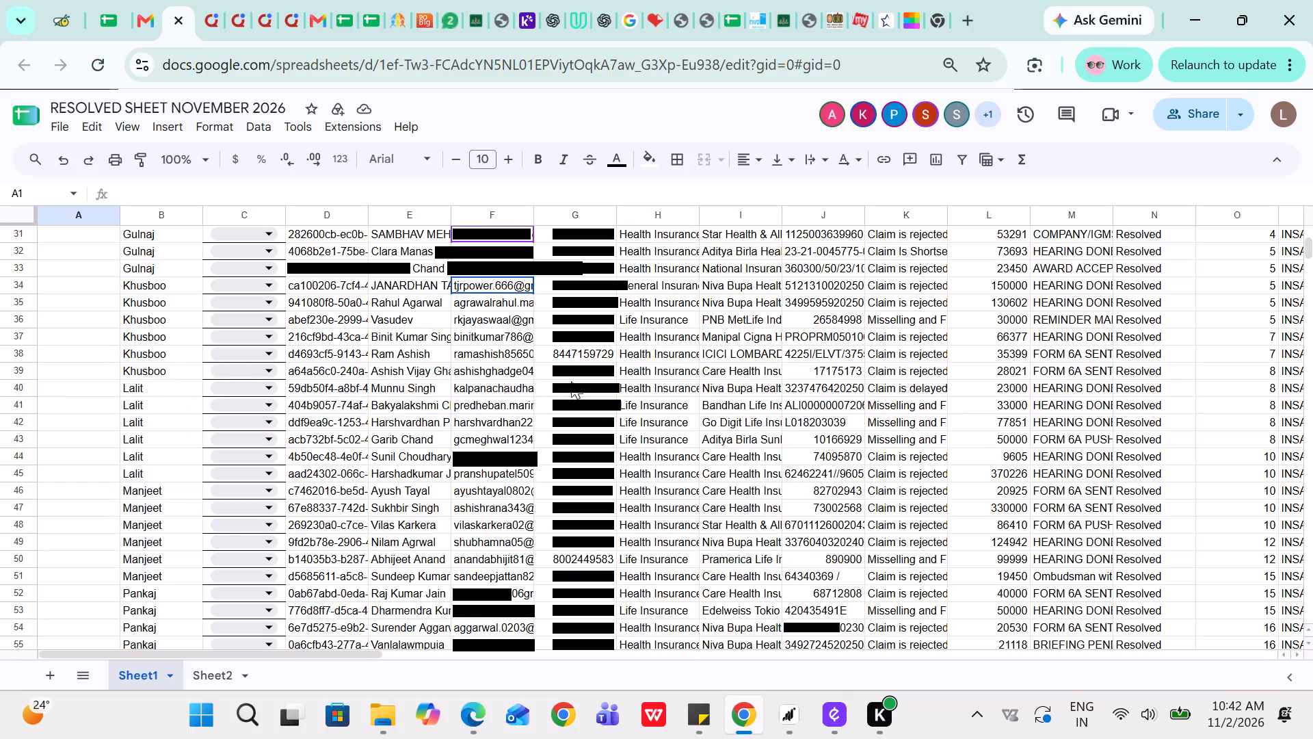
Copy the phone number from row 40 of the resolved sheet and search for it in the Insurance Samadhan All Complaints list.
click(610, 385)
key(ctrl+c)
click(395, 0)
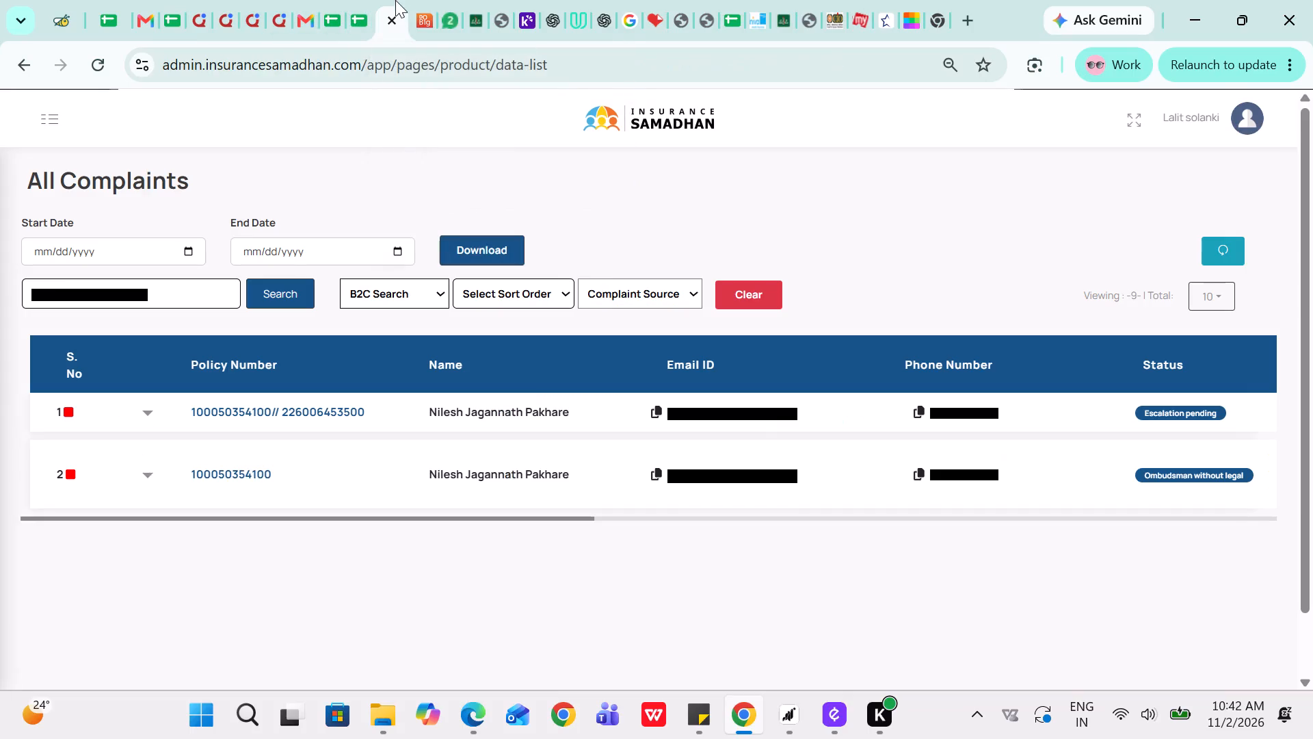
drag(169, 302, 0, 313)
key(ctrl+v)
click(321, 311)
click(291, 292)
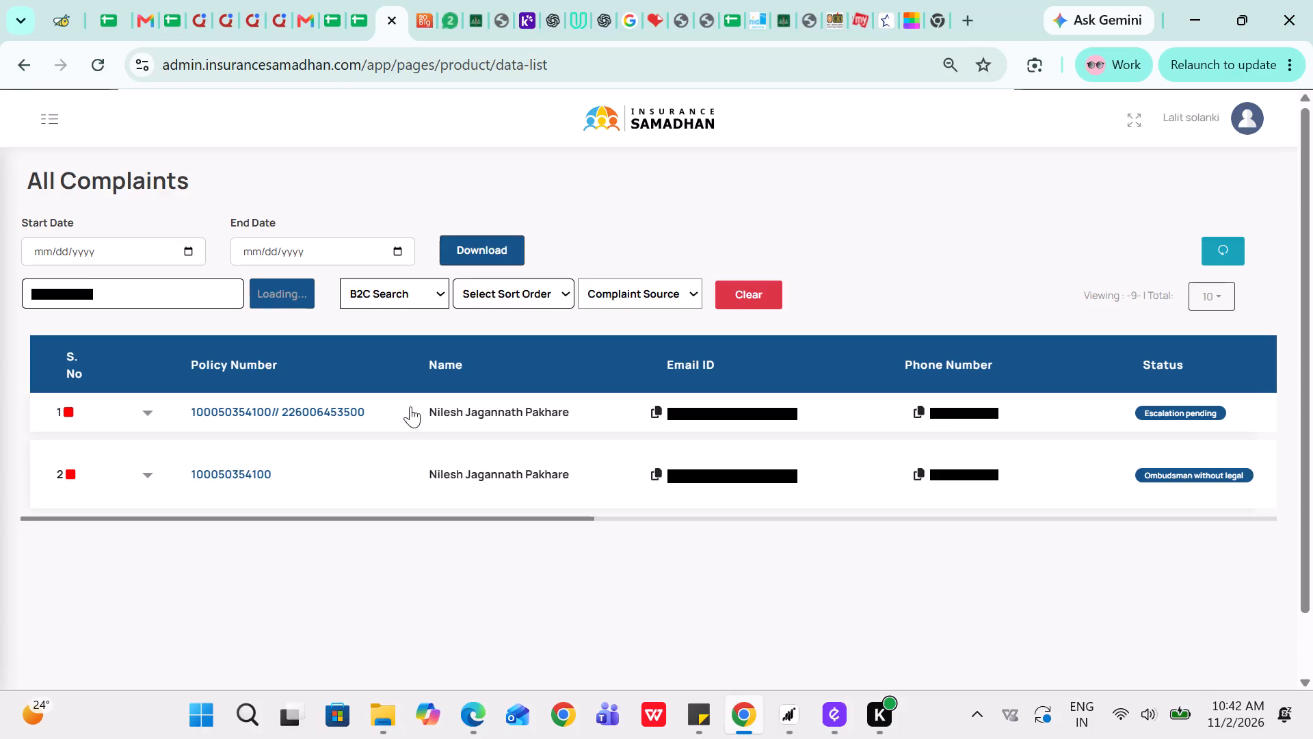
click(600, 570)
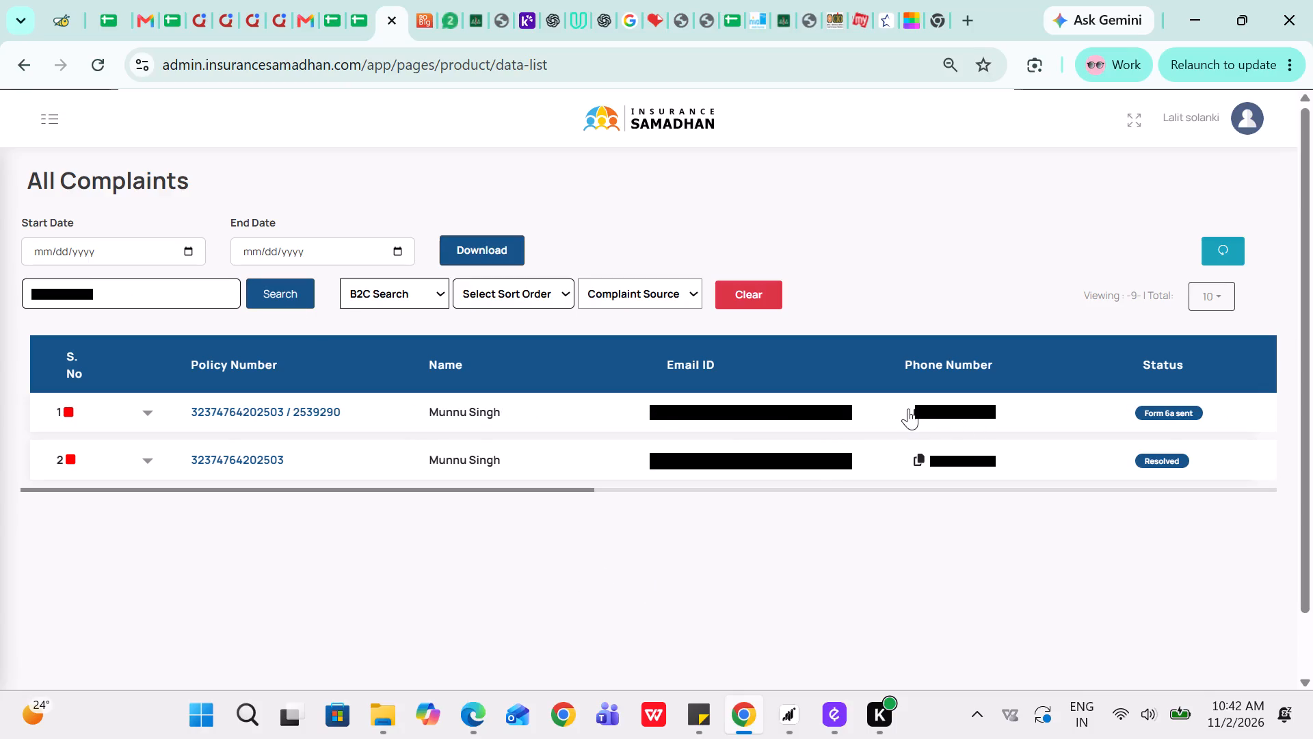
Review the complaint communication log of the complaint with status Form 6a sent, closing it and collapsing the row when done.
click(901, 409)
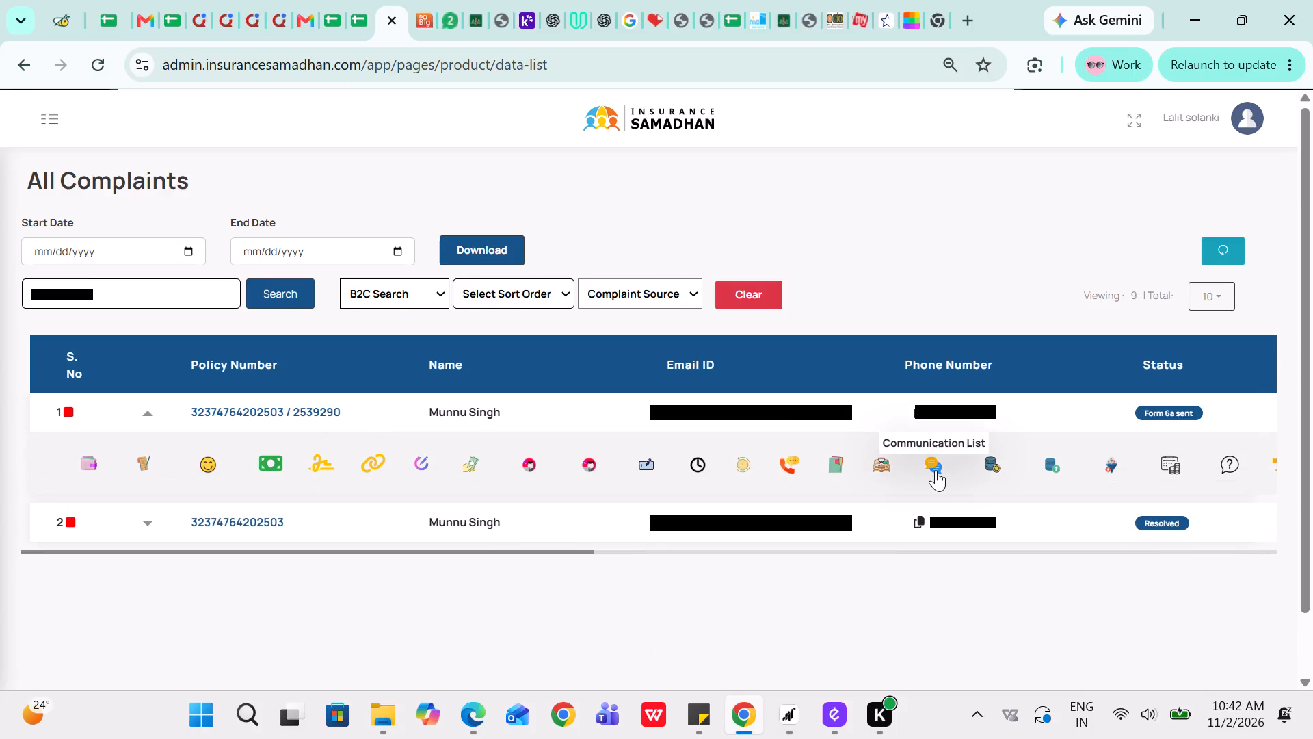
click(936, 470)
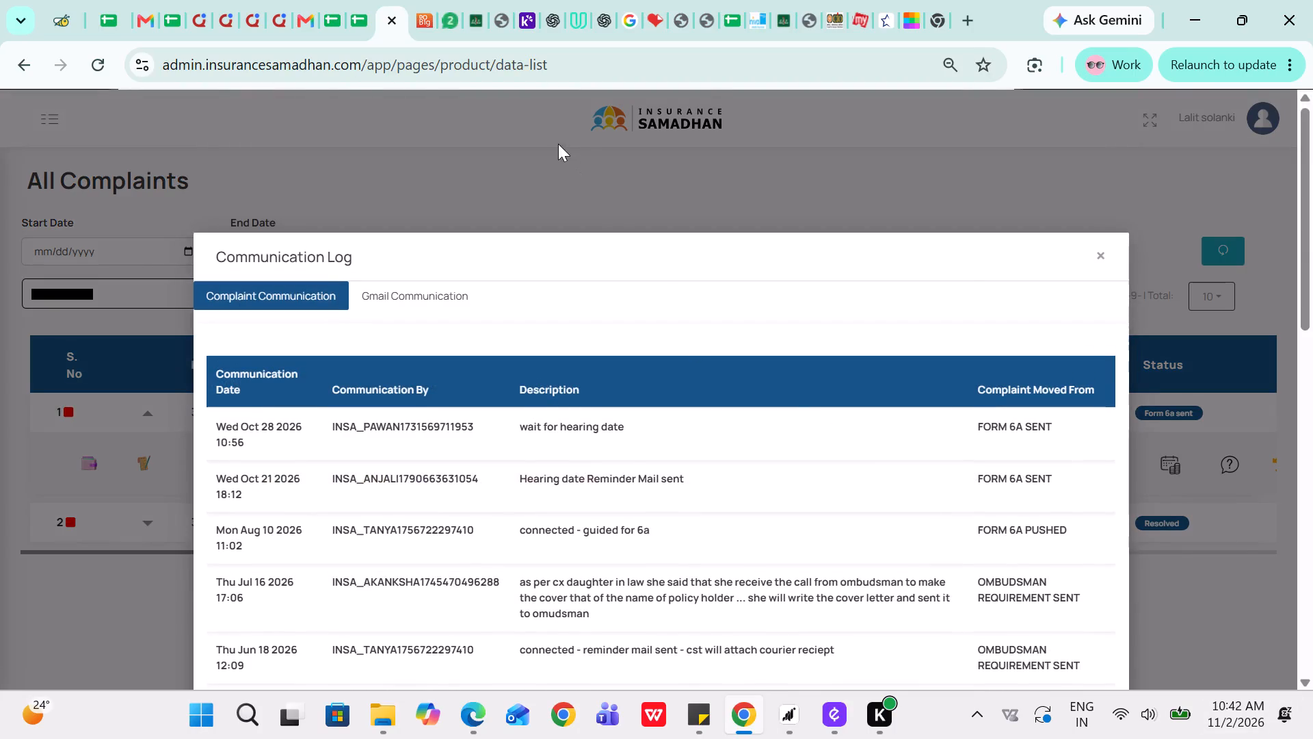
click(586, 148)
click(890, 425)
Review the latest entry in the communication log of the complaint with status Resolved, closing it and collapsing the row when done.
click(893, 466)
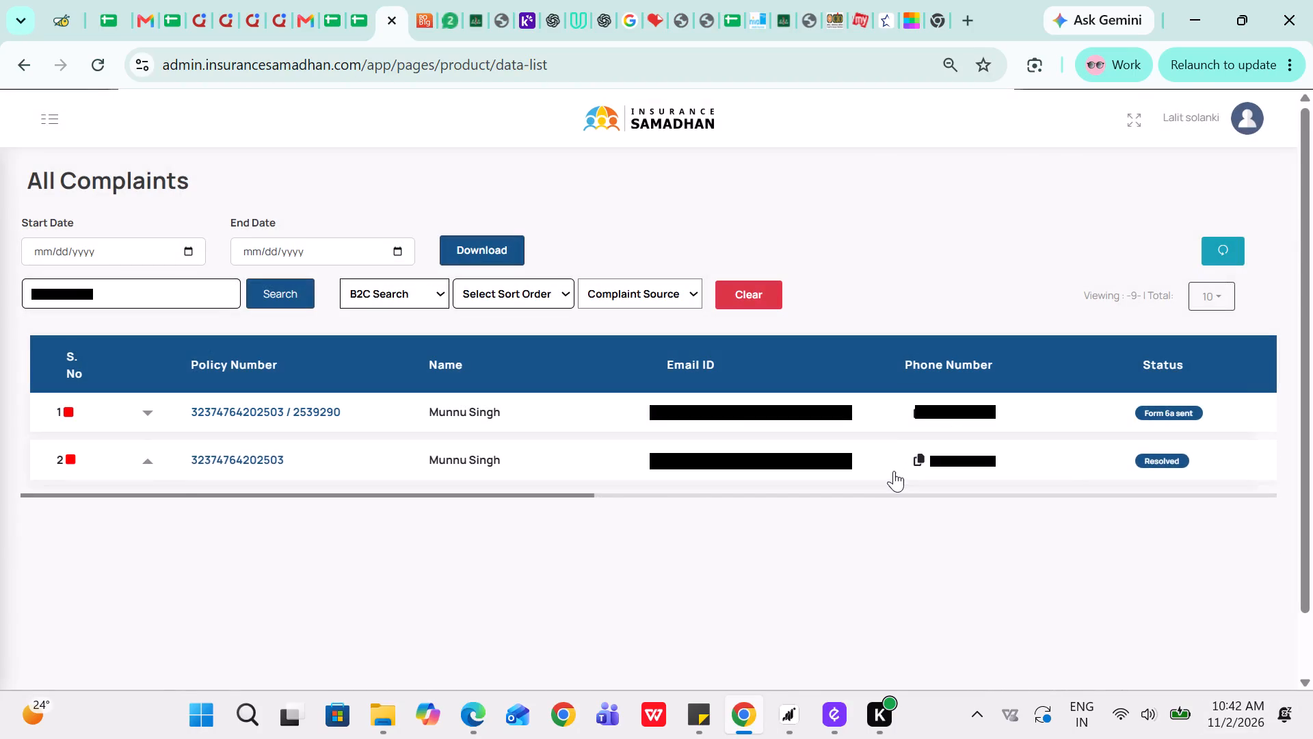
click(939, 517)
drag(631, 420, 552, 422)
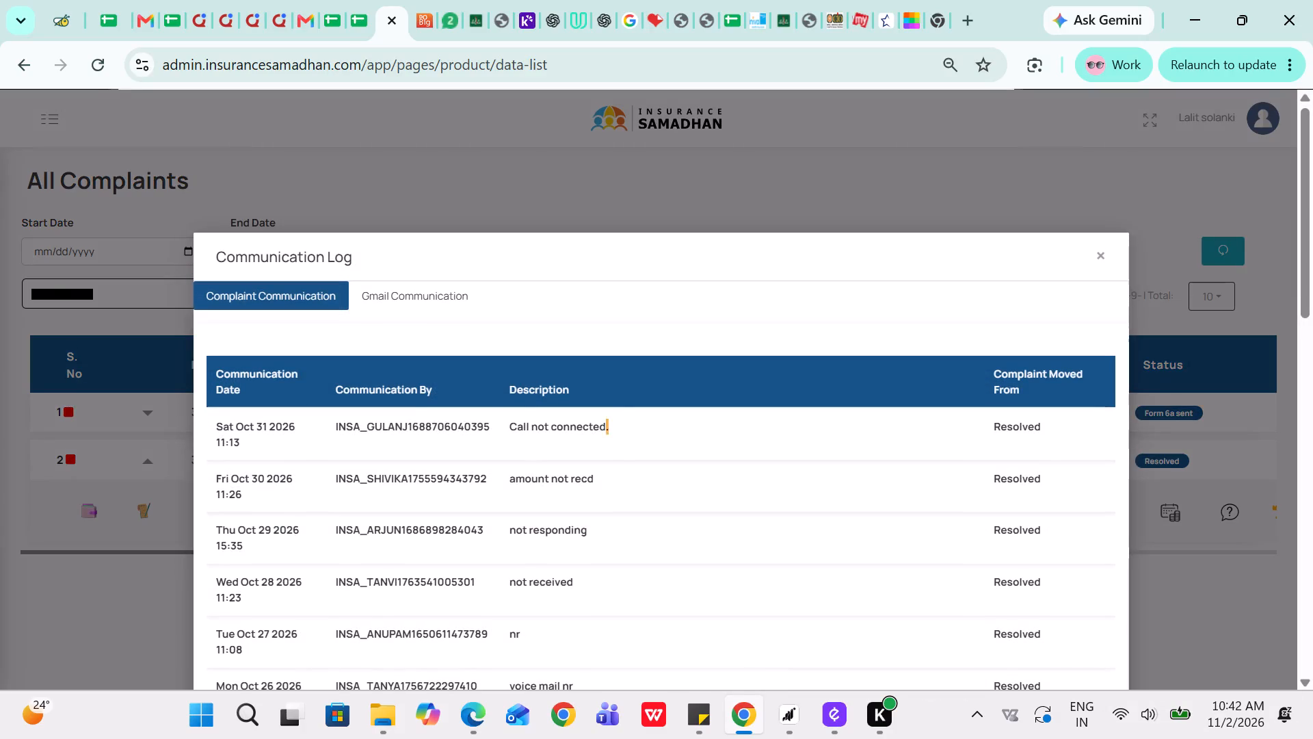
drag(552, 422, 408, 422)
click(605, 445)
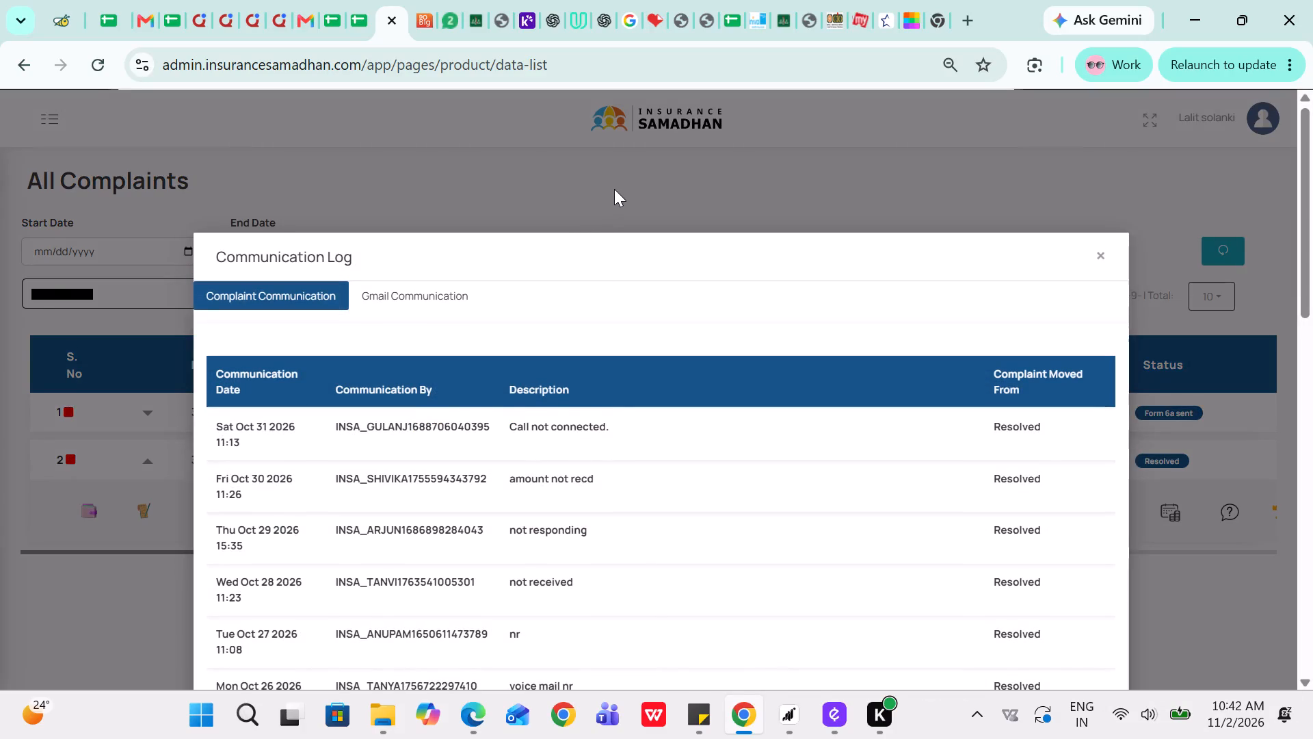
click(614, 189)
click(903, 445)
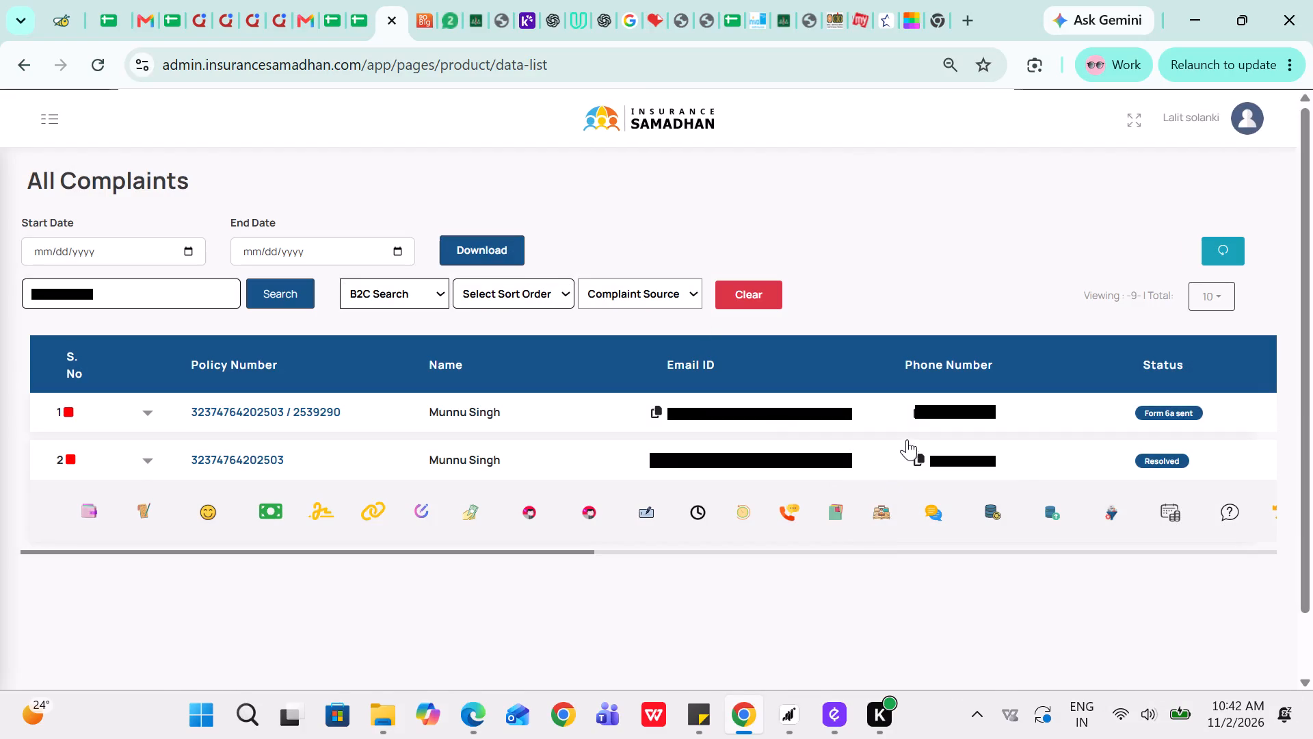
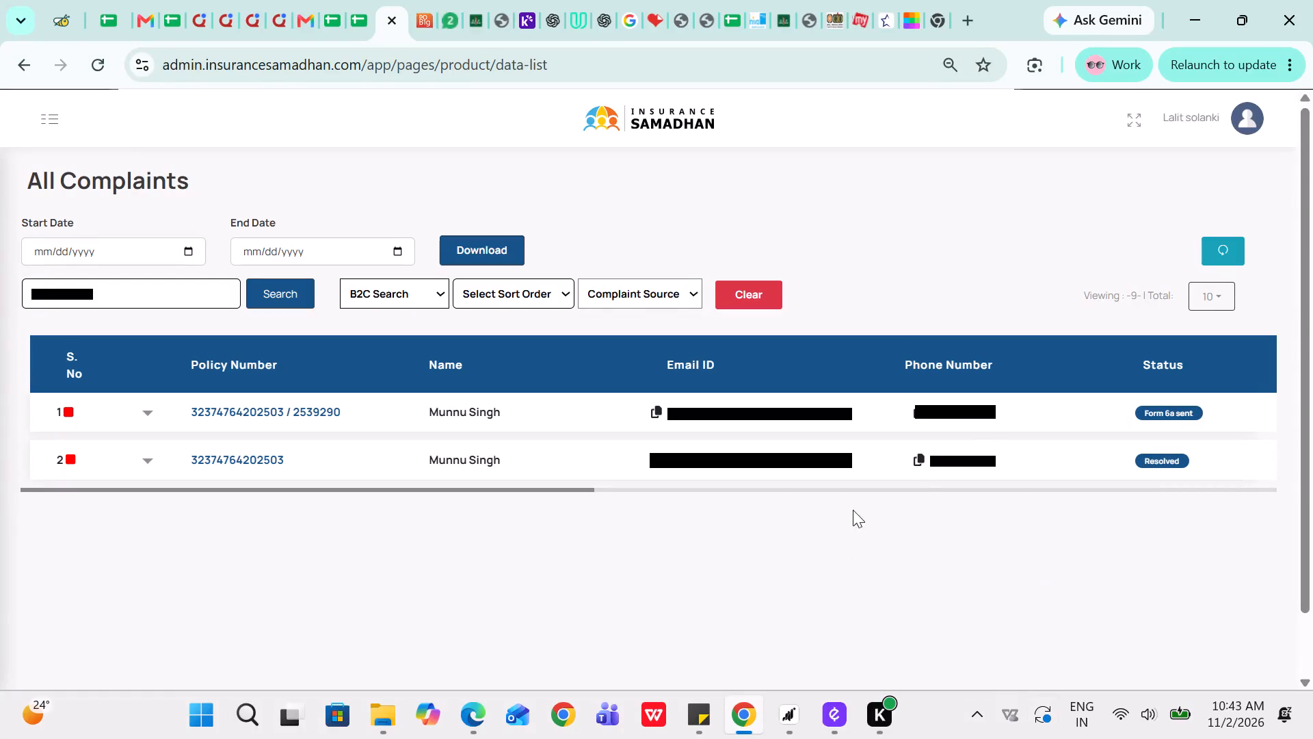
Copy the phone number from the Resolved complaint and call it from the Smartflo dialer.
click(923, 458)
click(415, 0)
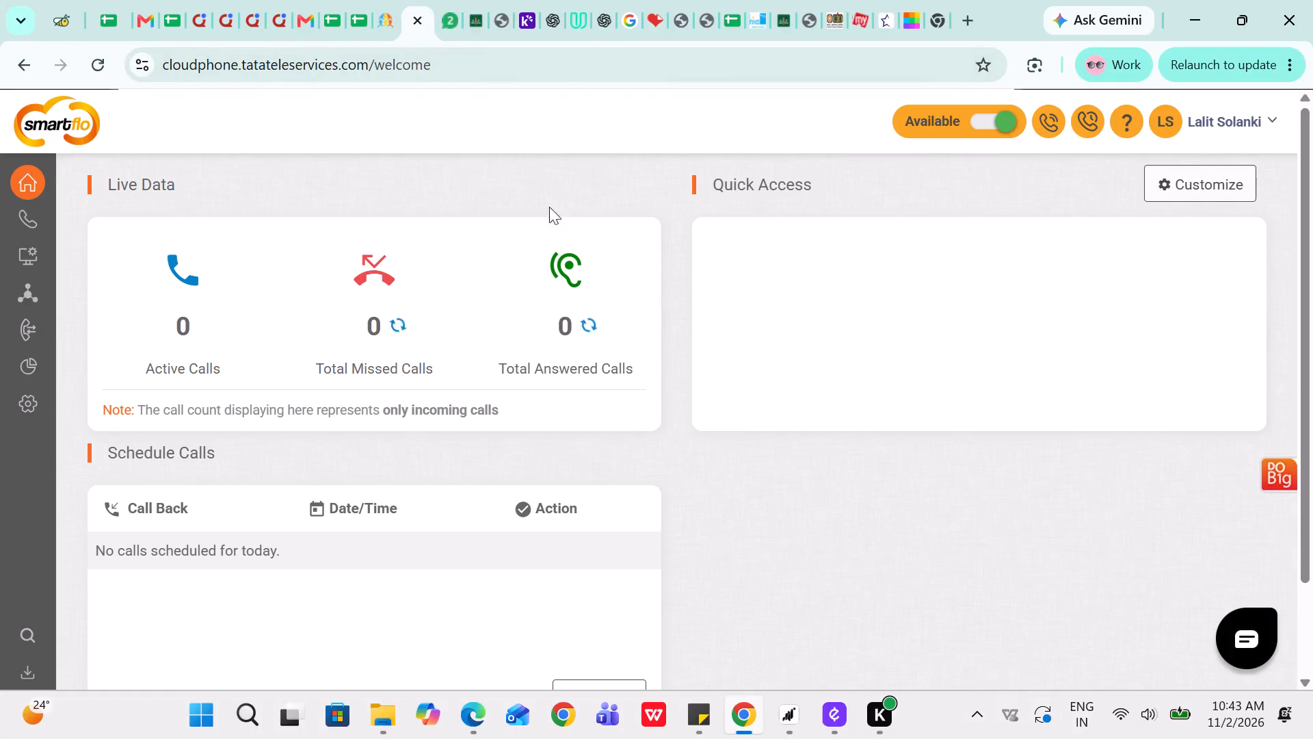
click(1051, 121)
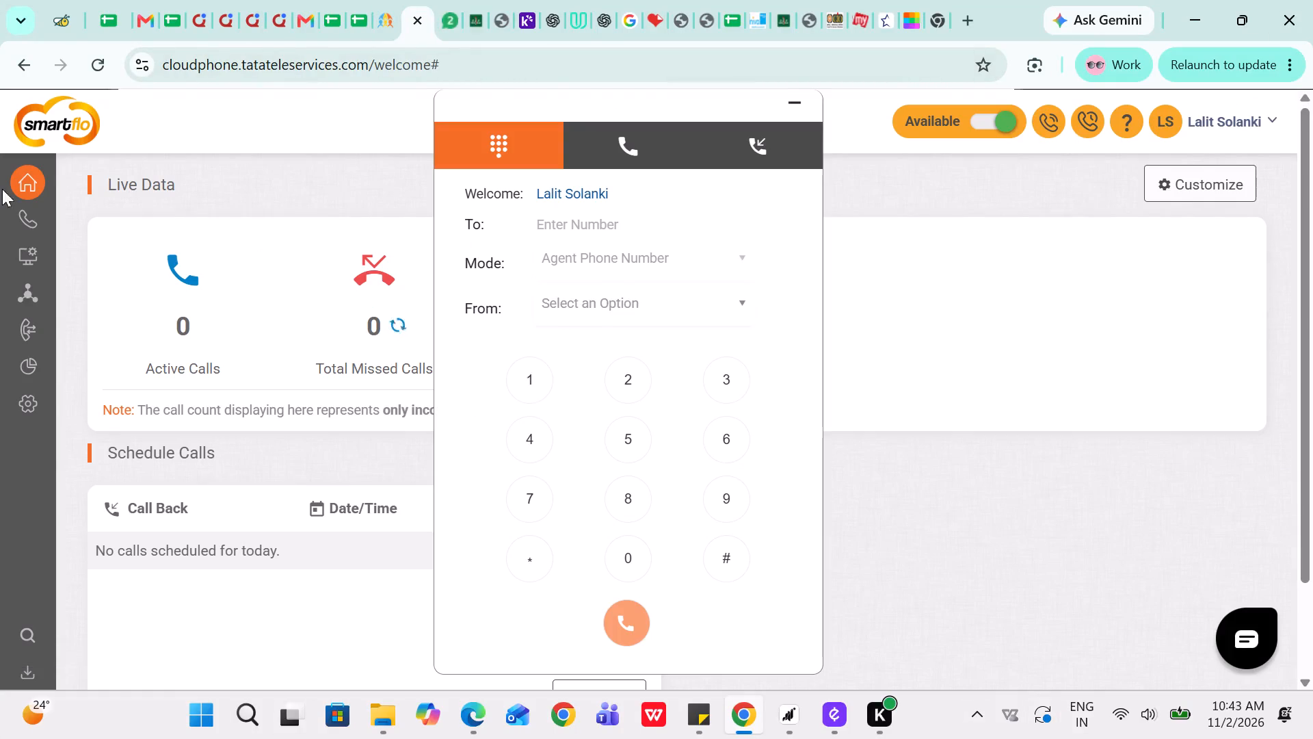
click(23, 217)
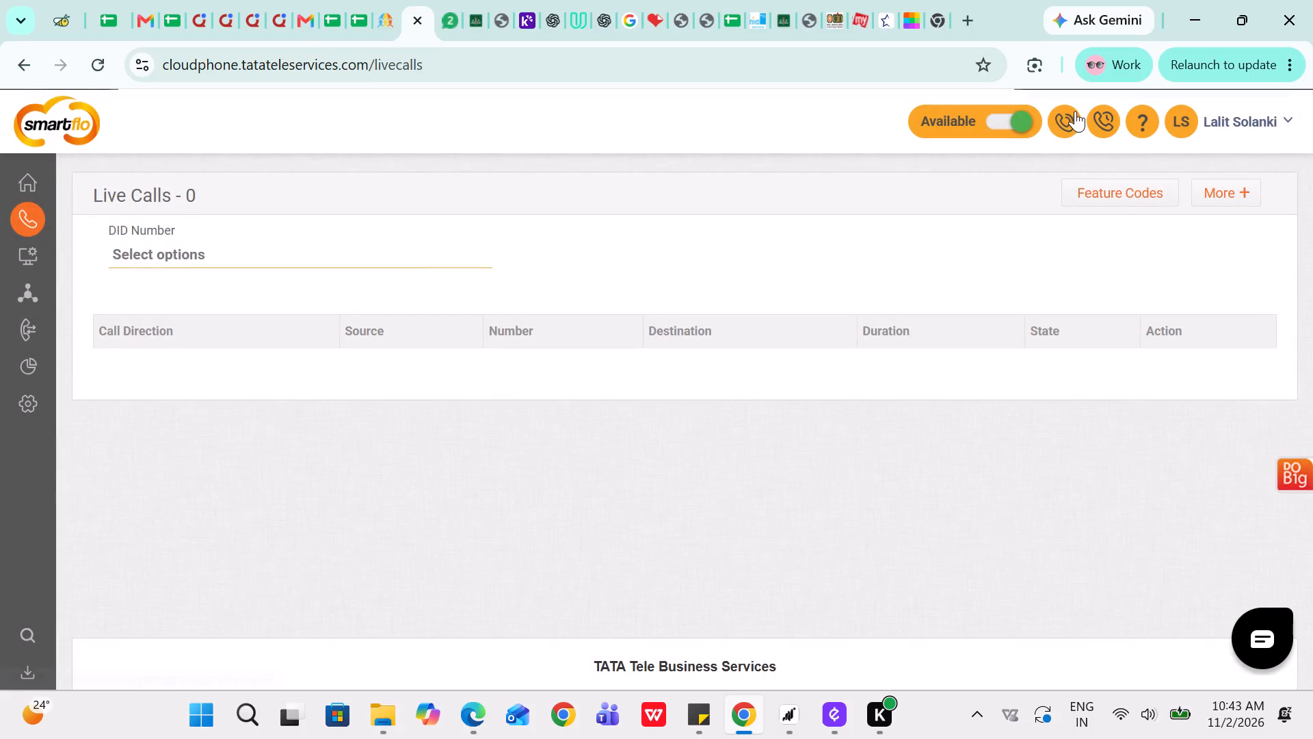
click(1063, 118)
click(578, 220)
key(ctrl+v)
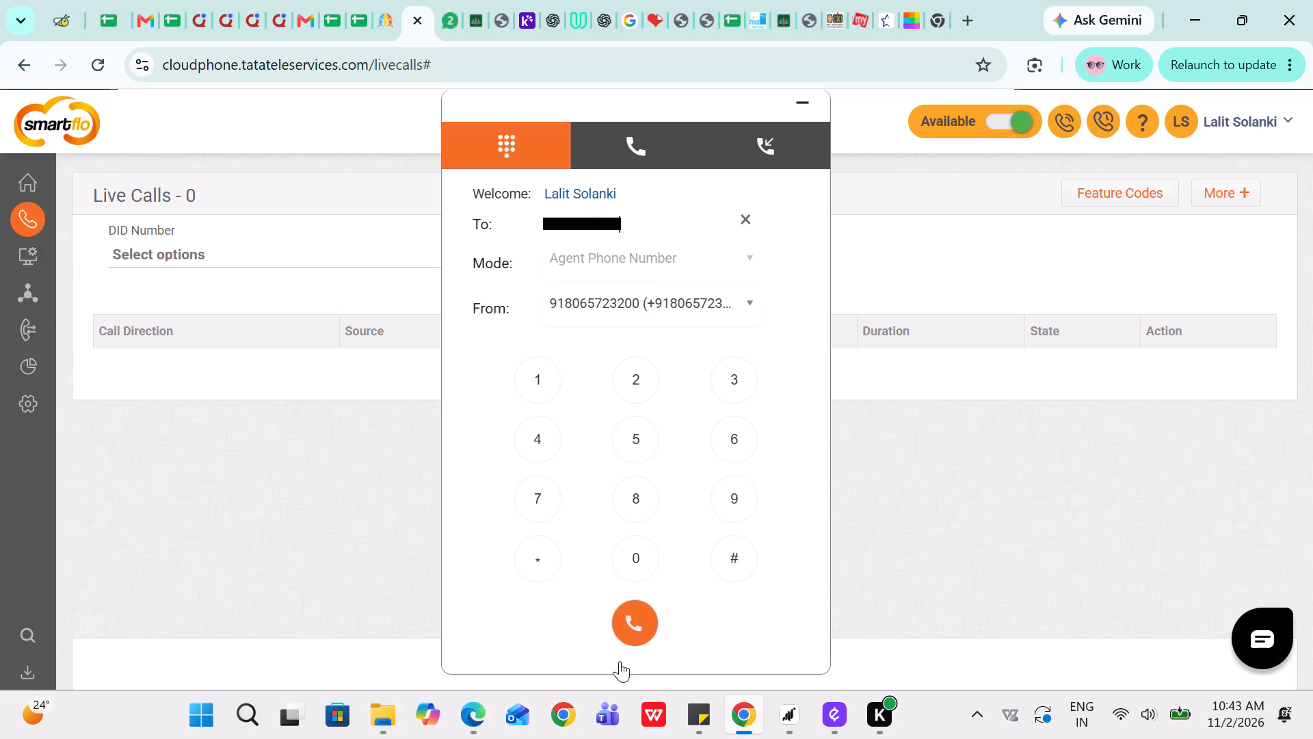
click(628, 636)
click(1059, 528)
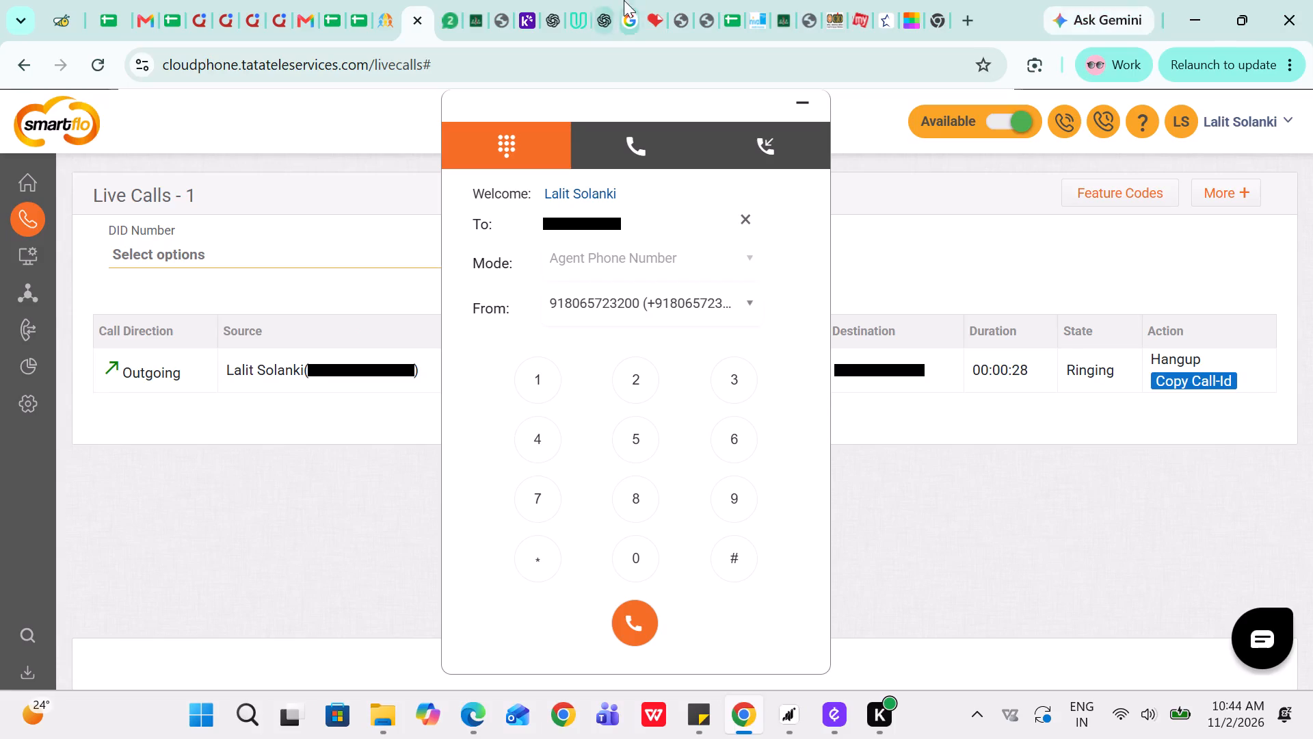
Back in Insurance Samadhan, examine the status, insurance company, claim amount and complaint type details of the customer's two complaints.
click(390, 0)
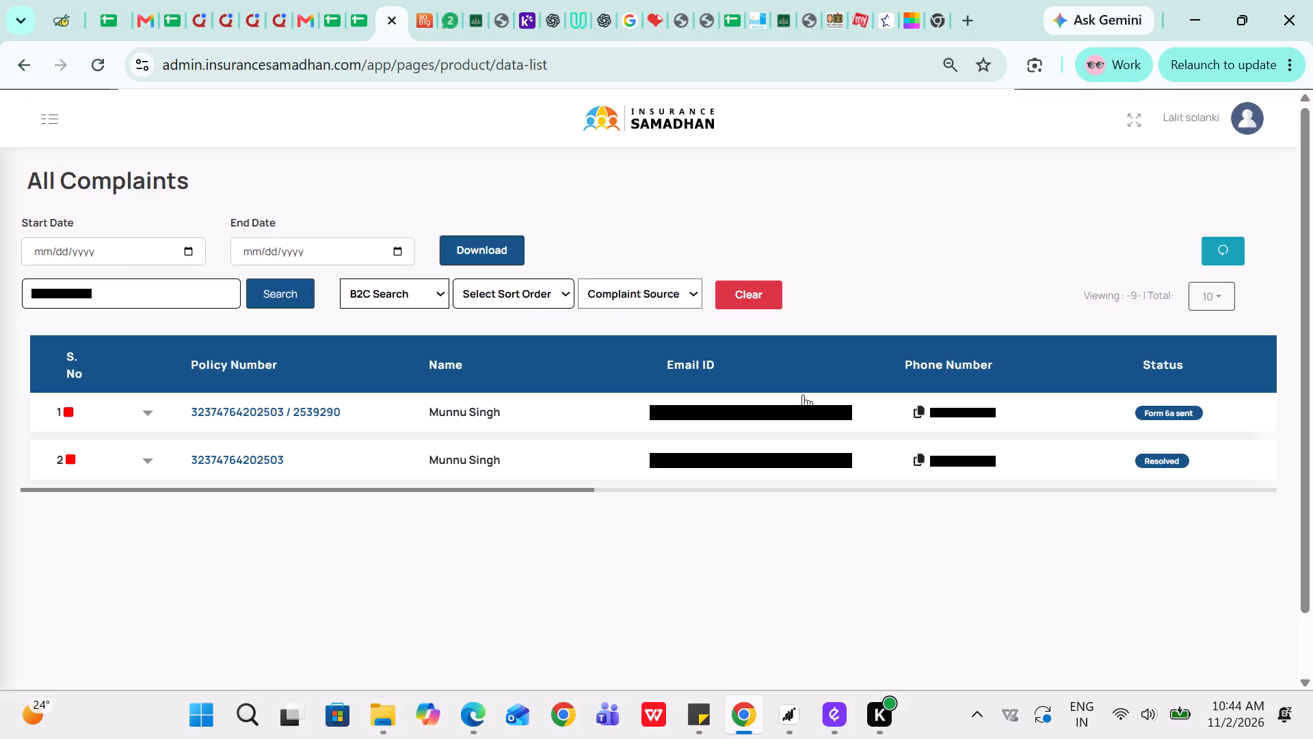
scroll(803, 424, left, 3)
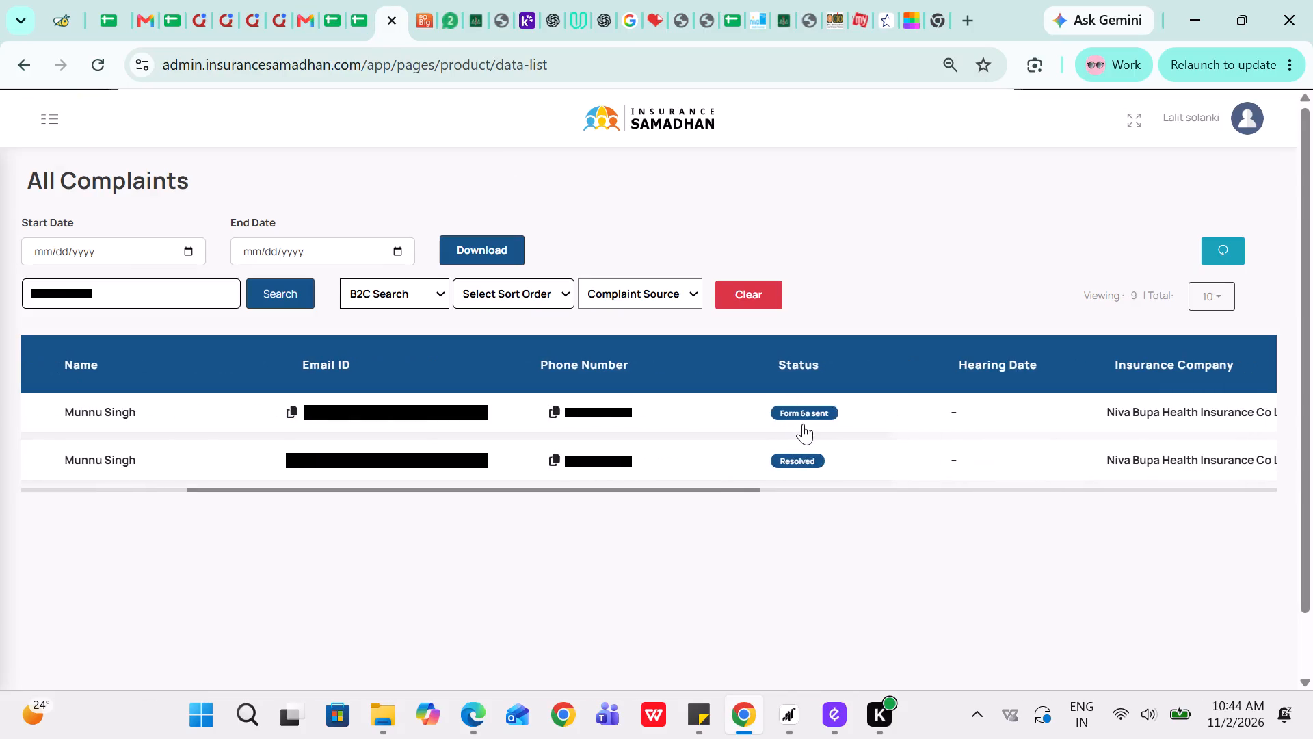
scroll(803, 424, right, 2)
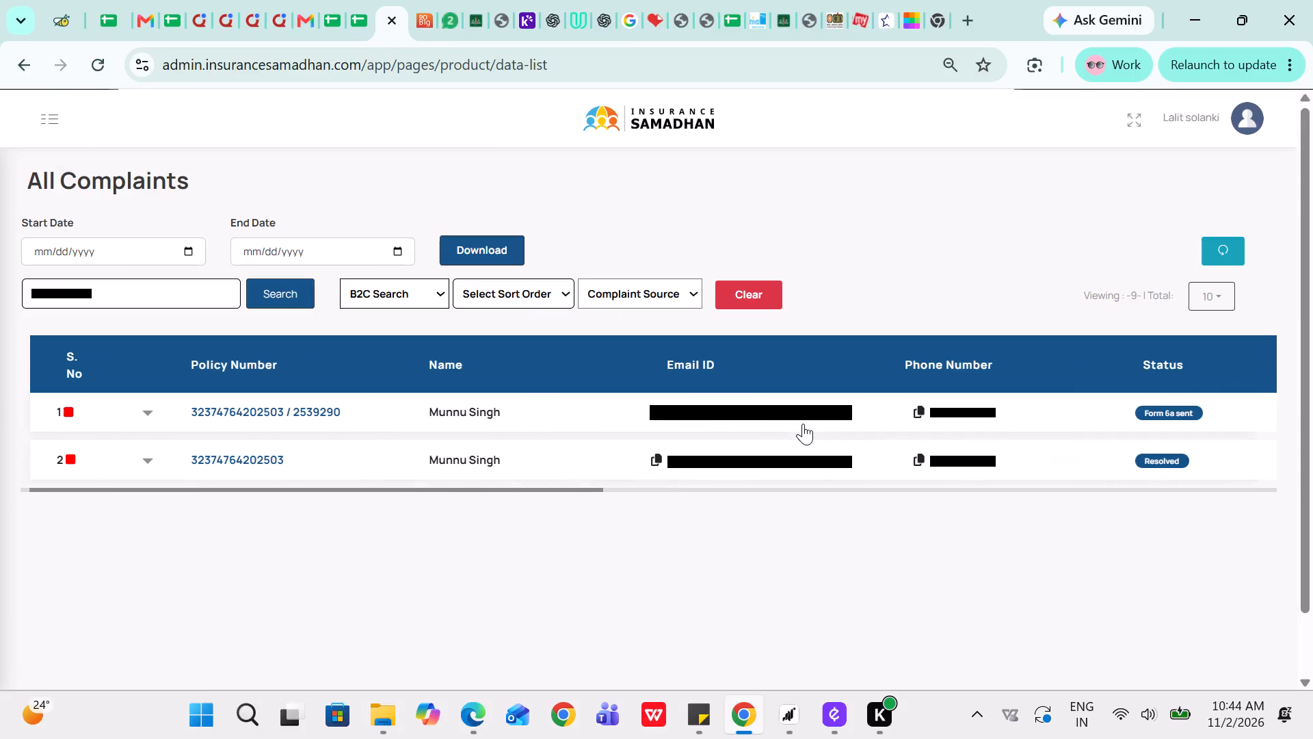
scroll(803, 424, left, 1)
scroll(803, 424, right, 1)
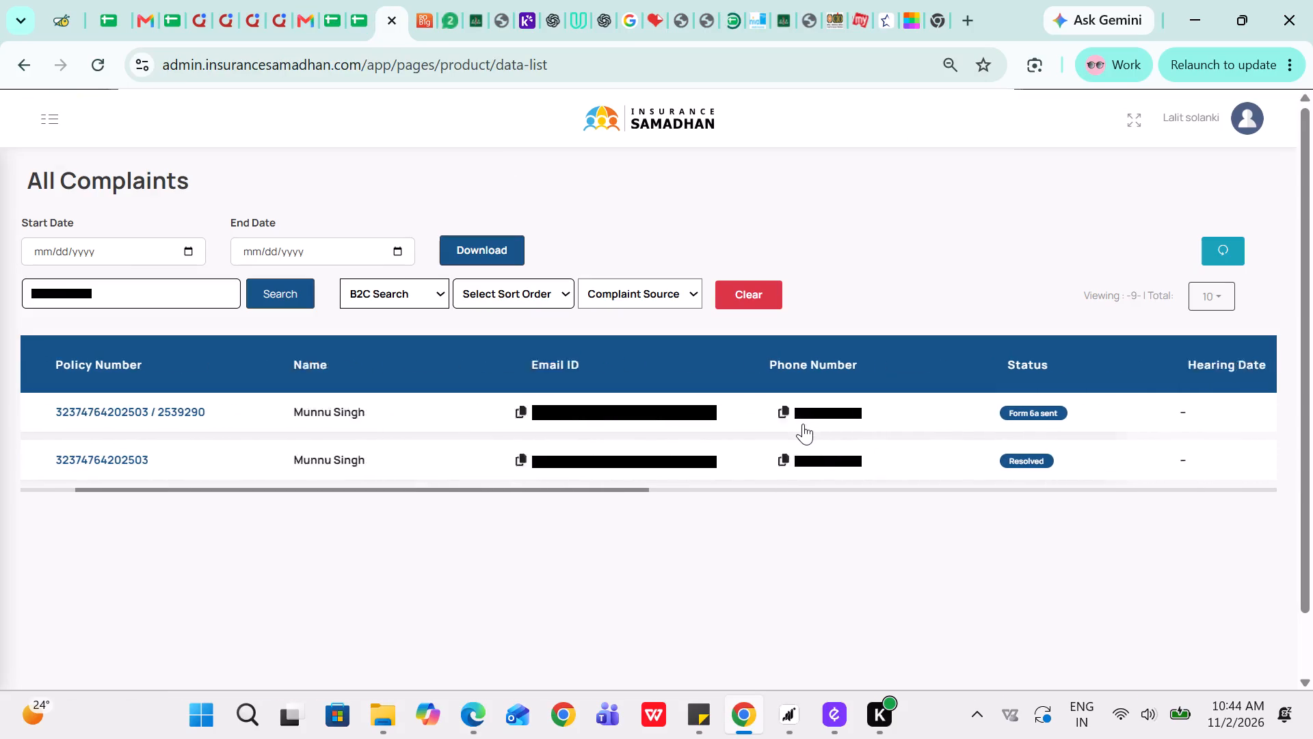
scroll(803, 424, right, 3)
scroll(803, 424, left, 4)
scroll(803, 424, right, 1)
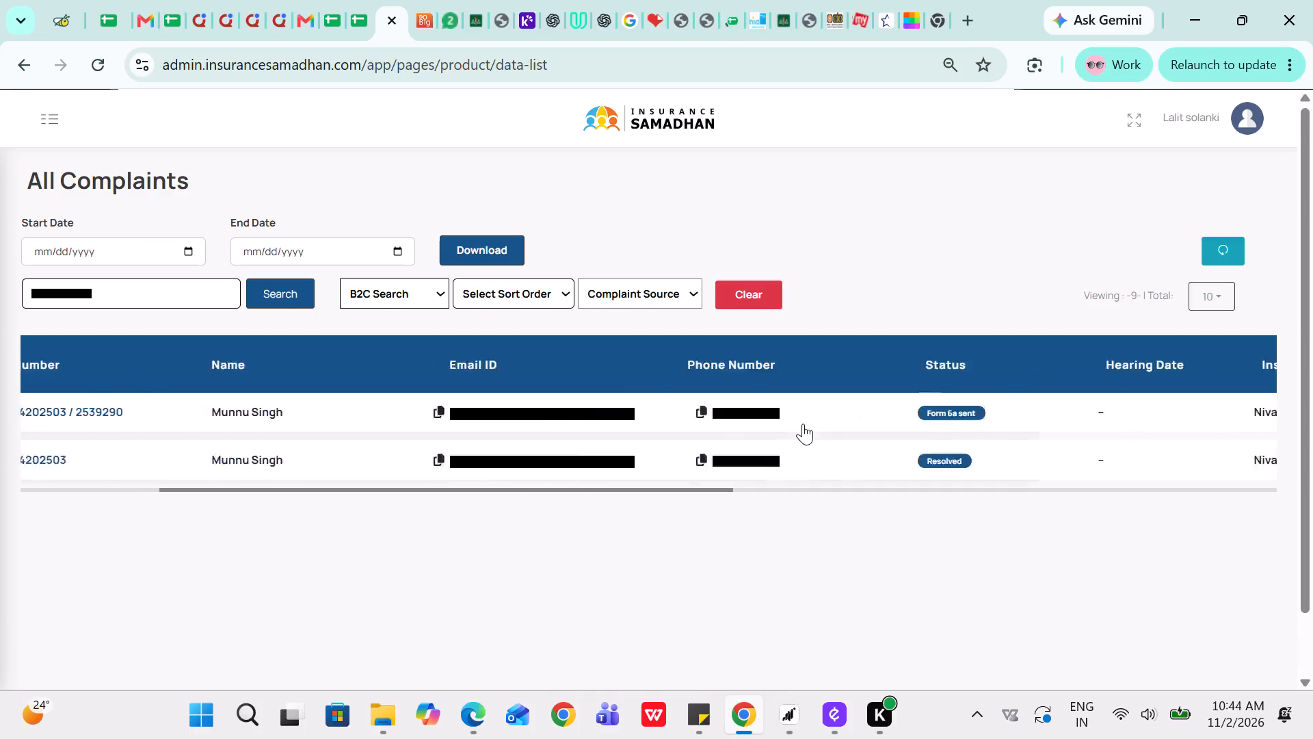
scroll(803, 424, right, 1)
scroll(803, 424, left, 4)
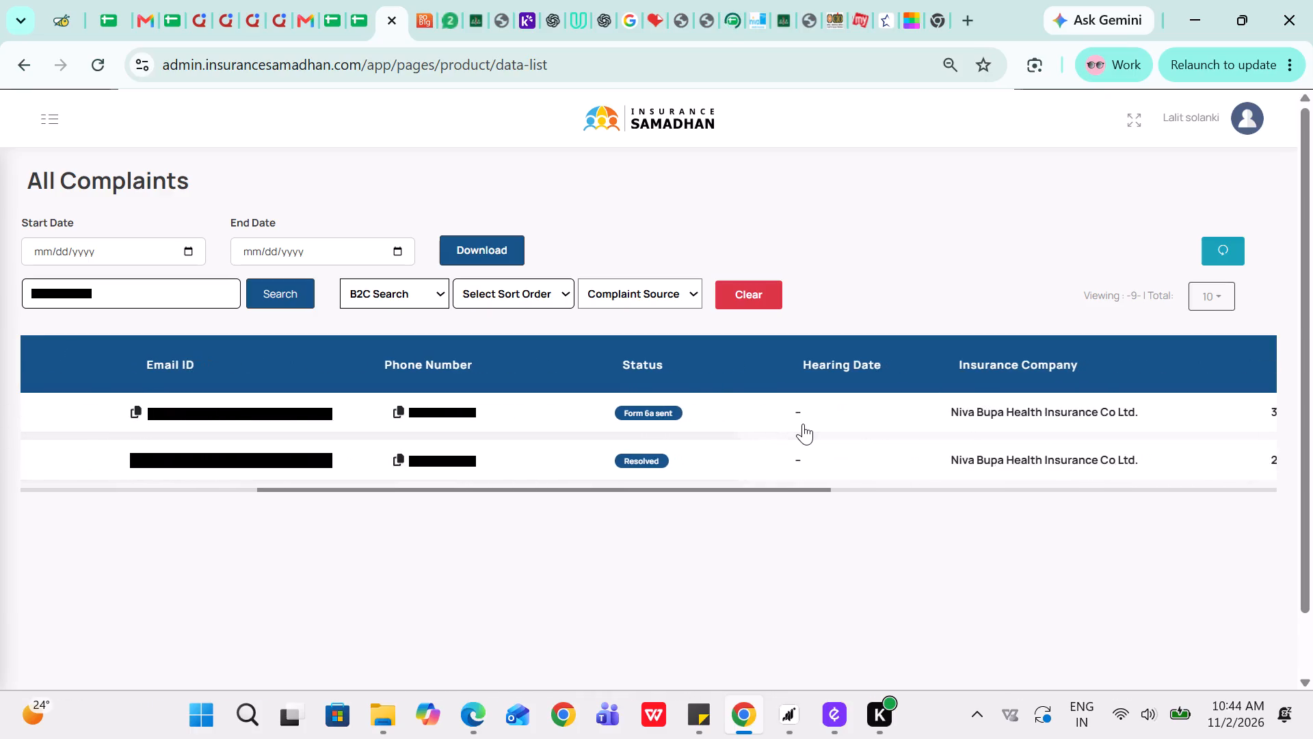
scroll(803, 424, left, 1)
scroll(803, 424, right, 3)
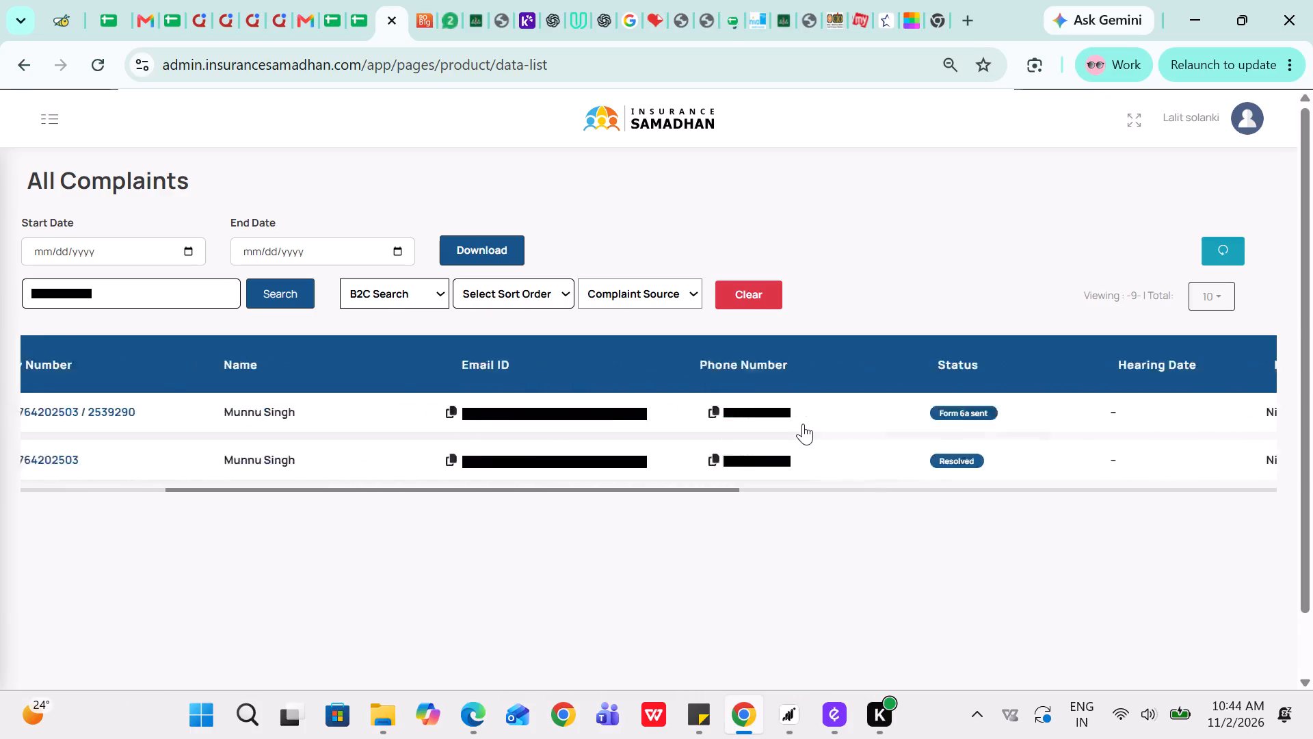
scroll(803, 424, left, 7)
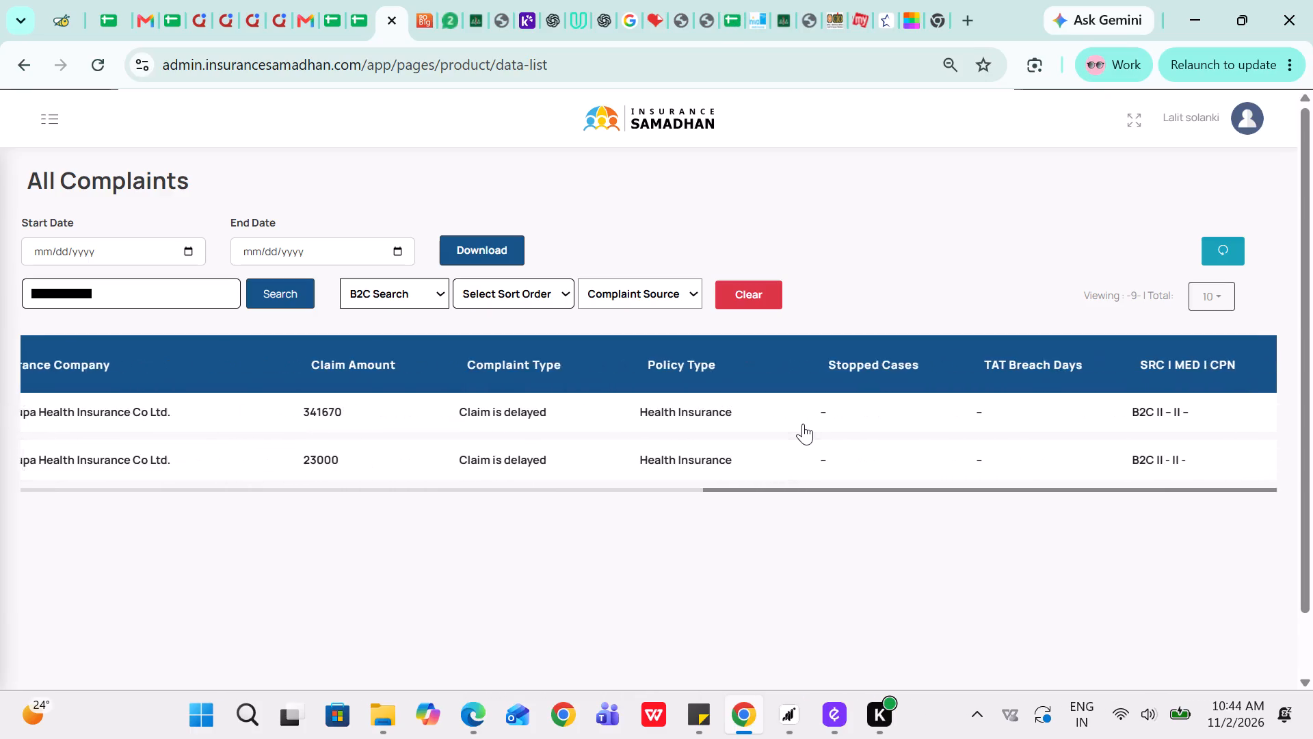
scroll(803, 424, left, 1)
scroll(803, 424, right, 3)
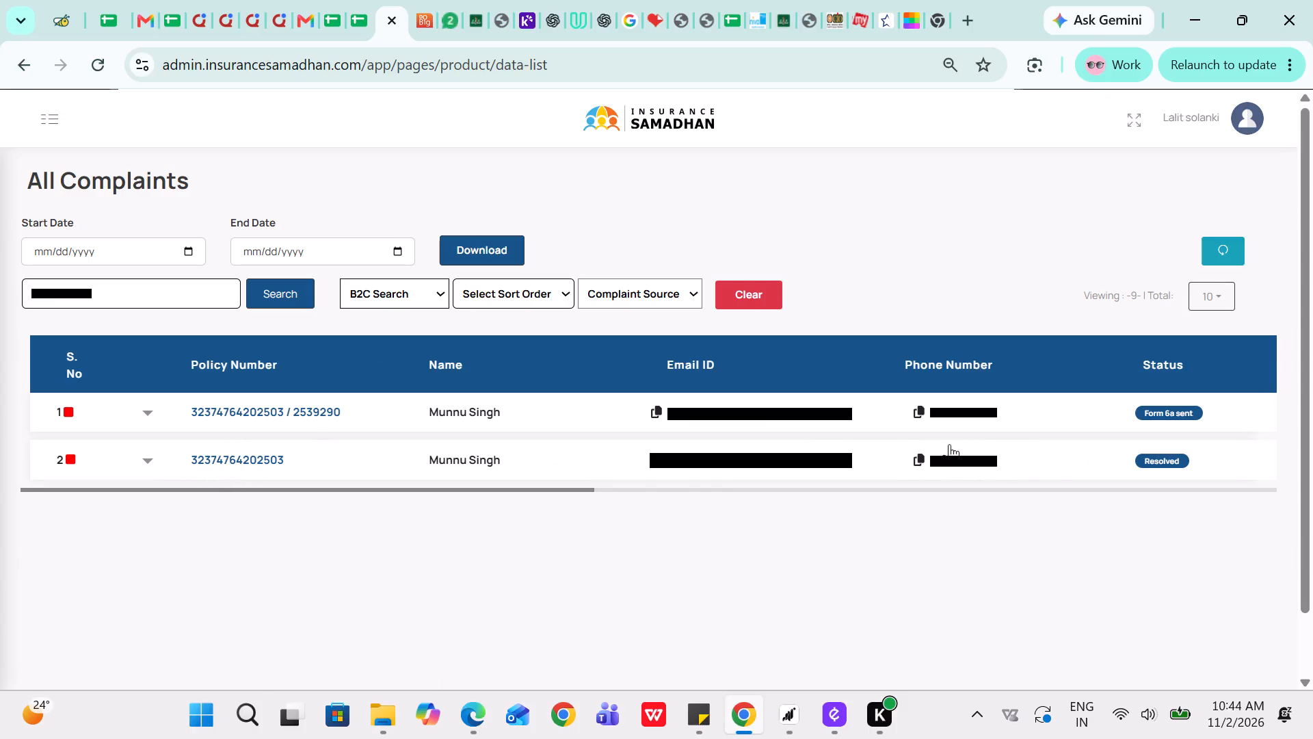
Review the recent entries in the Resolved complaint's communication log, closing it and collapsing the row when done.
click(1056, 450)
click(944, 517)
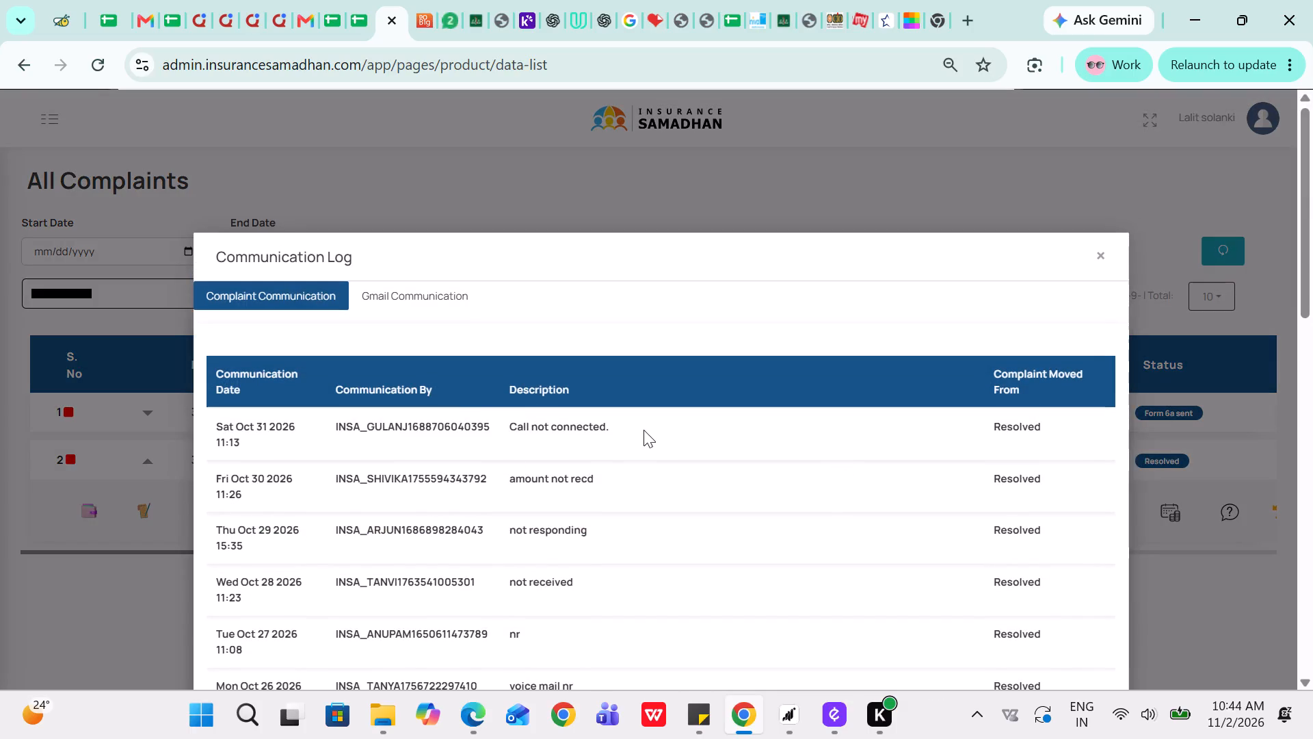
drag(644, 430, 454, 402)
click(613, 548)
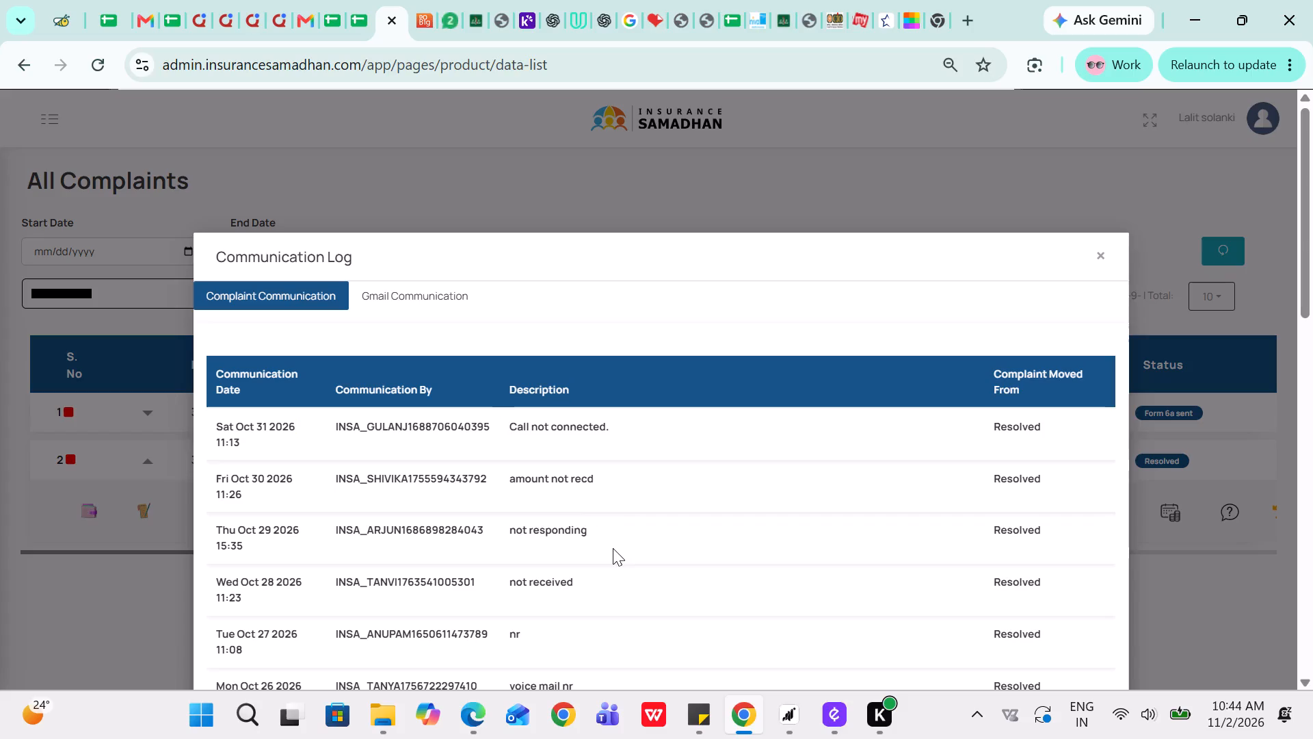
drag(613, 486, 372, 454)
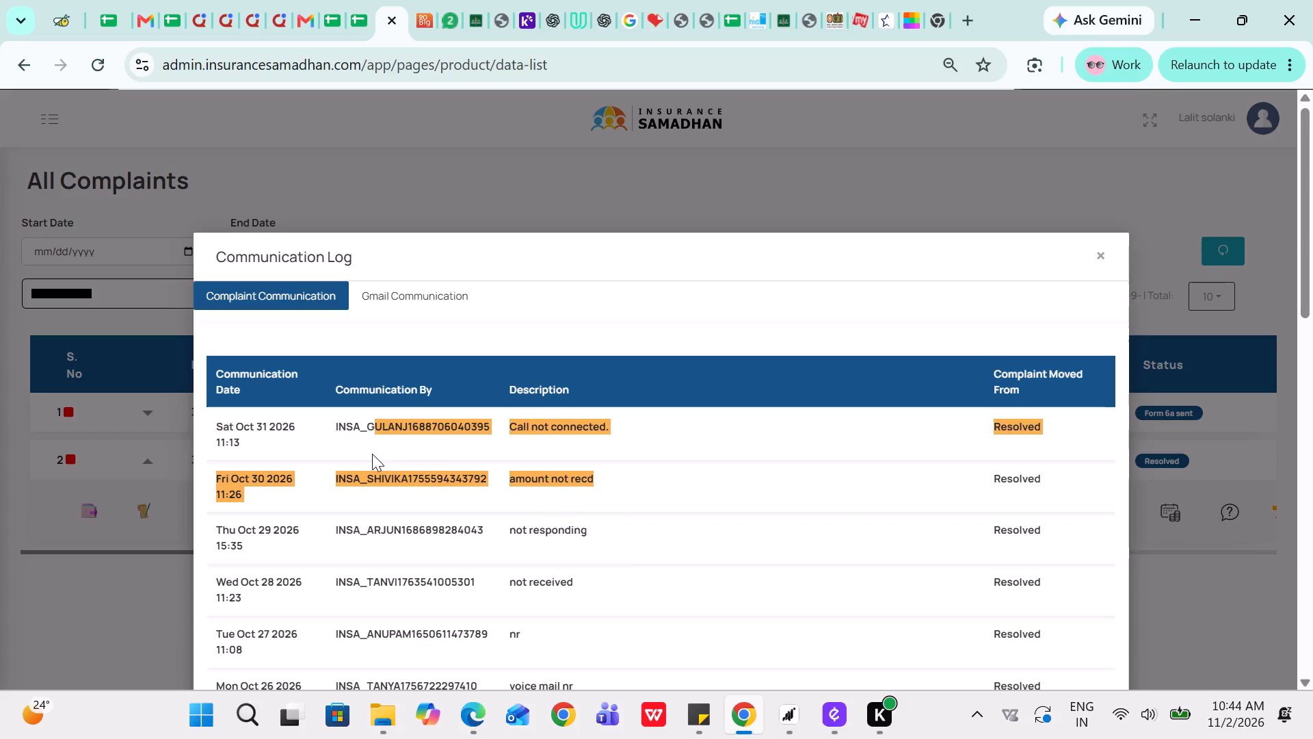
click(595, 544)
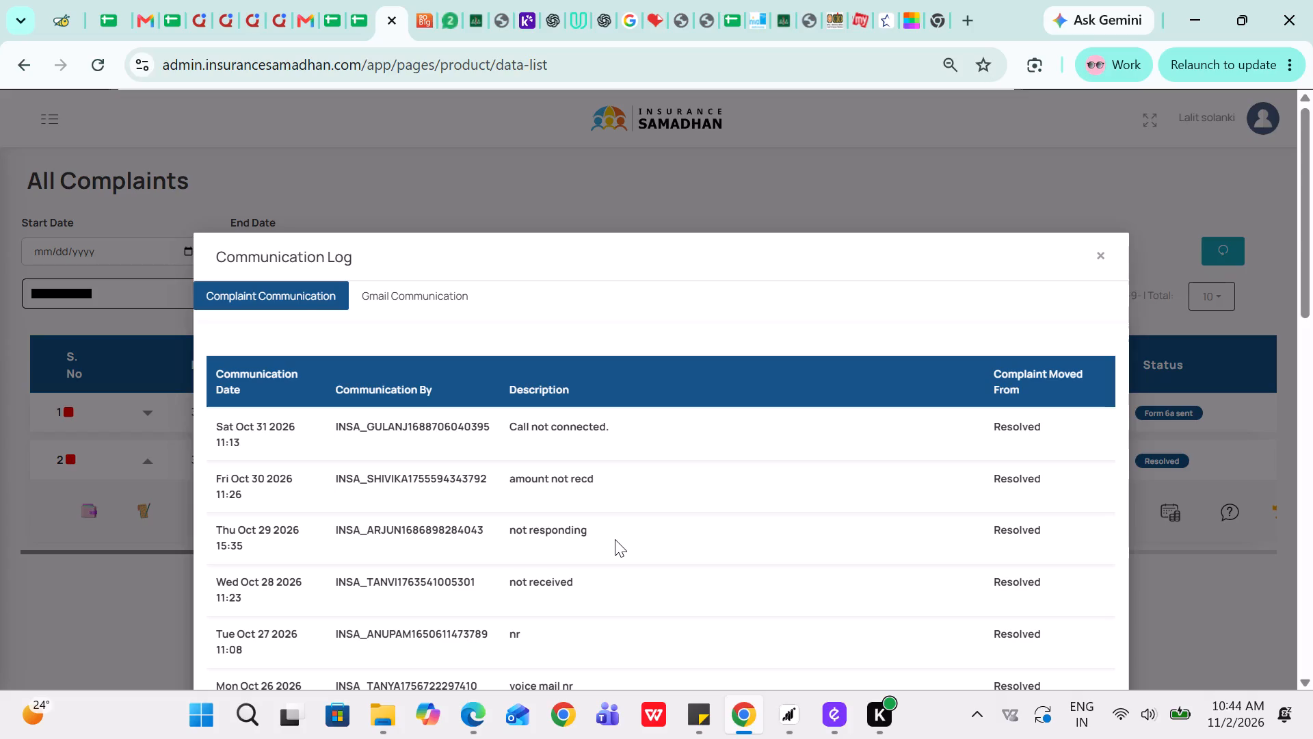
click(474, 214)
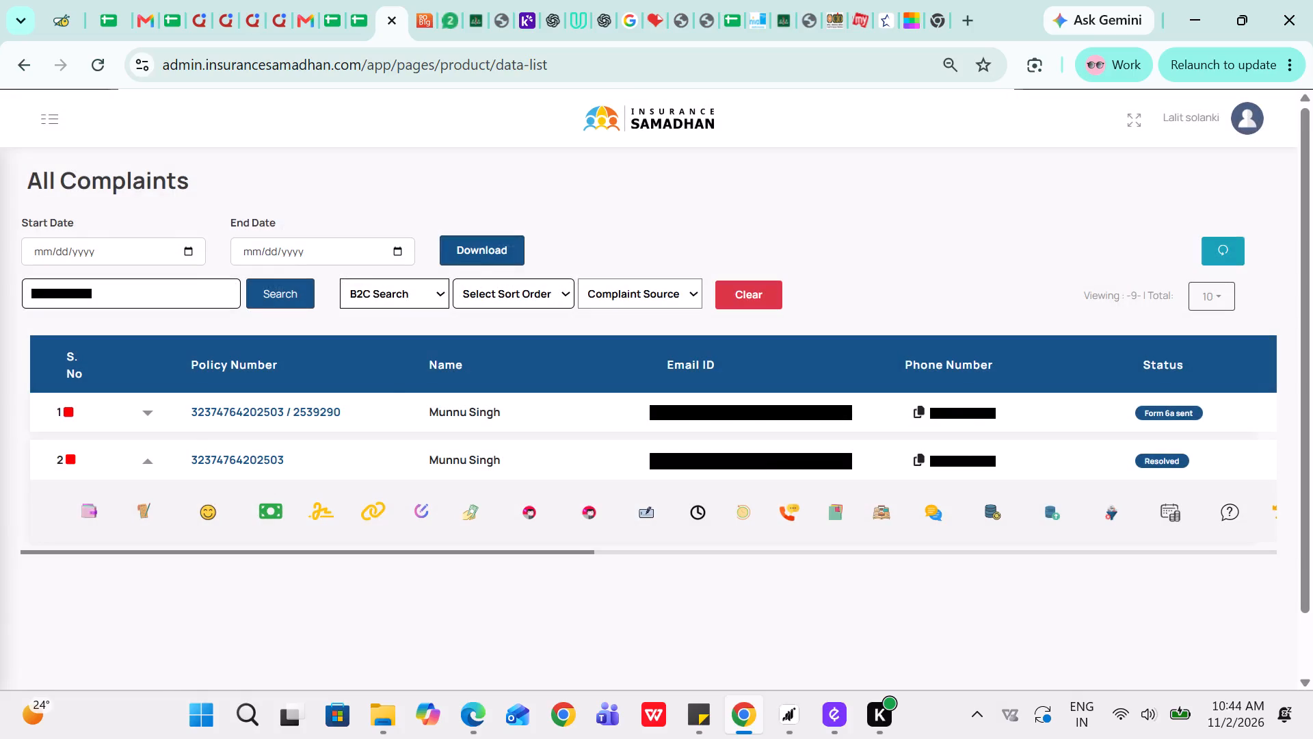
click(148, 466)
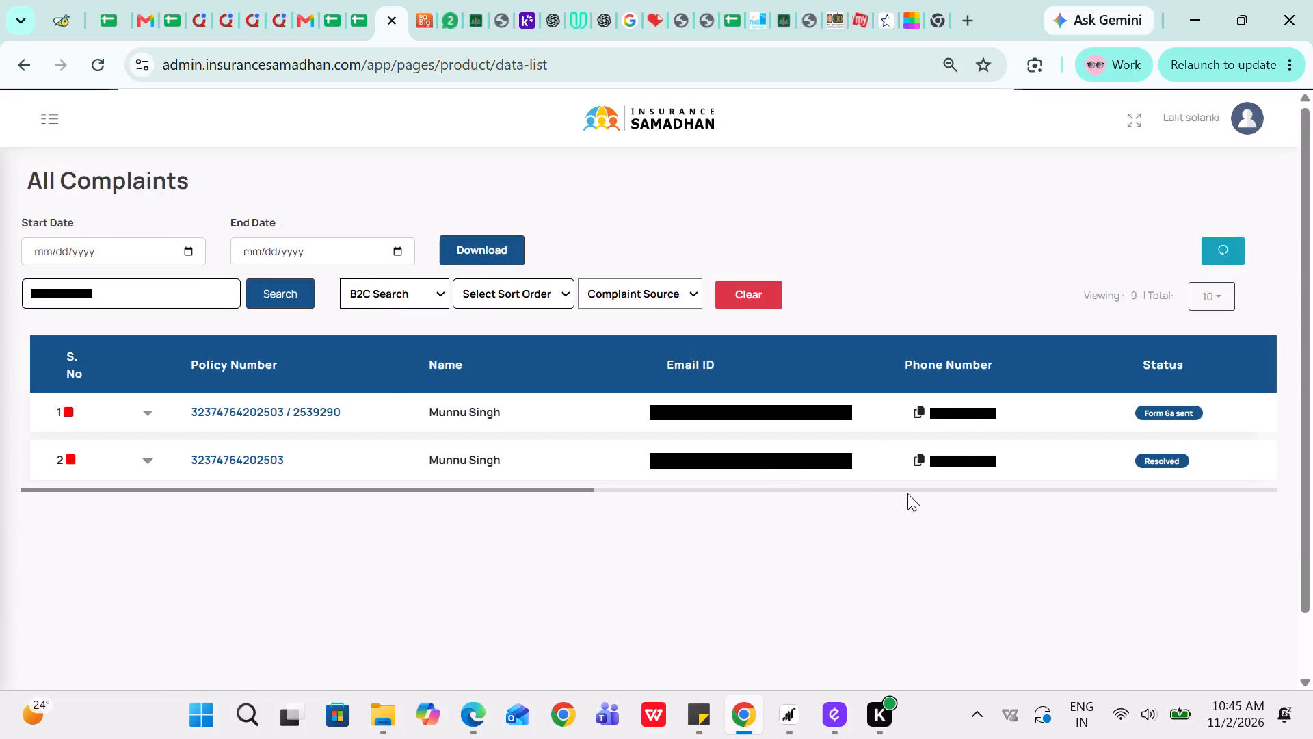
Add and save the comment "Amount not received." in the communication log of the complaint with status Resolved.
click(880, 463)
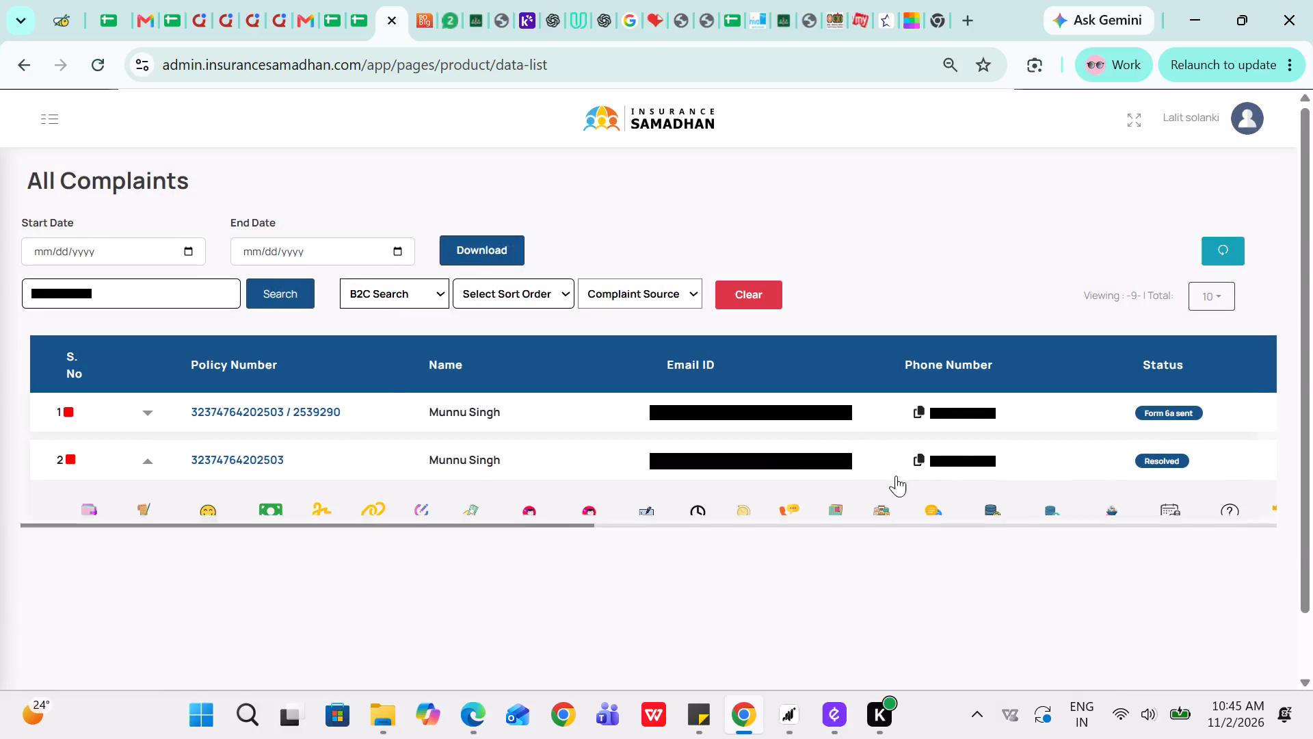
click(931, 519)
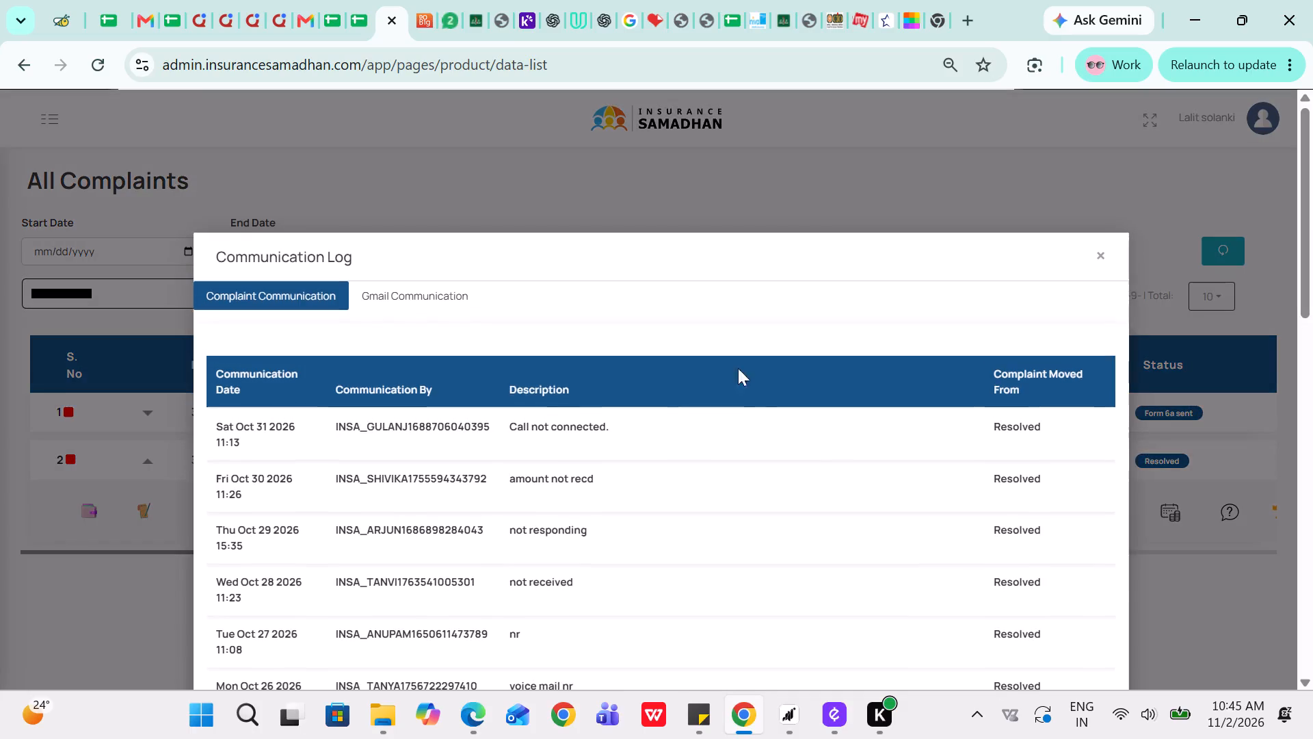
scroll(669, 454, down, 6)
click(747, 642)
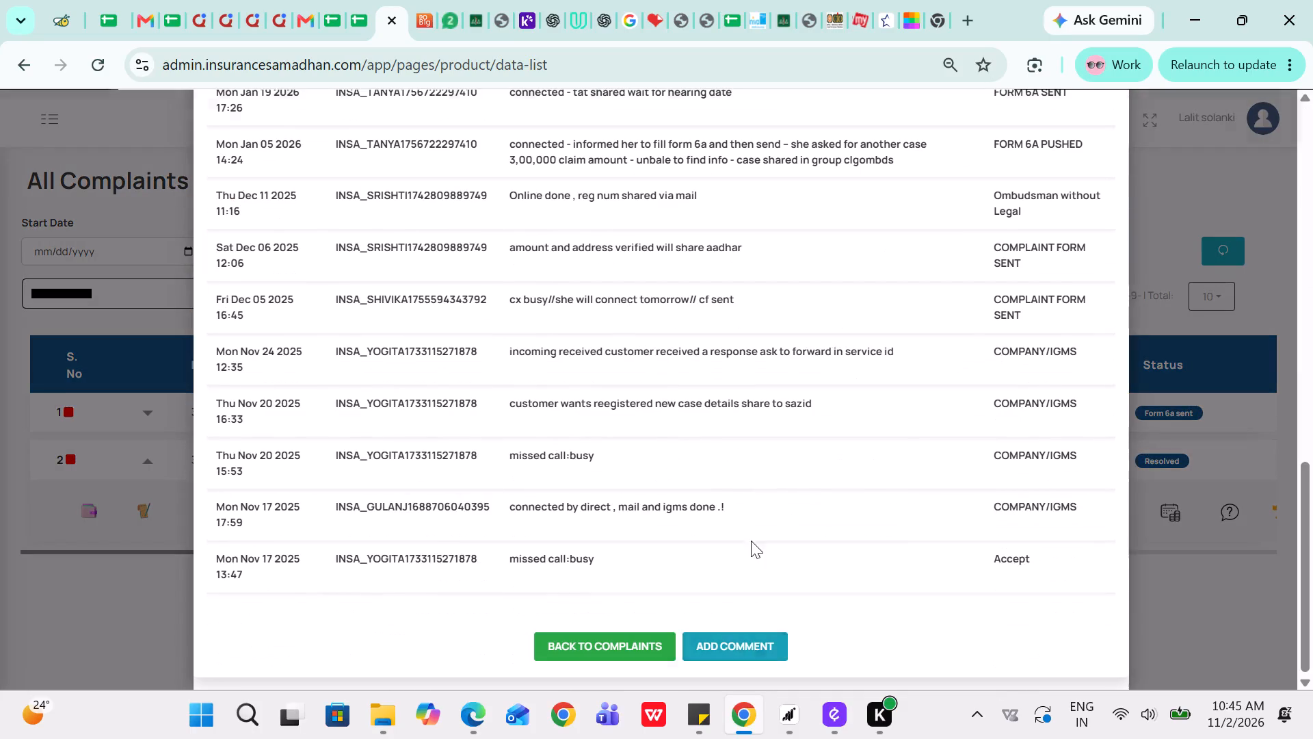
click(763, 487)
text(Amont)
key(BackSpace)
key(BackSpace)
text(unt no tre)
key(BackSpace)
key(BackSpace)
key(BackSpace)
key(BackSpace)
text(t recceiv)
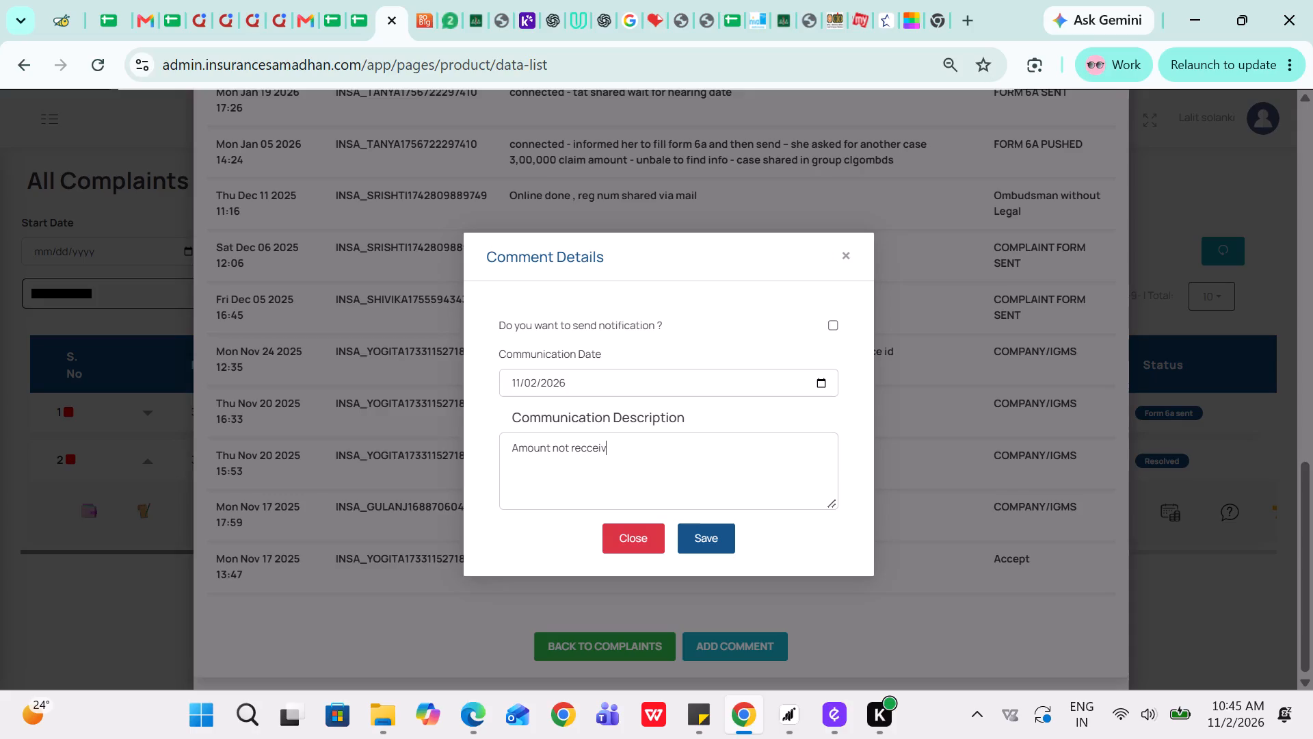
key(BackSpace)
key(BackSpace)
key(BackSpace)
key(BackSpace)
text(eived.)
click(713, 531)
Switch back to the resolved sheet in Google Sheets.
click(361, 0)
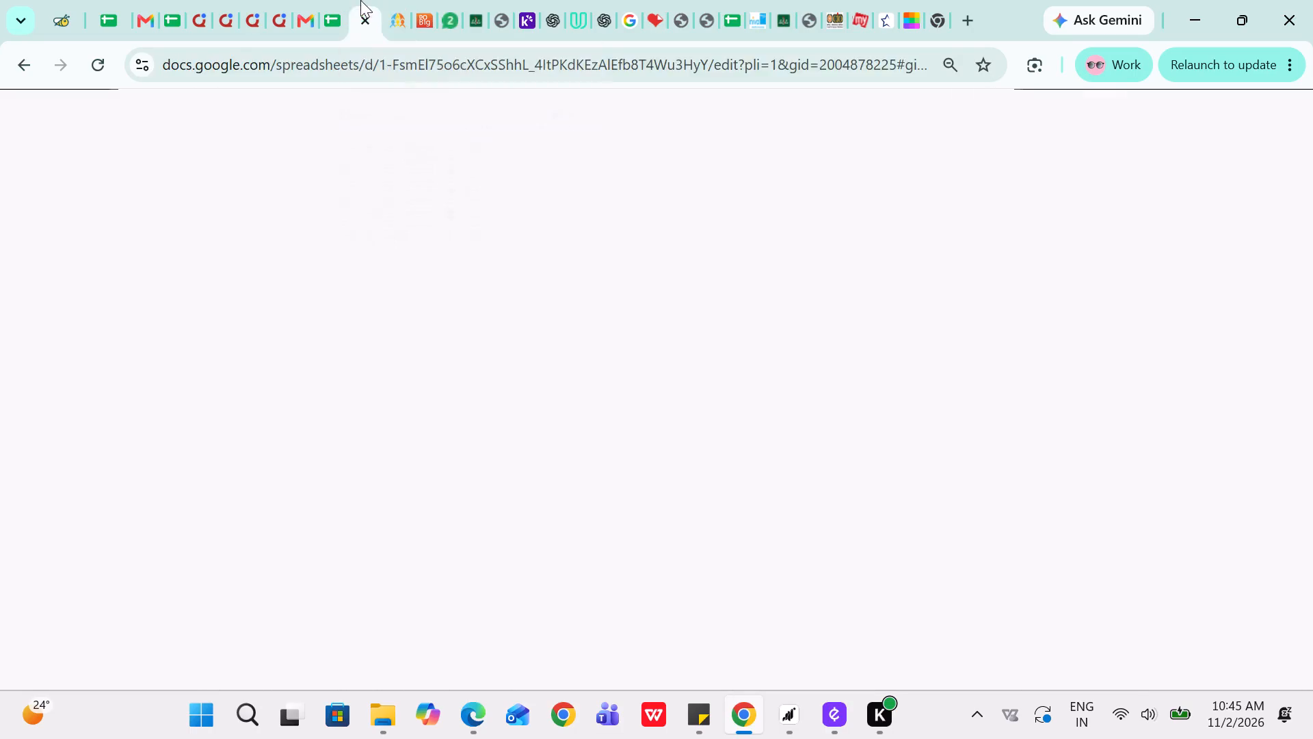
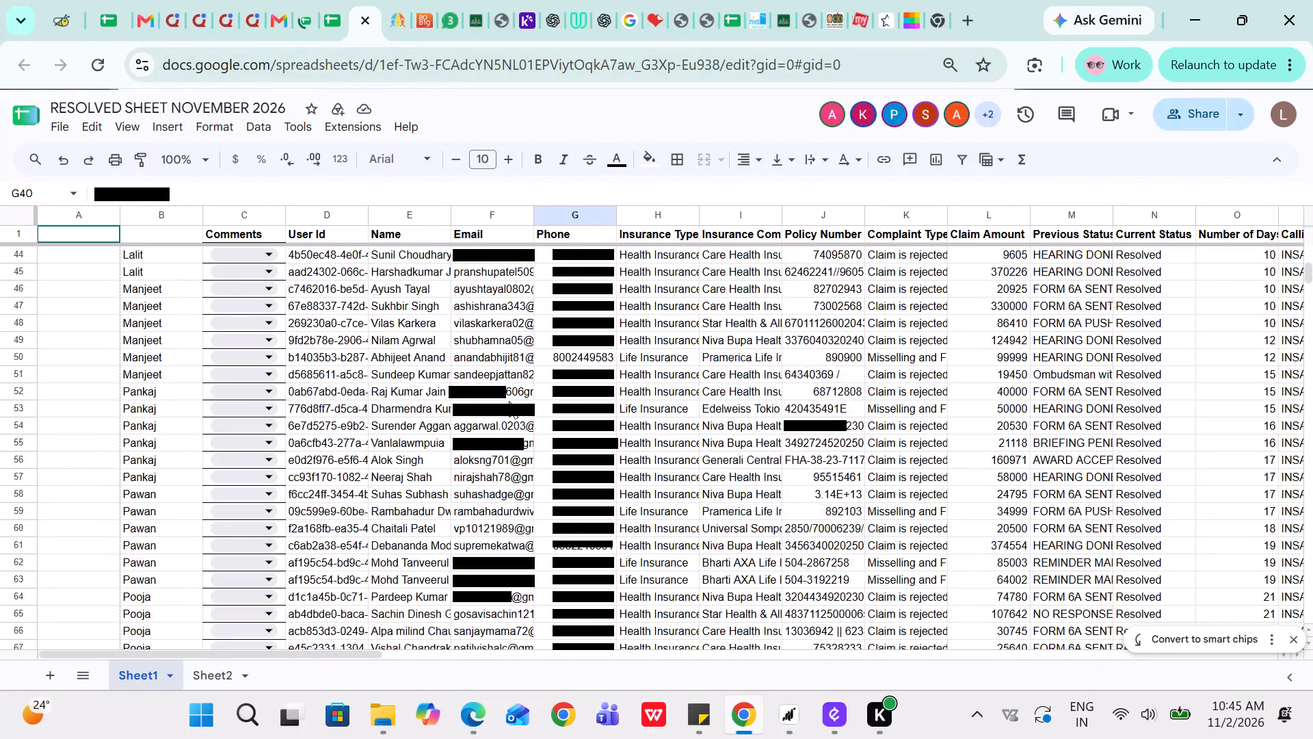
Set the Comments value in row 40 of the resolved sheet to "Not Recieved".
scroll(265, 344, up, 2)
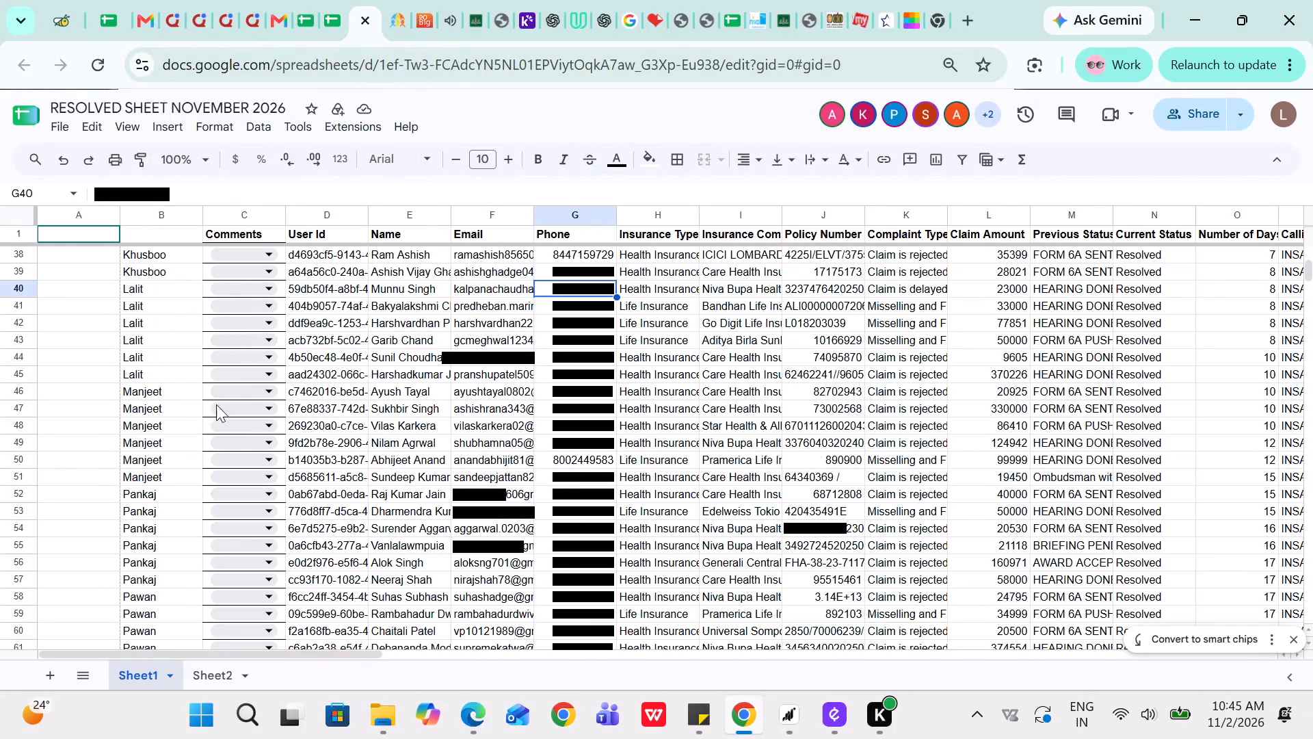
click(263, 289)
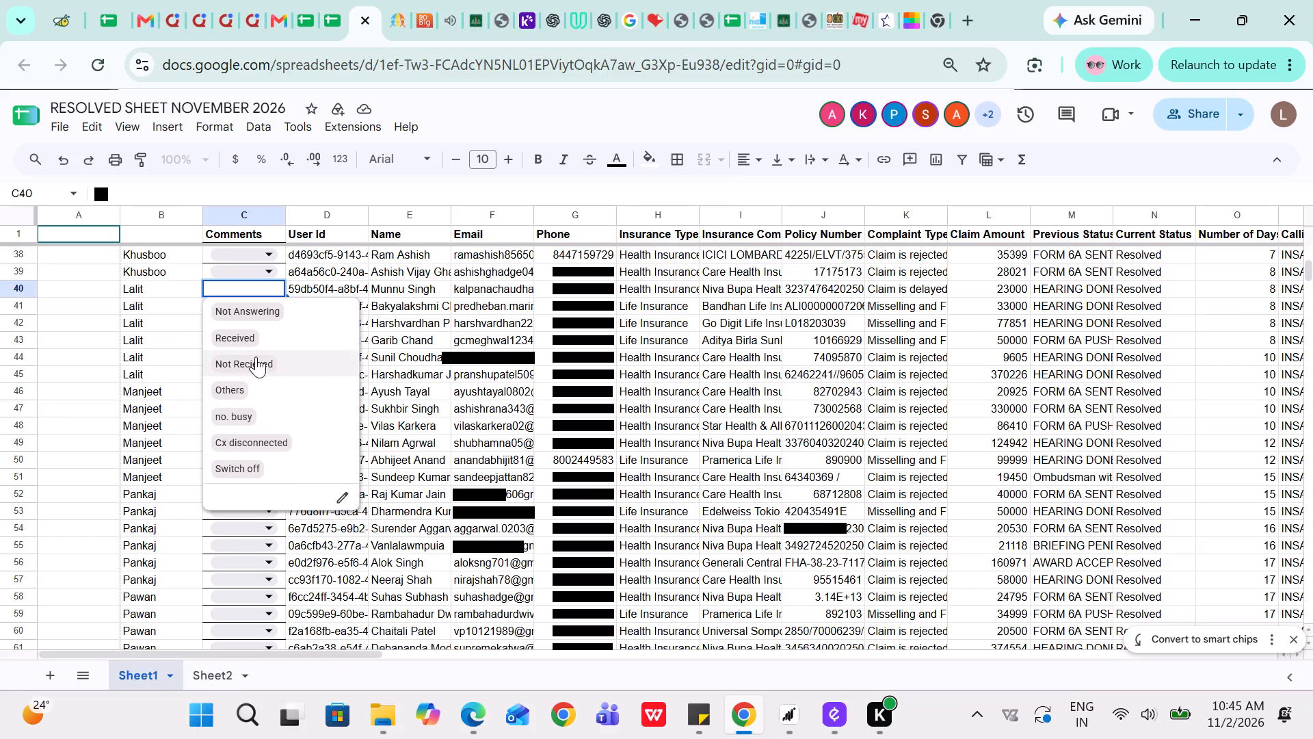
click(256, 358)
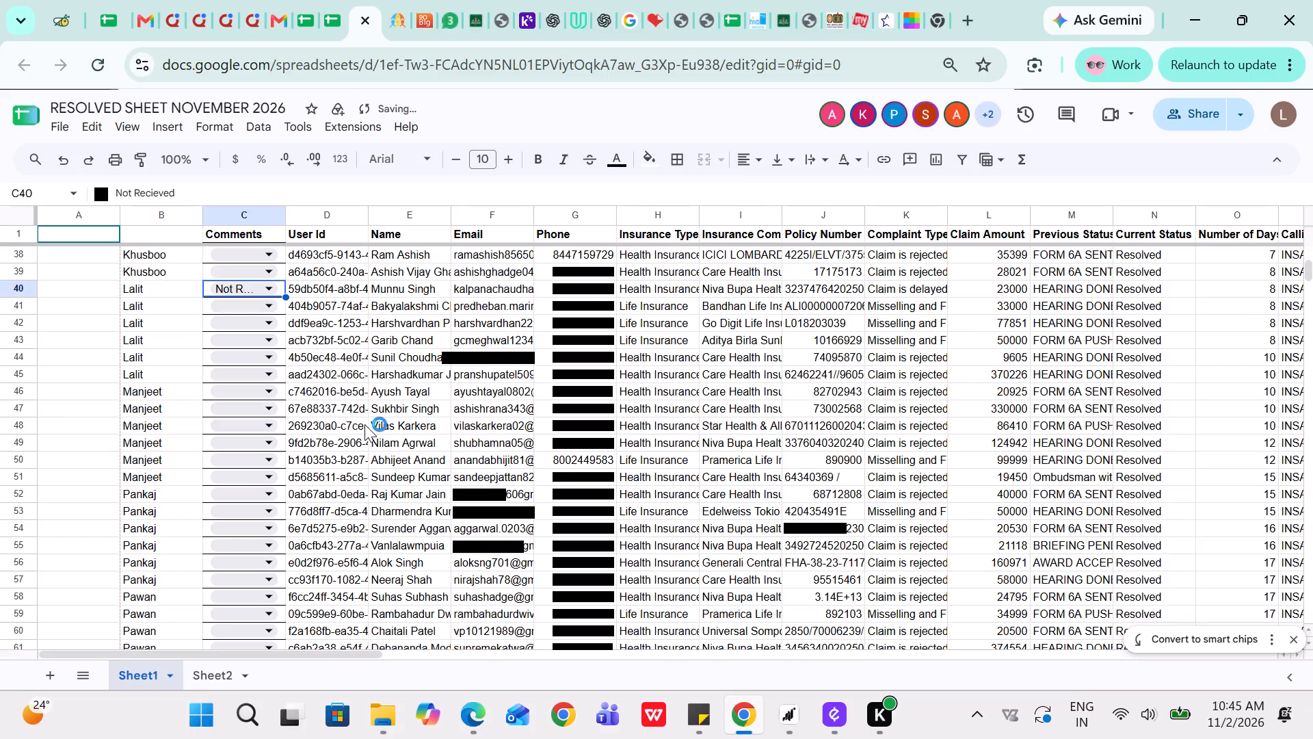
Copy the phone number from row 41 and search for that customer's complaints in Insurance Samadhan.
click(560, 311)
key(ctrl+c)
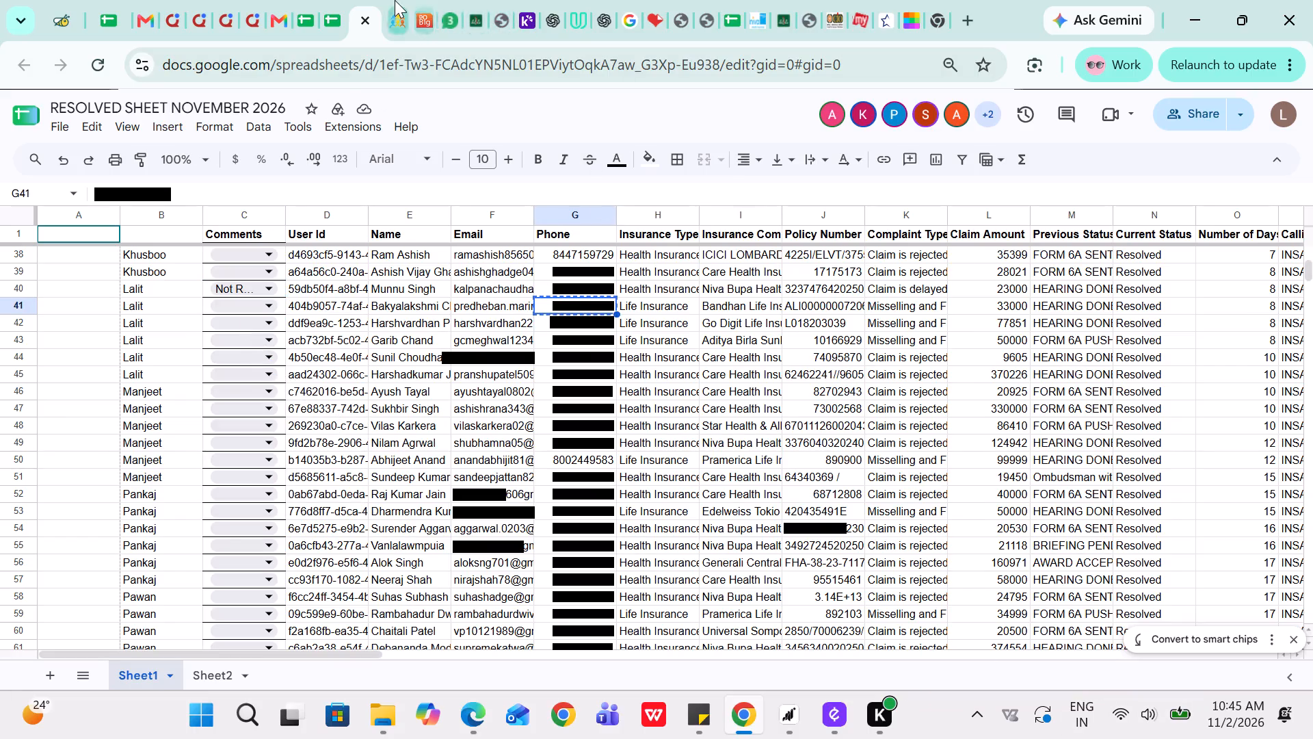
click(395, 0)
click(21, 240)
click(928, 517)
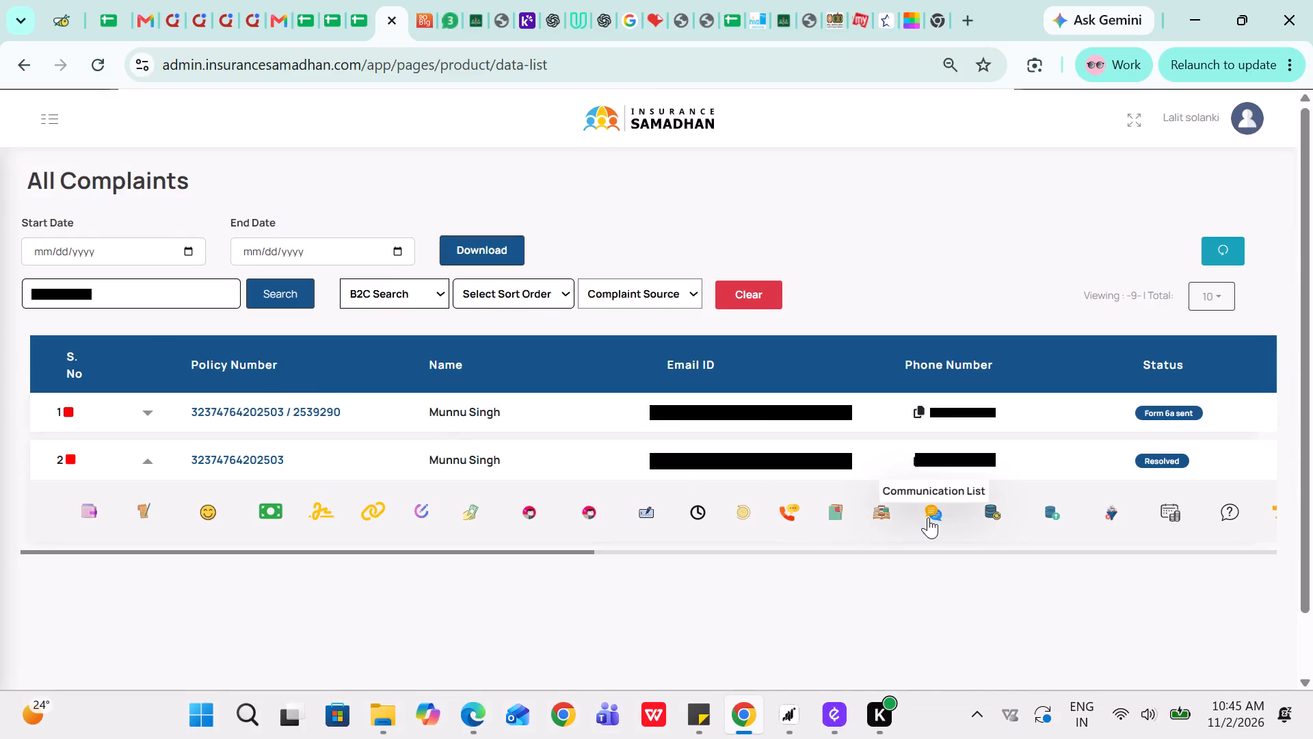
click(311, 152)
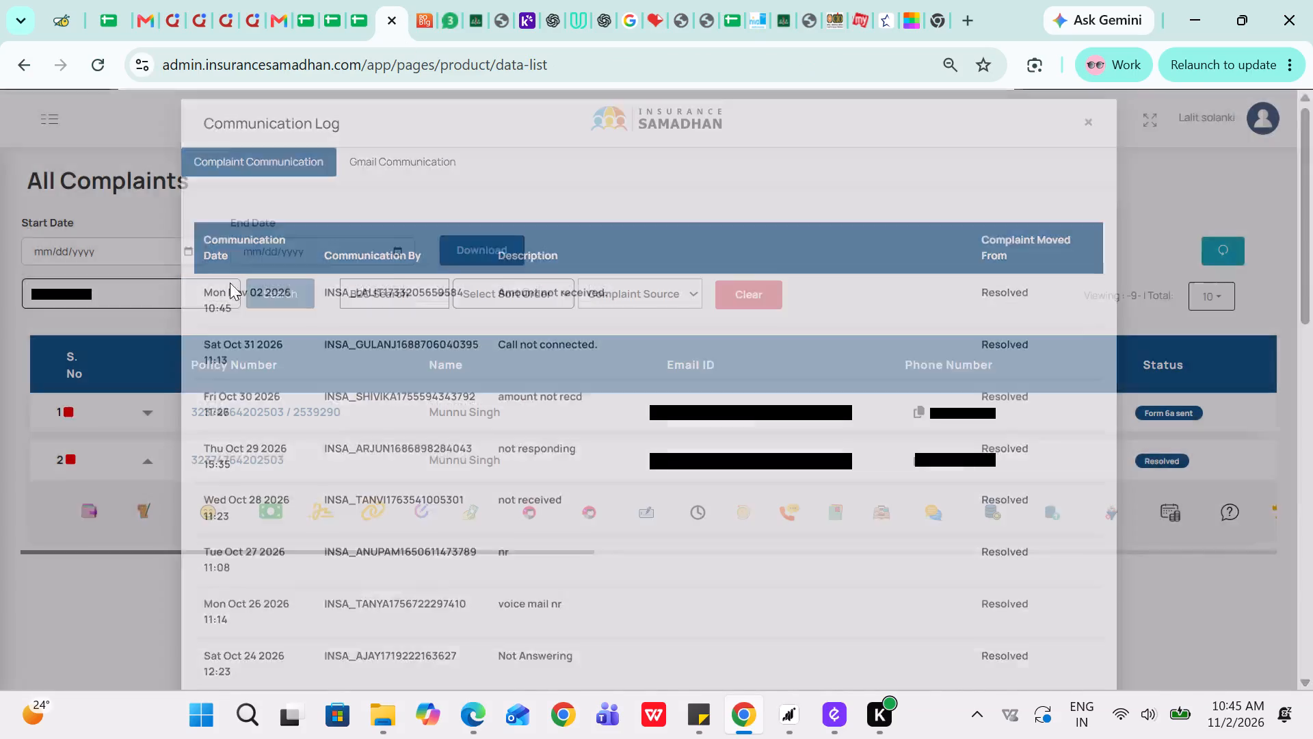
drag(108, 301, 0, 300)
key(ctrl+v)
click(285, 298)
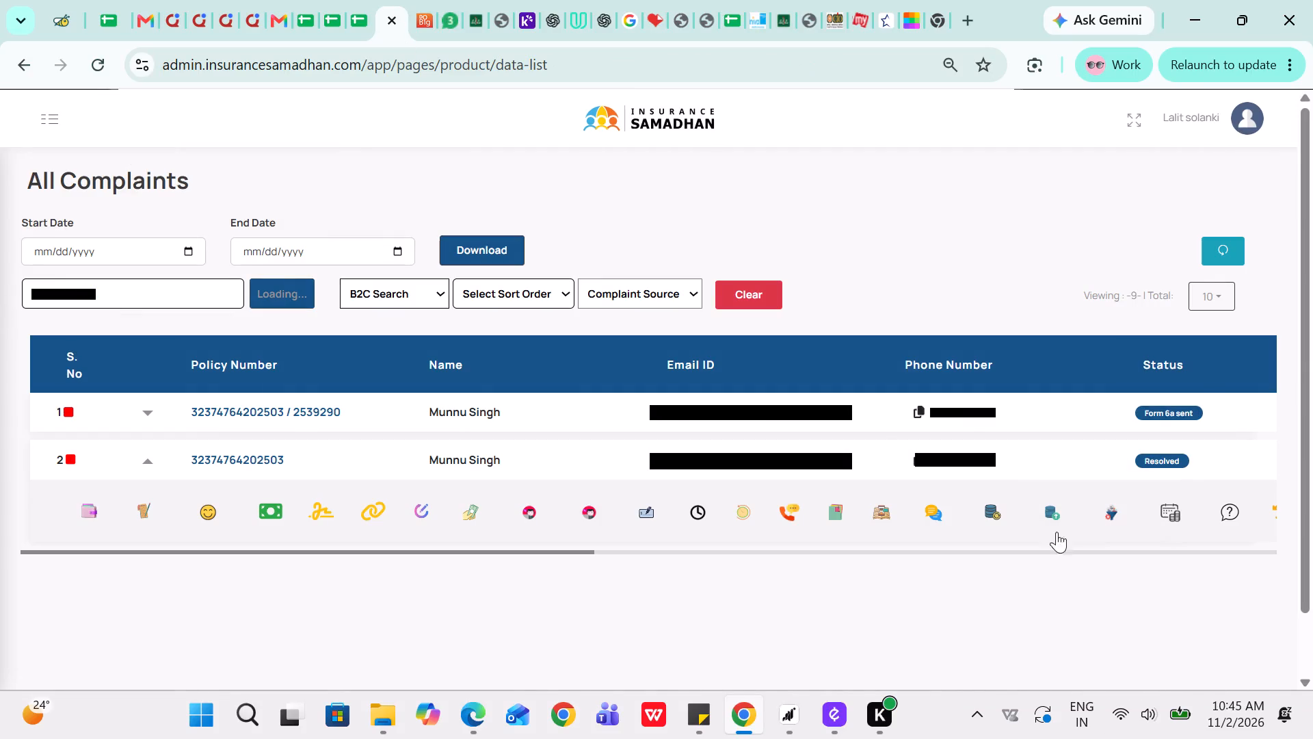
Examine the customer's complaint list, checking the policies, names and status of each complaint.
scroll(907, 430, down, 7)
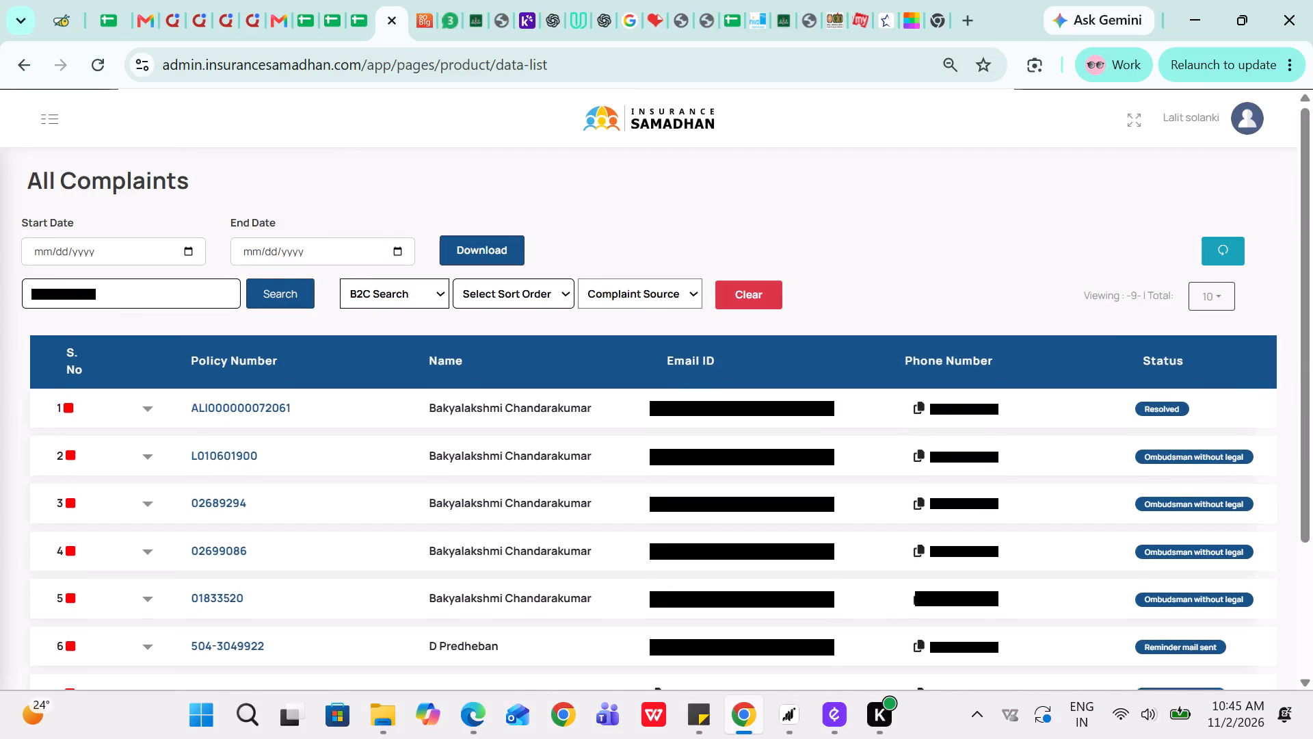
scroll(907, 435, down, 5)
scroll(1013, 537, down, 7)
scroll(1043, 511, up, 1)
scroll(1043, 511, down, 2)
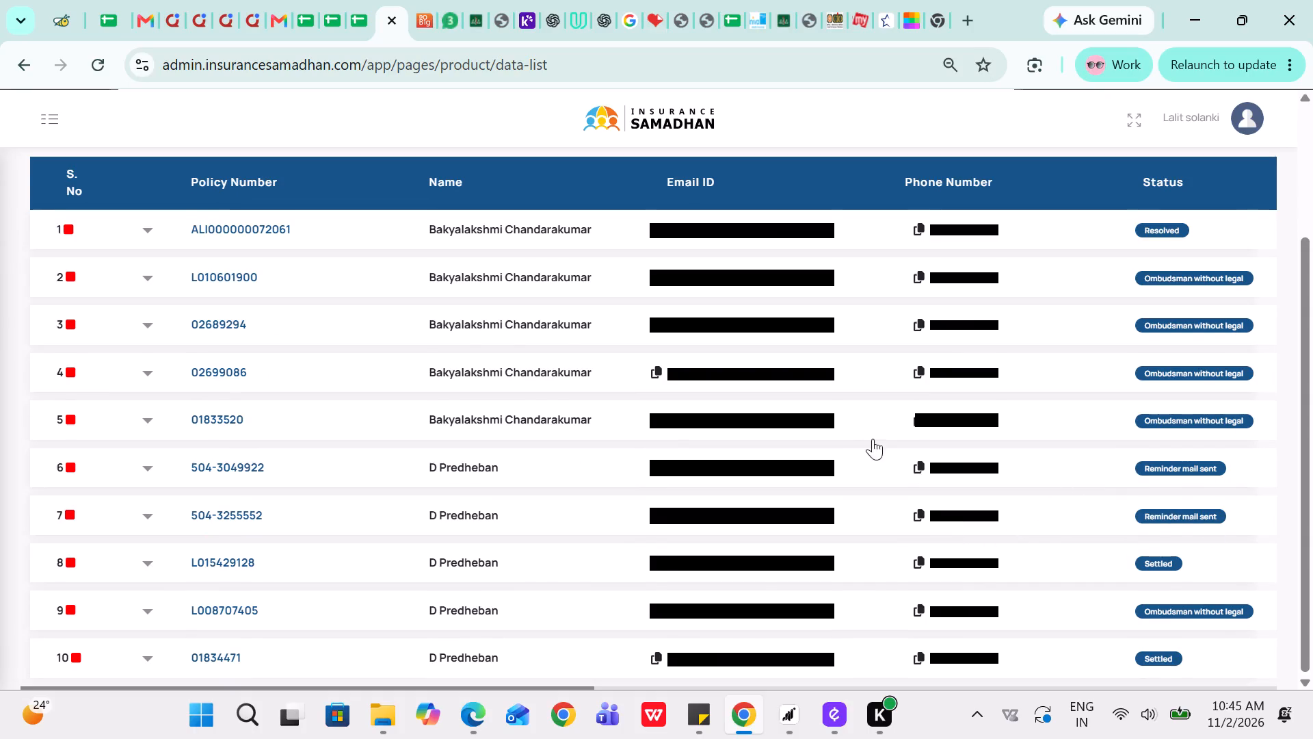
scroll(964, 432, up, 5)
scroll(1096, 422, up, 4)
Review the latest entries in the Resolved complaint's communication log, then close the log.
click(875, 406)
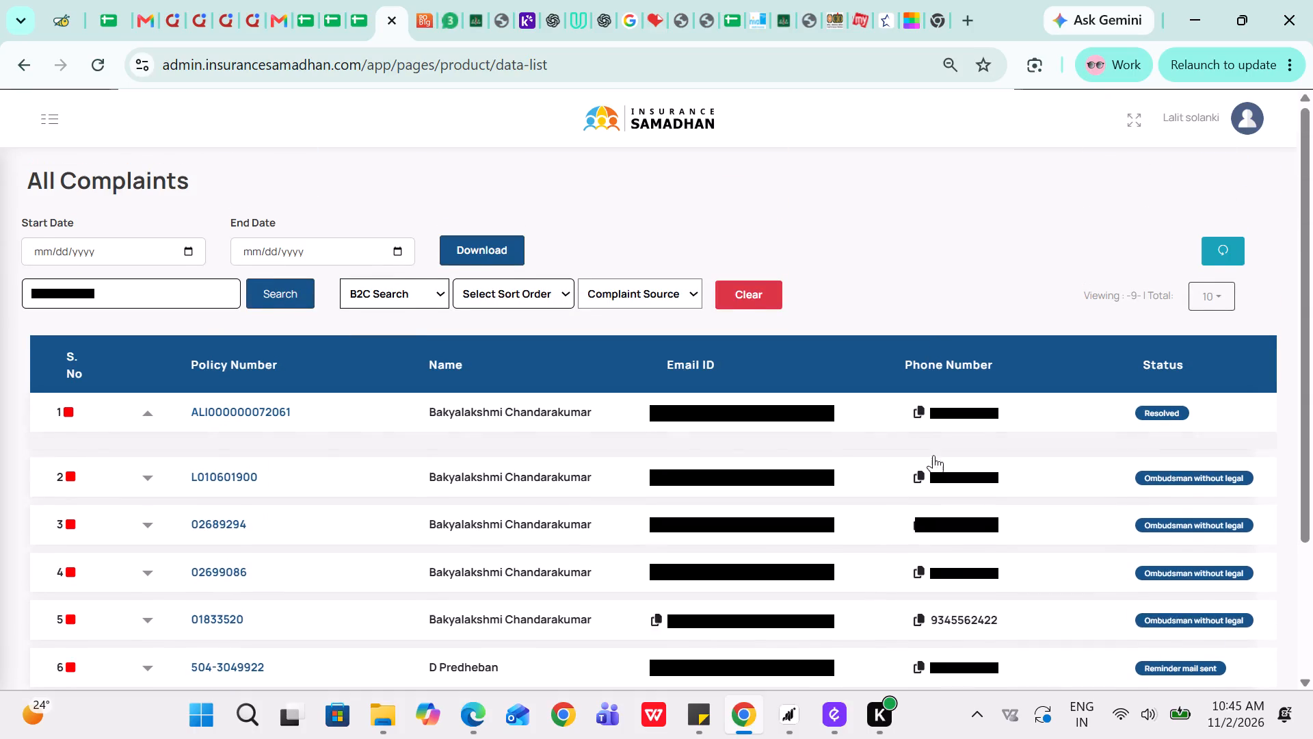
click(936, 468)
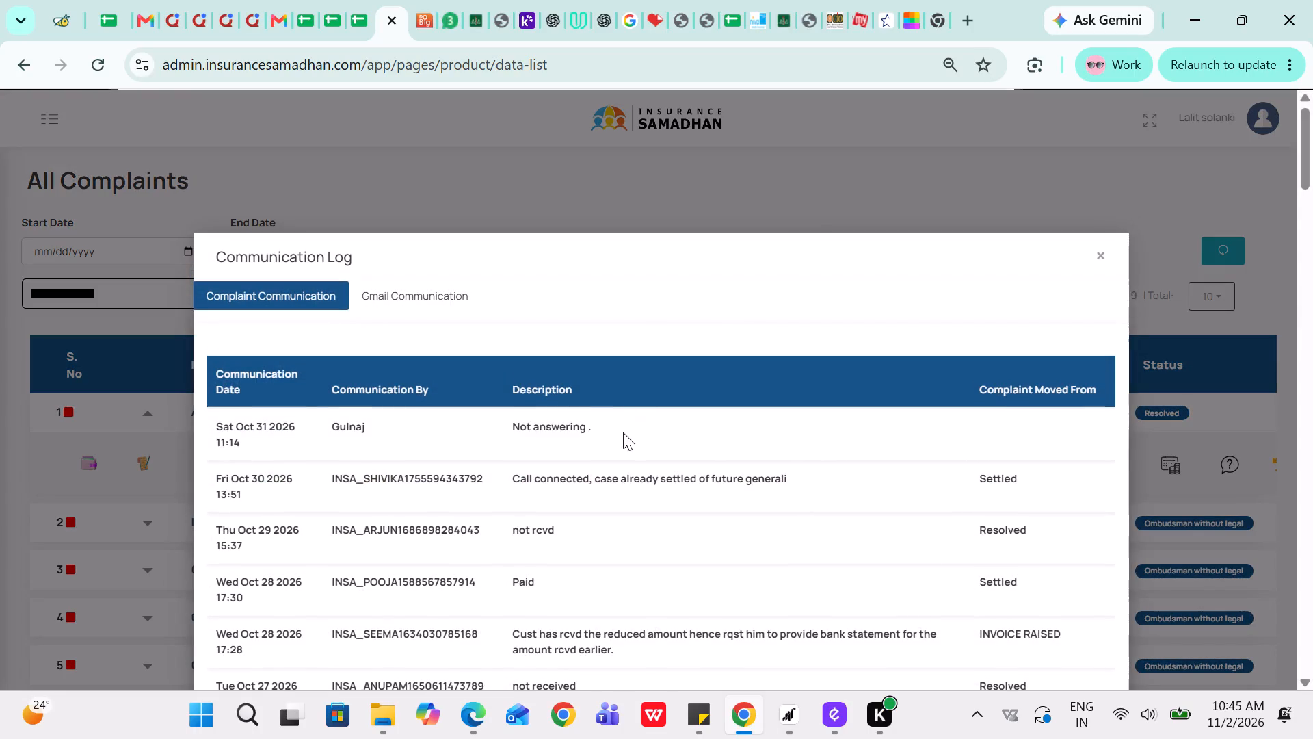
drag(623, 432, 462, 437)
click(646, 442)
click(578, 121)
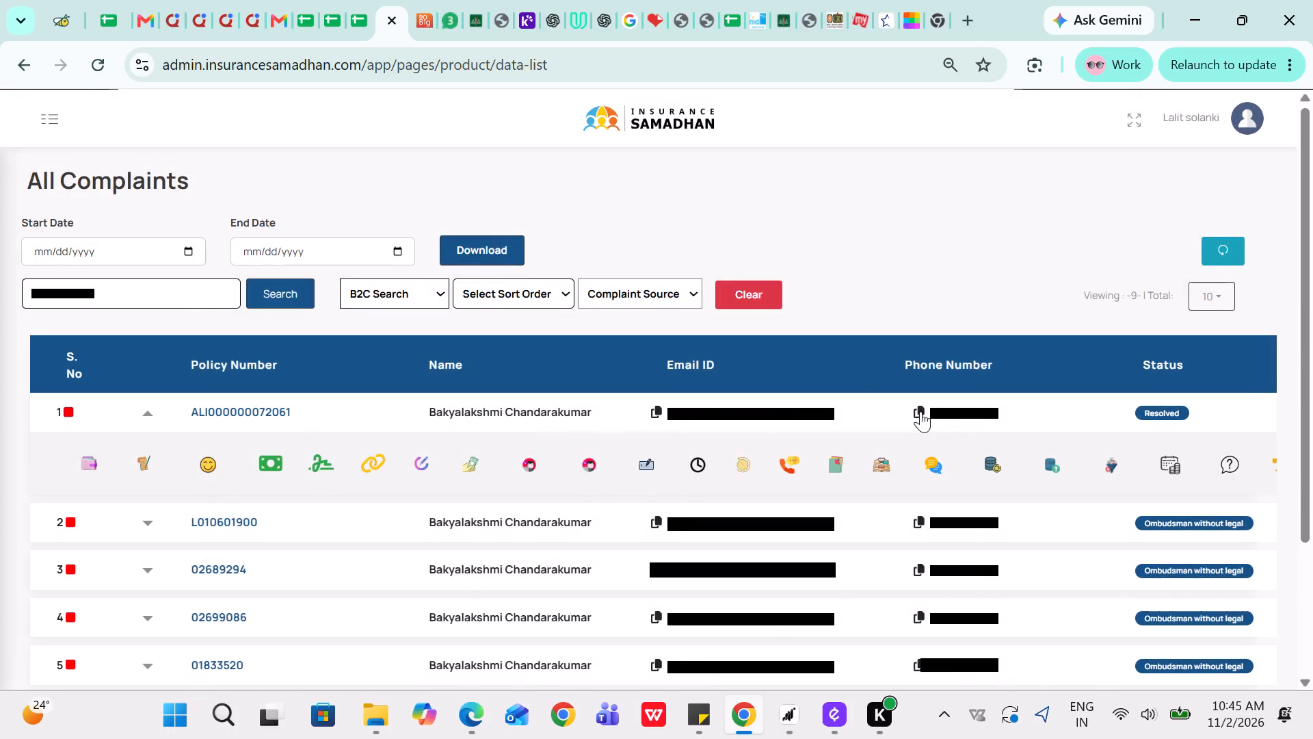
Copy the phone number from the Resolved complaint and call the customer through Smartflo.
click(920, 413)
click(428, 0)
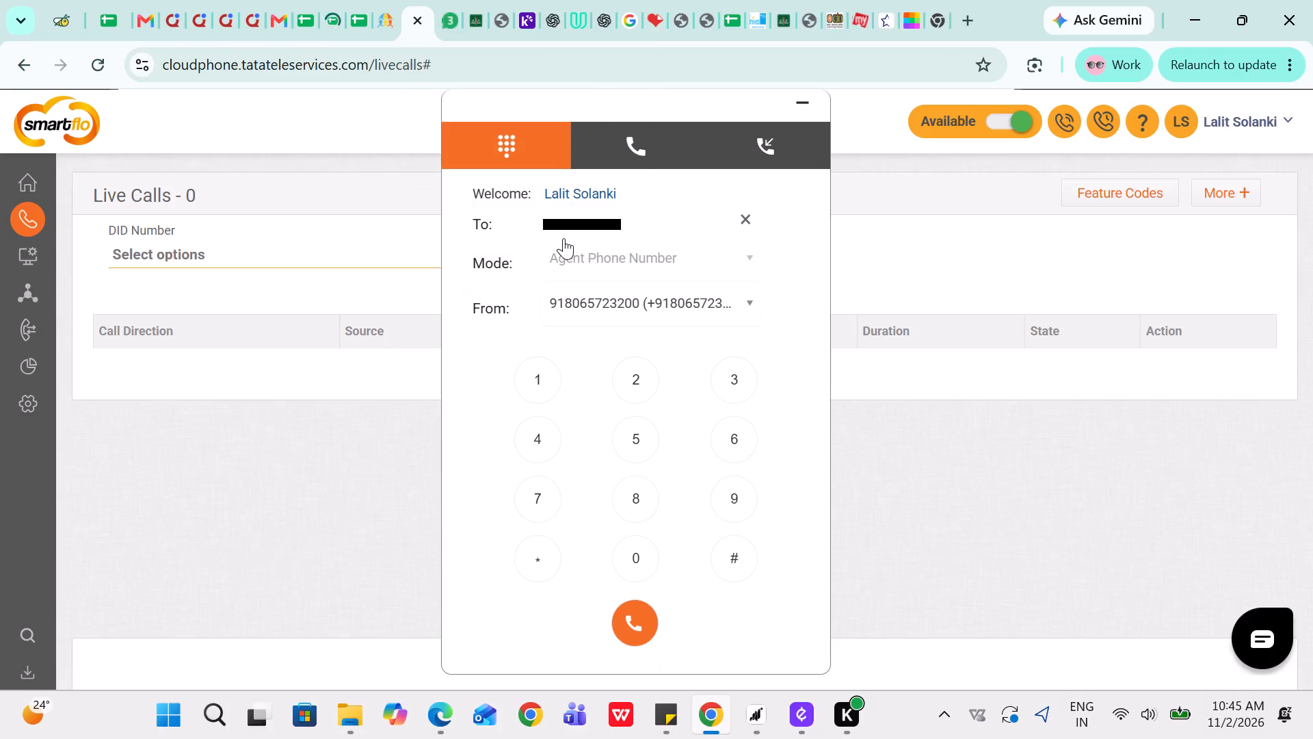
click(563, 238)
double_click(572, 221)
key(ctrl+v)
click(639, 619)
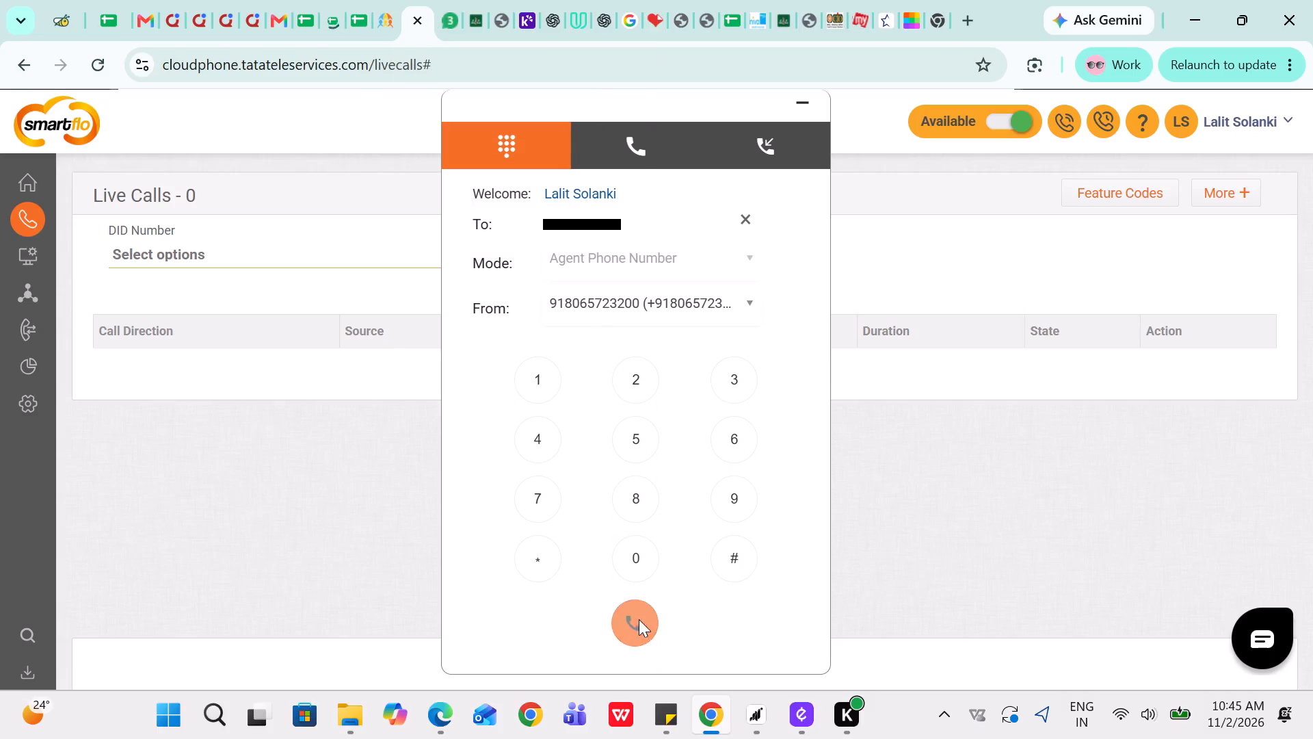
click(950, 567)
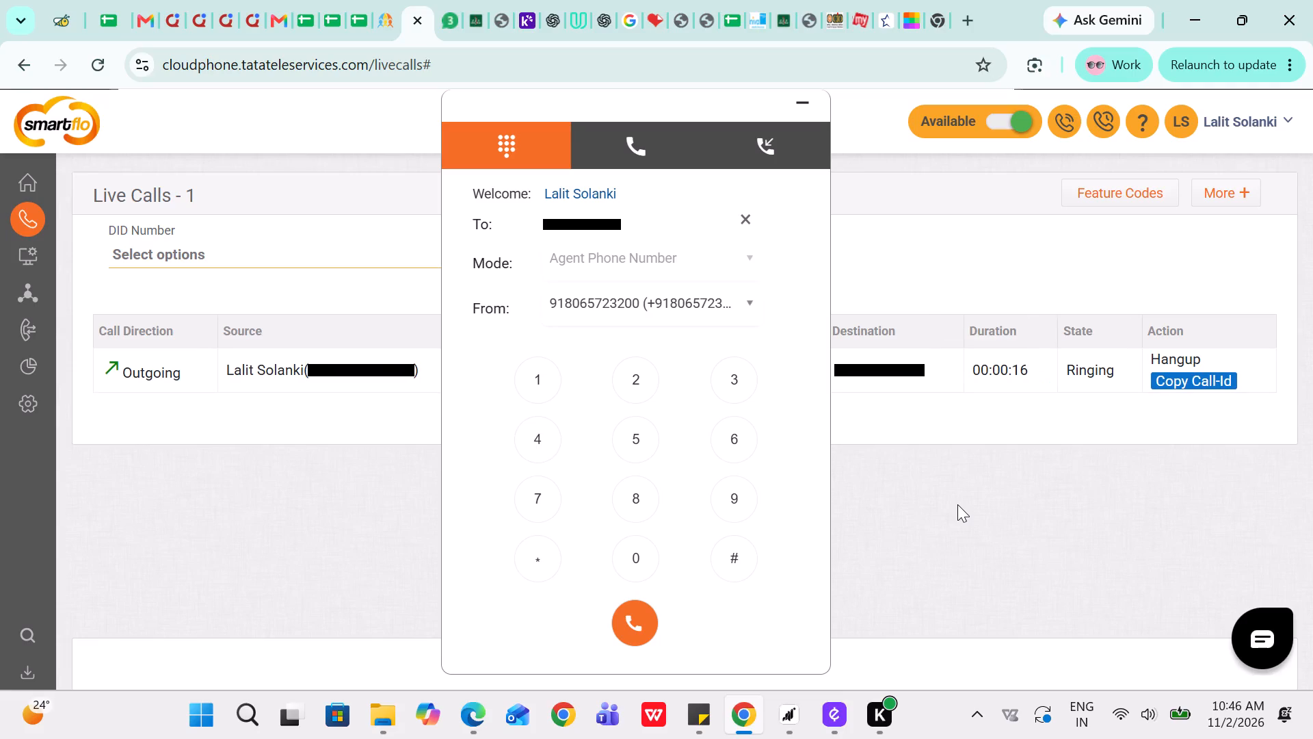
Back in Insurance Samadhan, collapse the Resolved row and examine the status, insurance company, claim amount and complaint type of the customer's complaints.
click(375, 0)
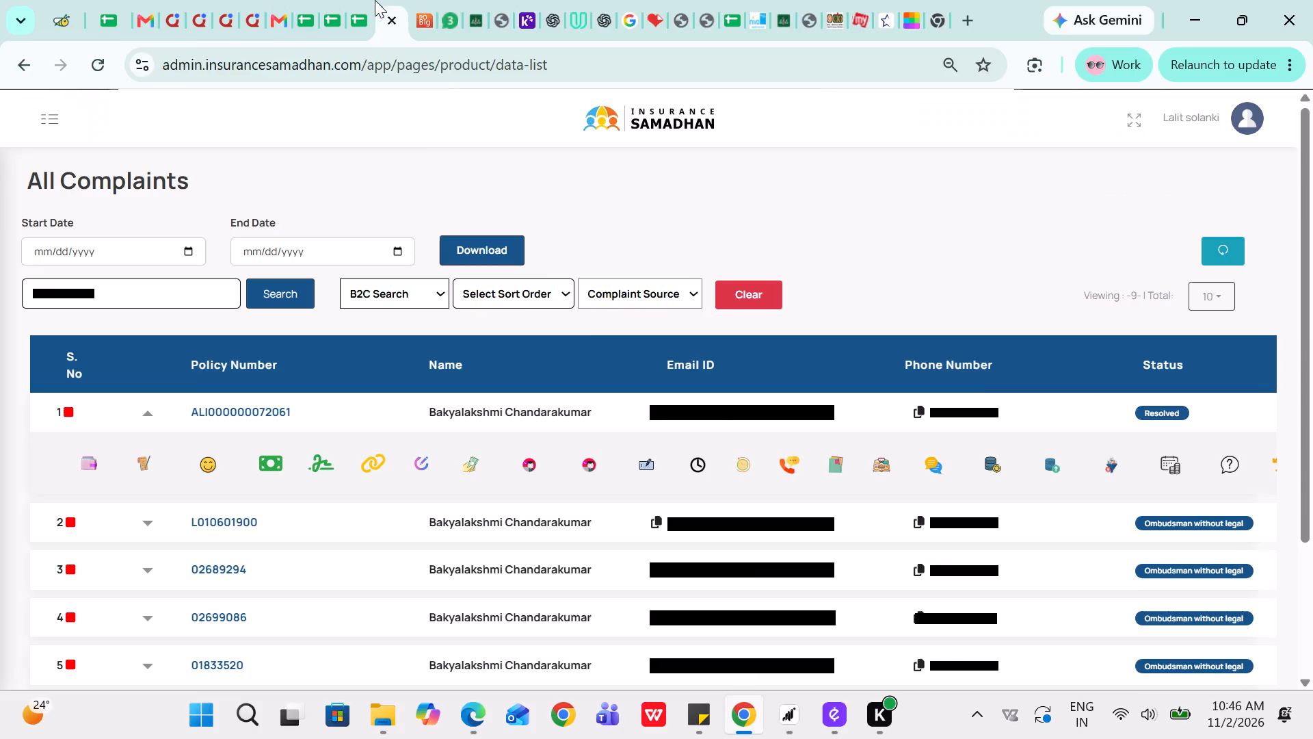
click(157, 414)
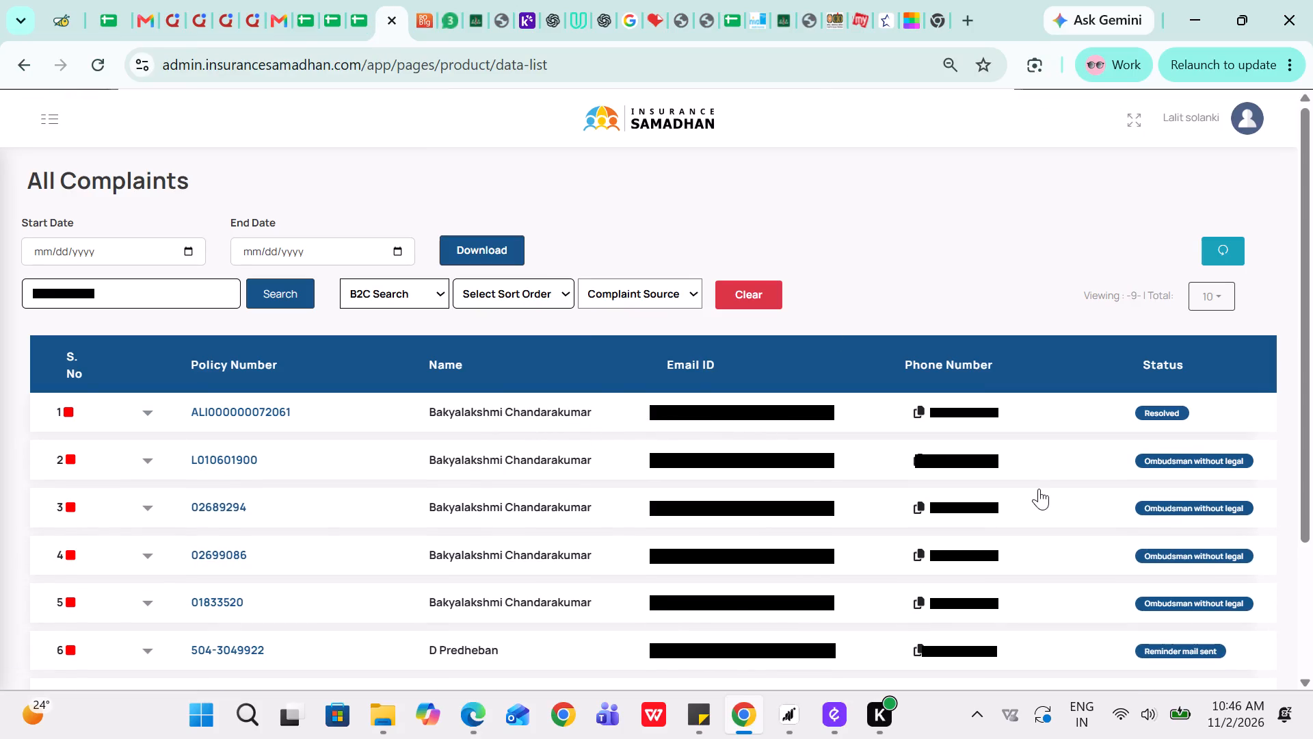
scroll(1039, 489, down, 4)
scroll(1039, 489, left, 1)
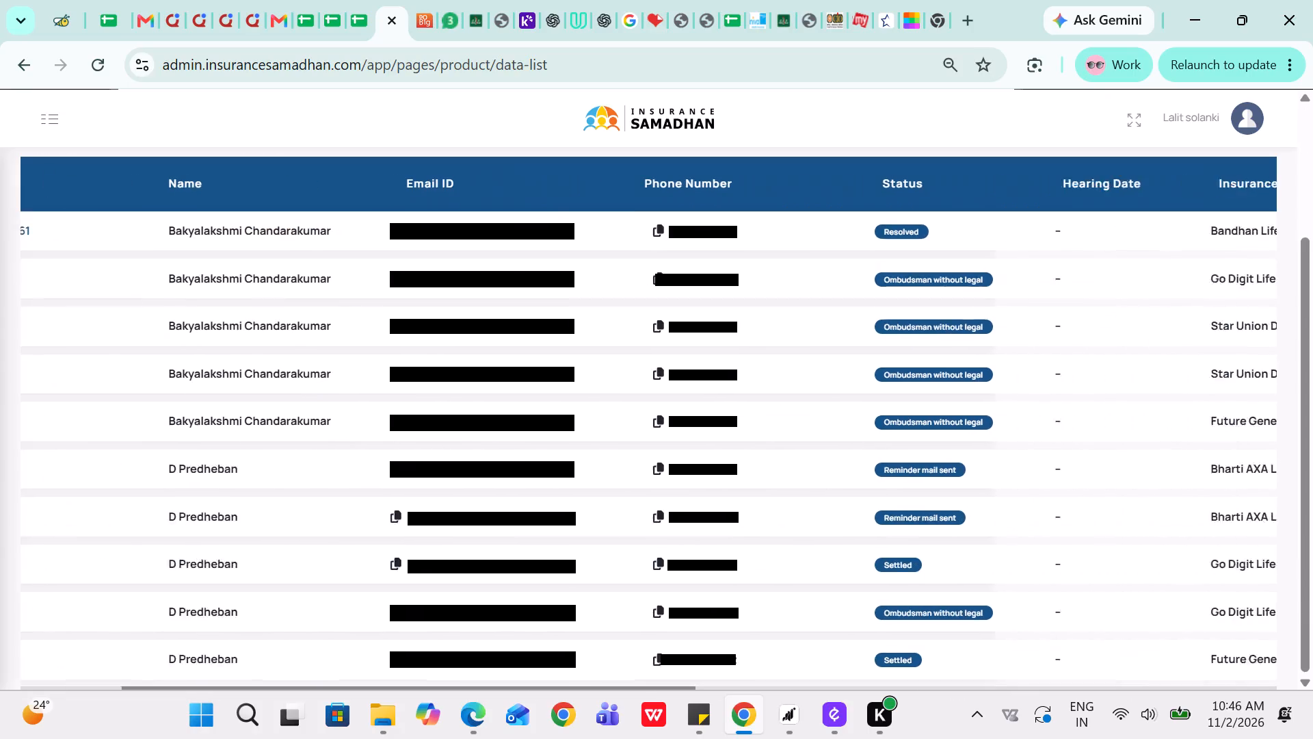
scroll(1039, 489, left, 1)
scroll(1039, 489, down, 2)
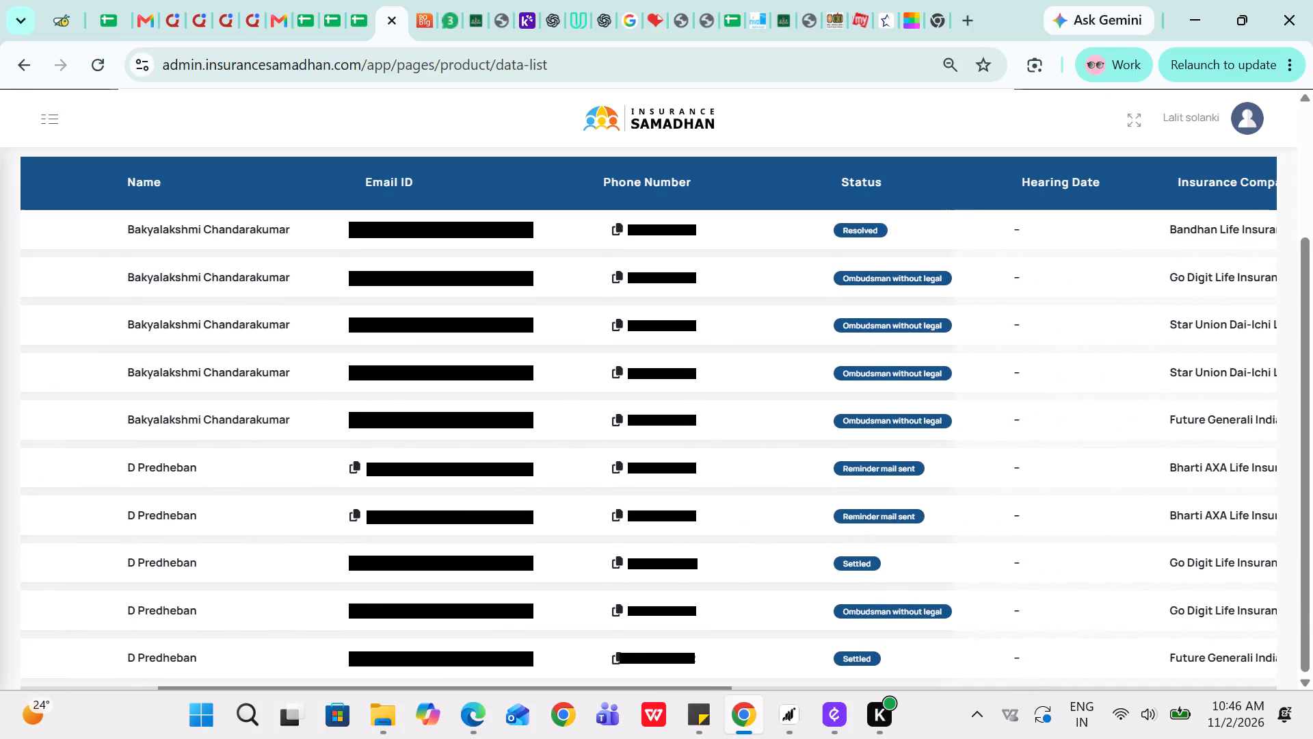
scroll(650, 561, down, 1)
scroll(650, 561, up, 2)
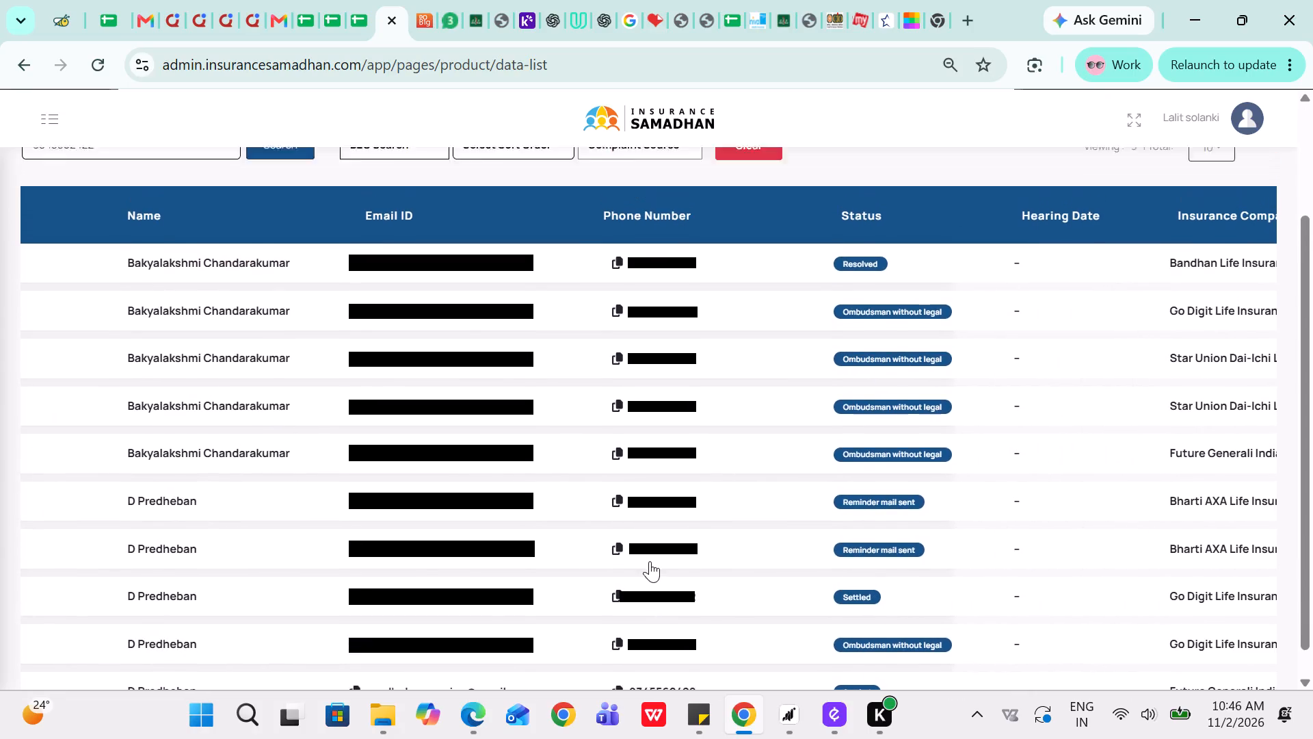
scroll(650, 561, up, 1)
scroll(650, 561, left, 2)
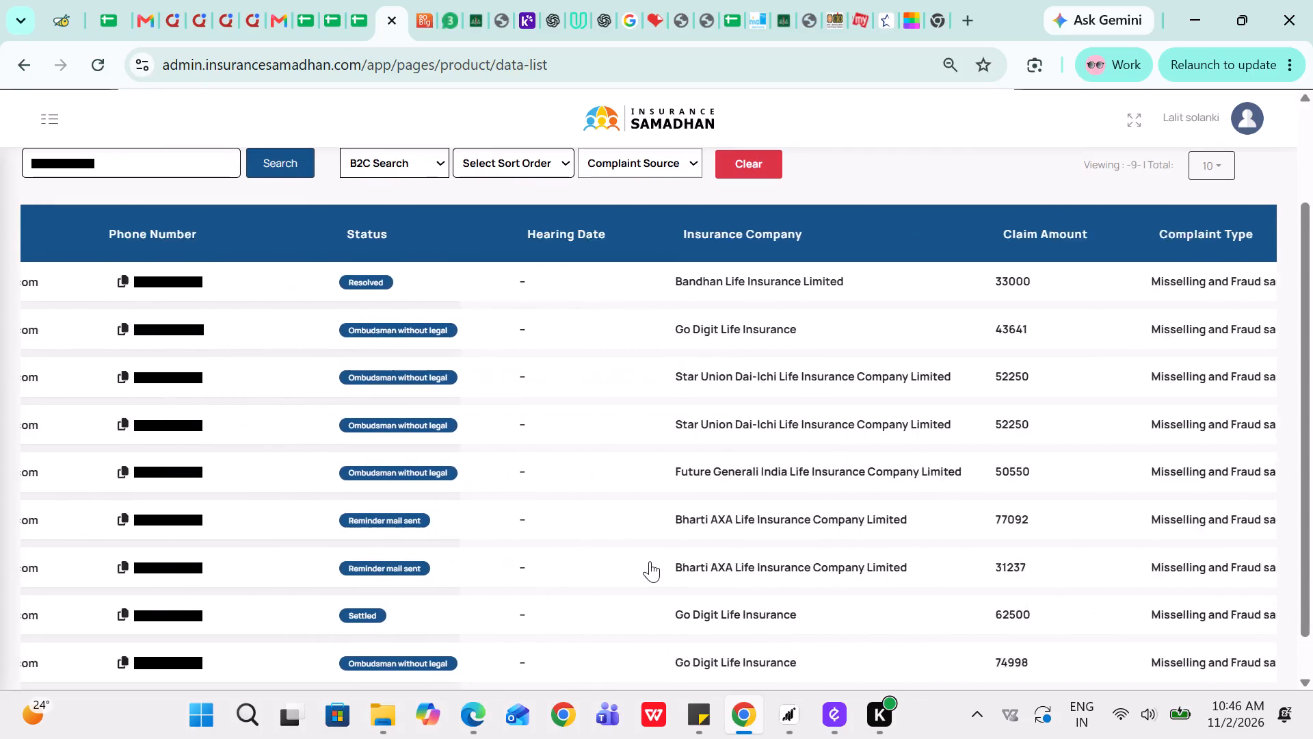
scroll(650, 561, left, 1)
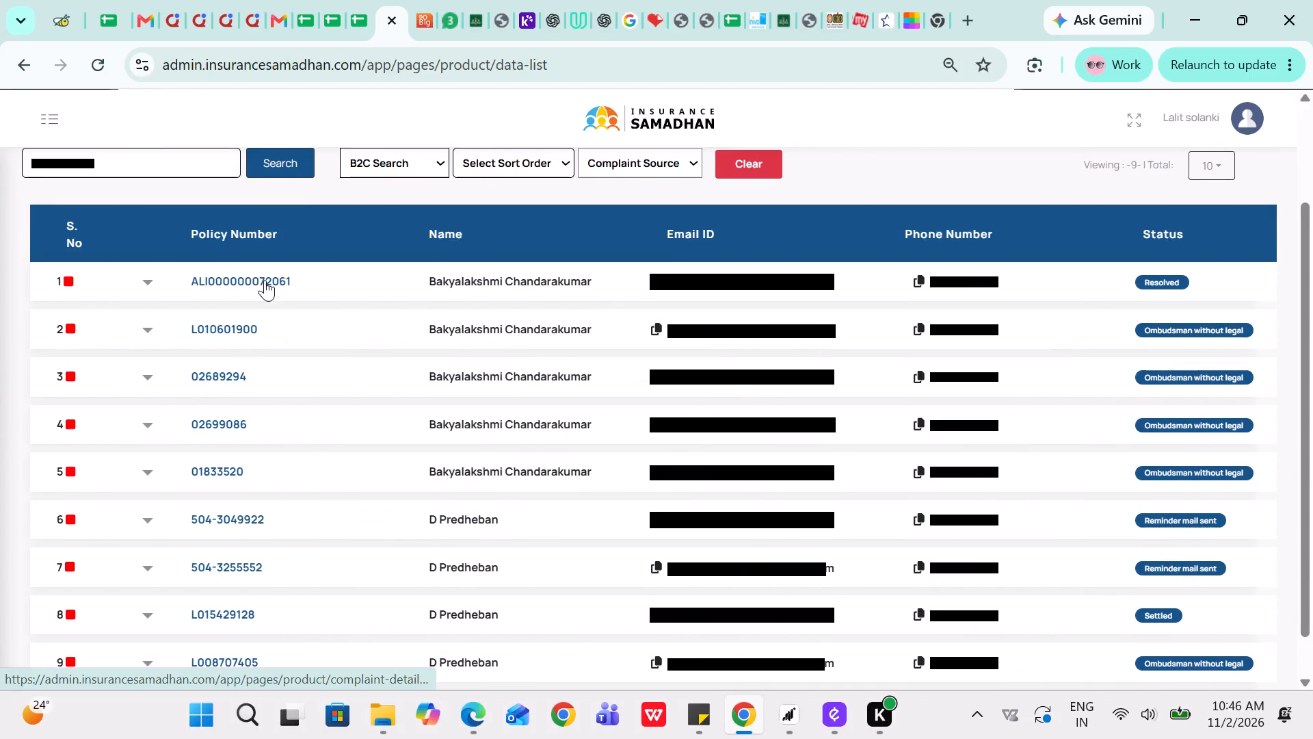
Open the Resolved complaint's Resolution section and check its level, resolution date and resolved marked date.
click(265, 280)
click(449, 249)
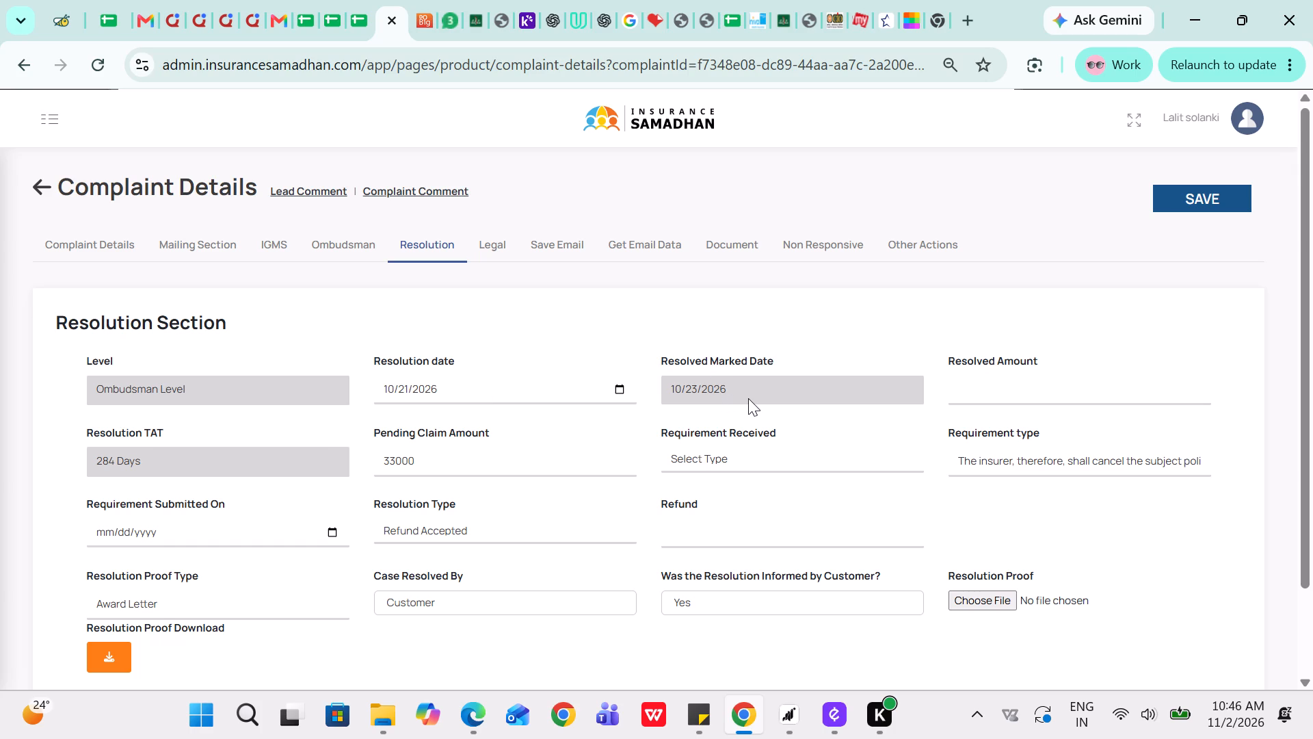
drag(748, 398, 510, 419)
drag(196, 384, 52, 378)
Open the complaint's resolution proof PDF and read the ombudsman's award on its last page.
click(103, 645)
scroll(473, 419, down, 18)
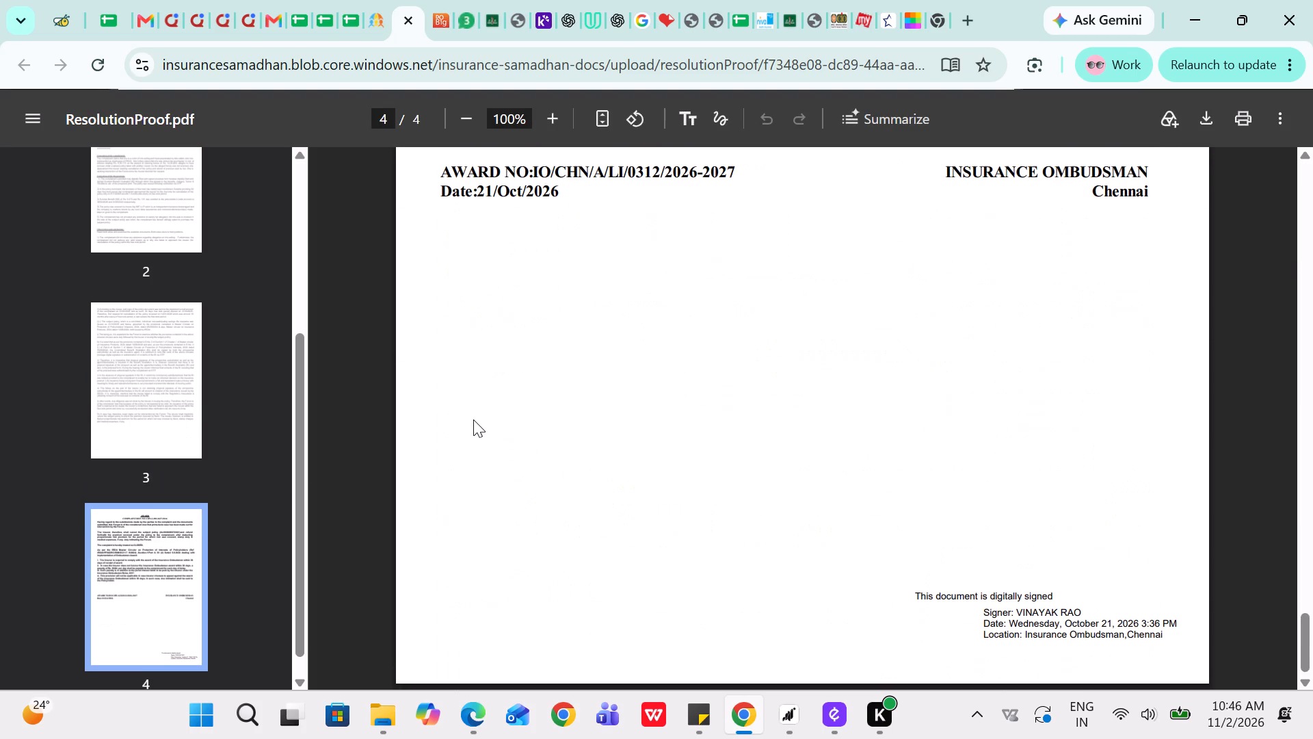
scroll(473, 419, down, 1)
scroll(473, 419, up, 1)
scroll(473, 419, down, 4)
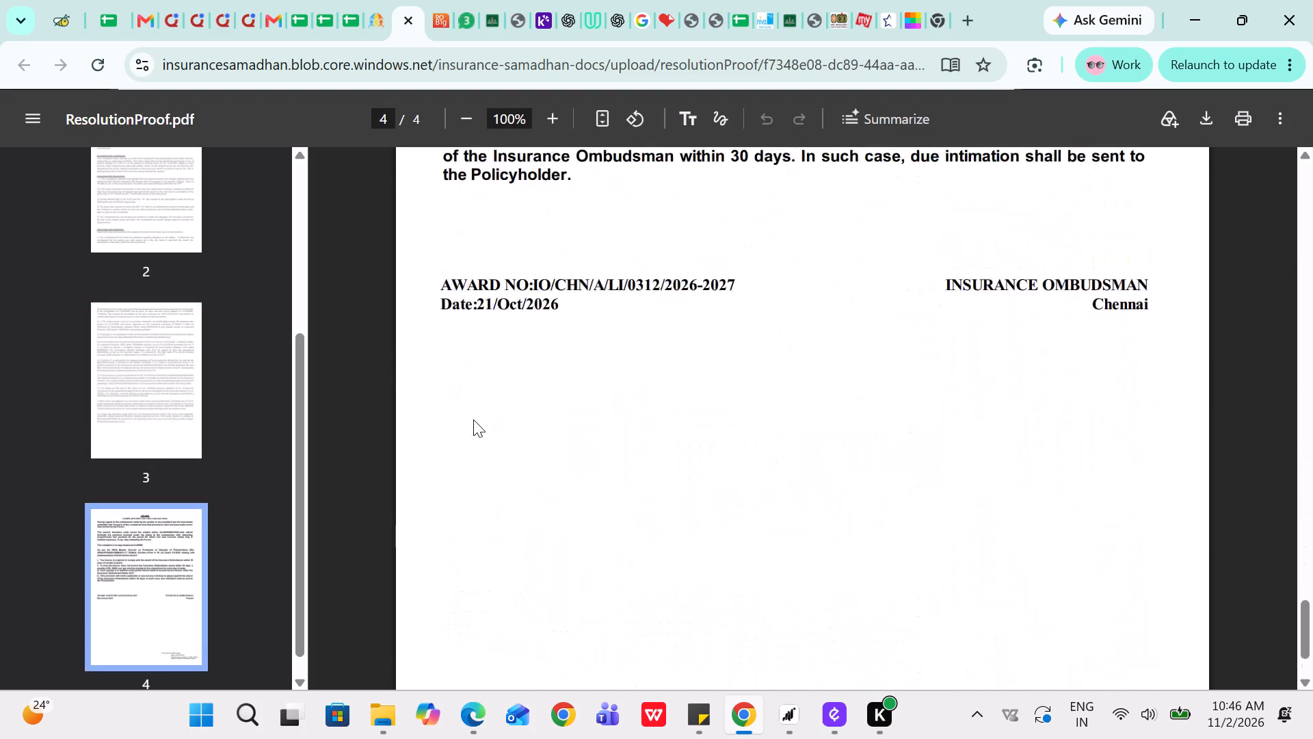
scroll(473, 419, up, 1)
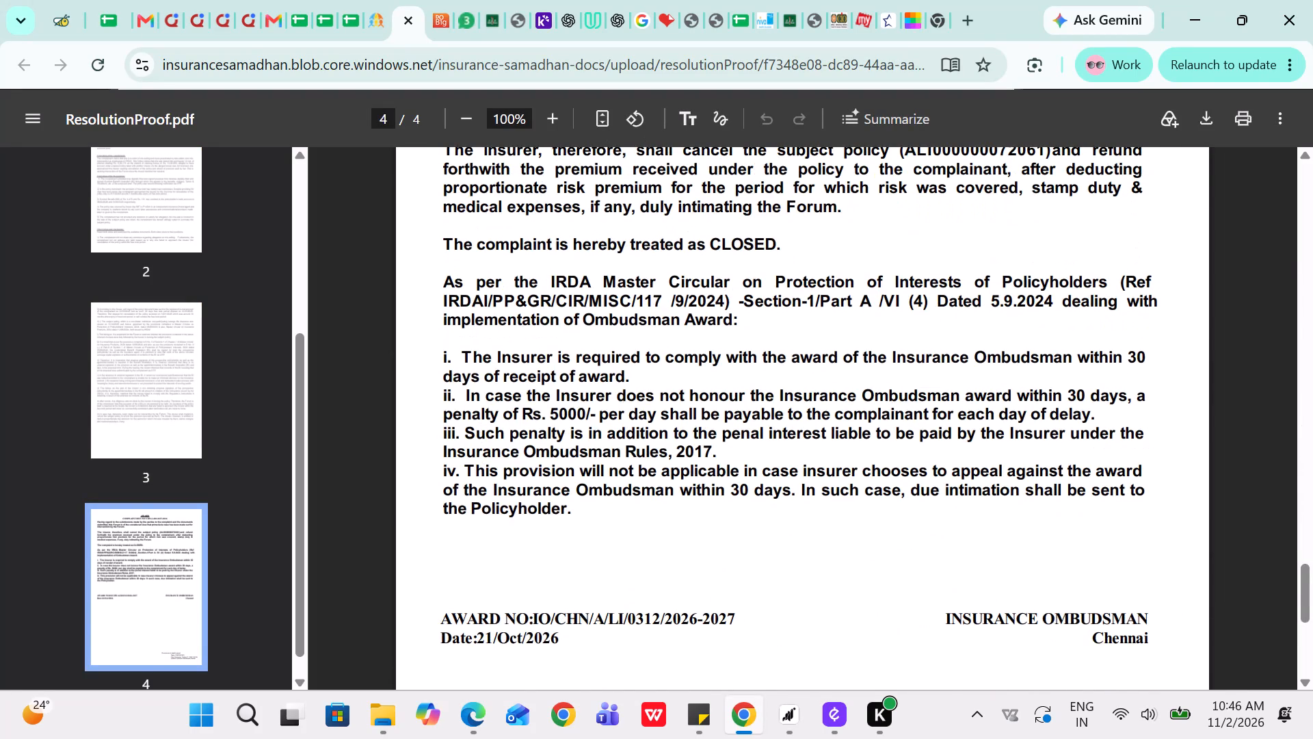
Return to the complaint's details, review its complaint comments in the communication log and close the log.
click(380, 0)
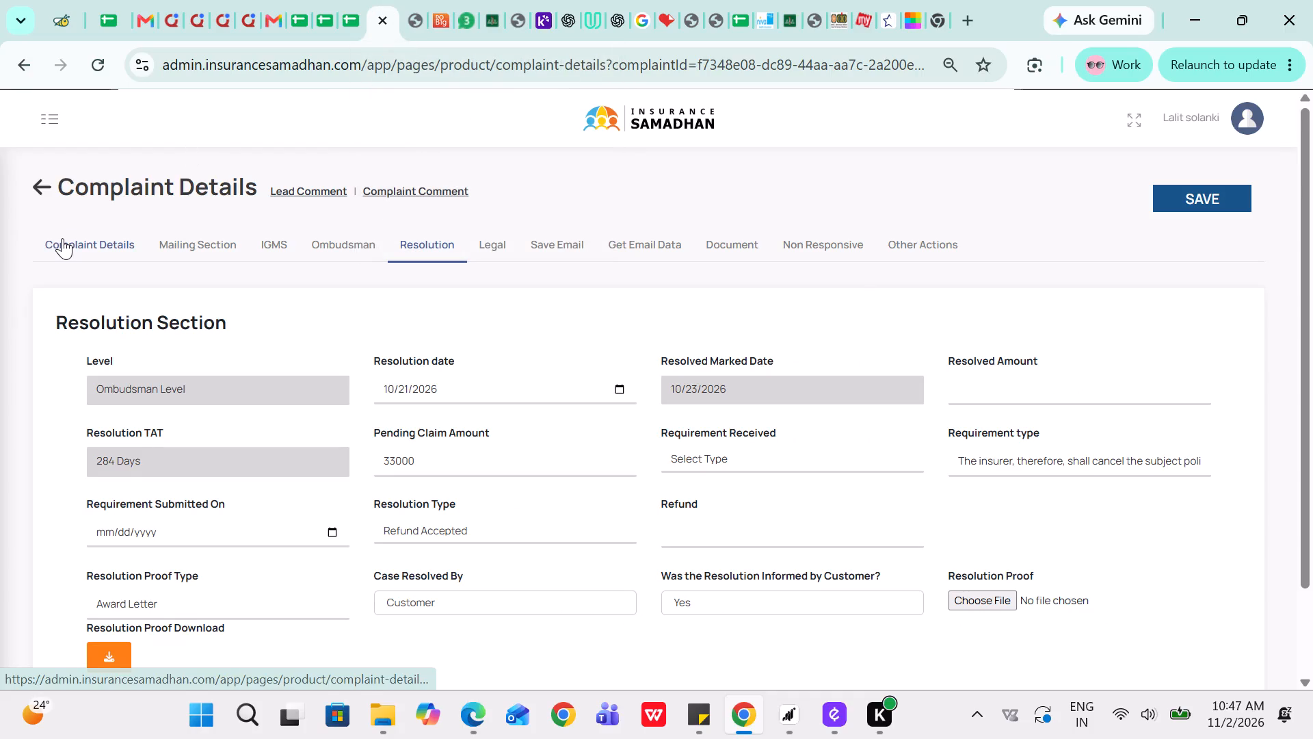
click(62, 238)
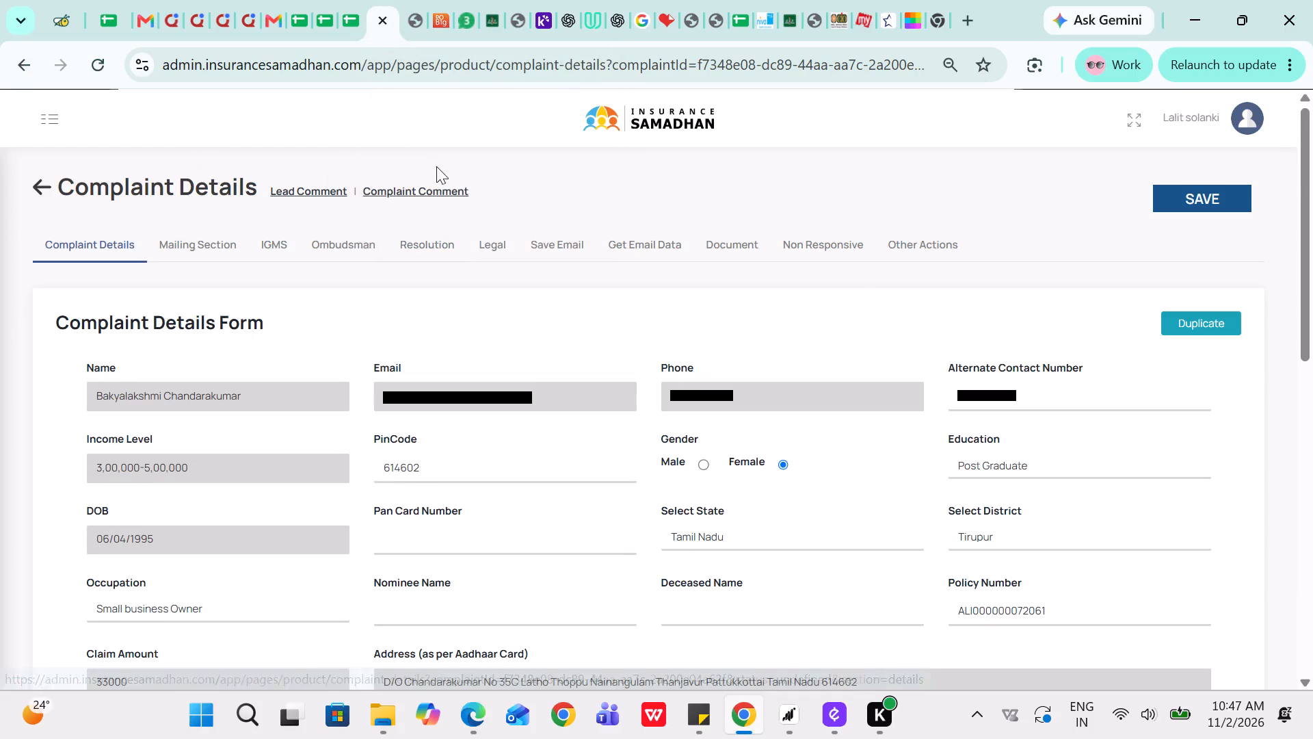
click(438, 188)
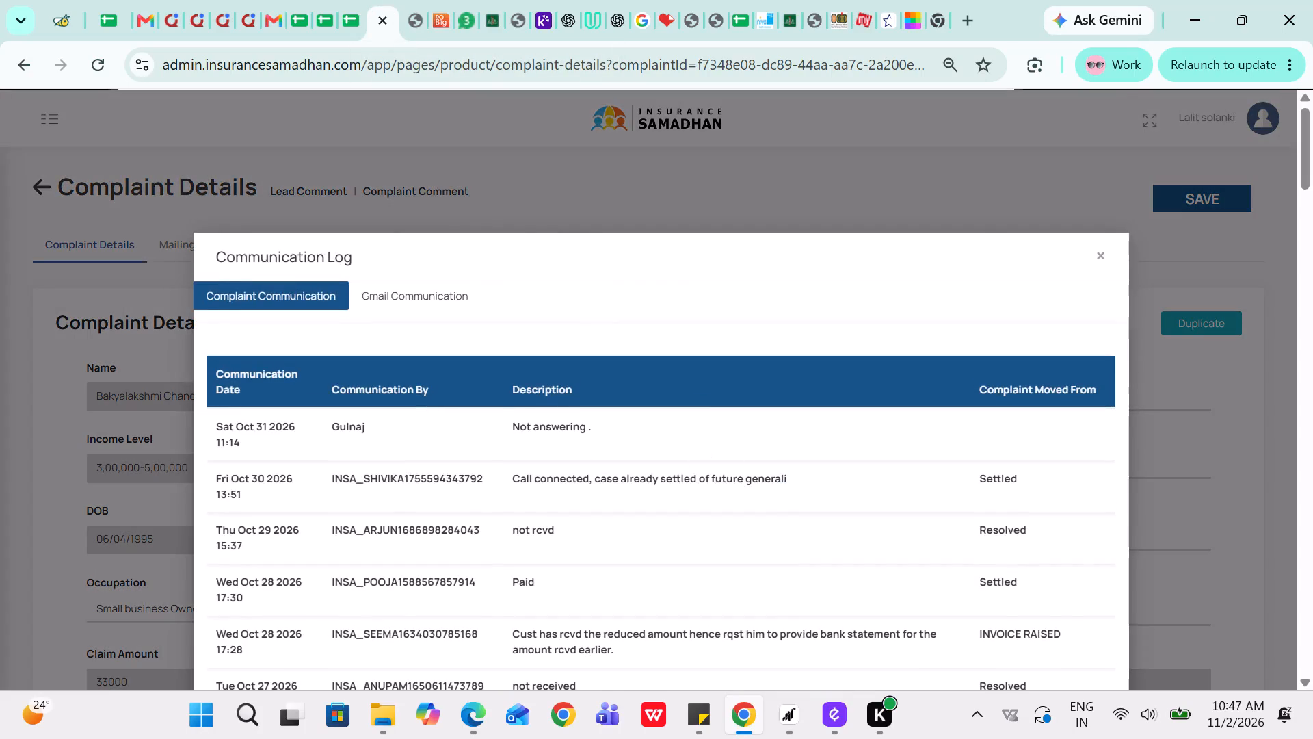
scroll(684, 474, down, 5)
scroll(684, 474, up, 1)
scroll(684, 474, right, 1)
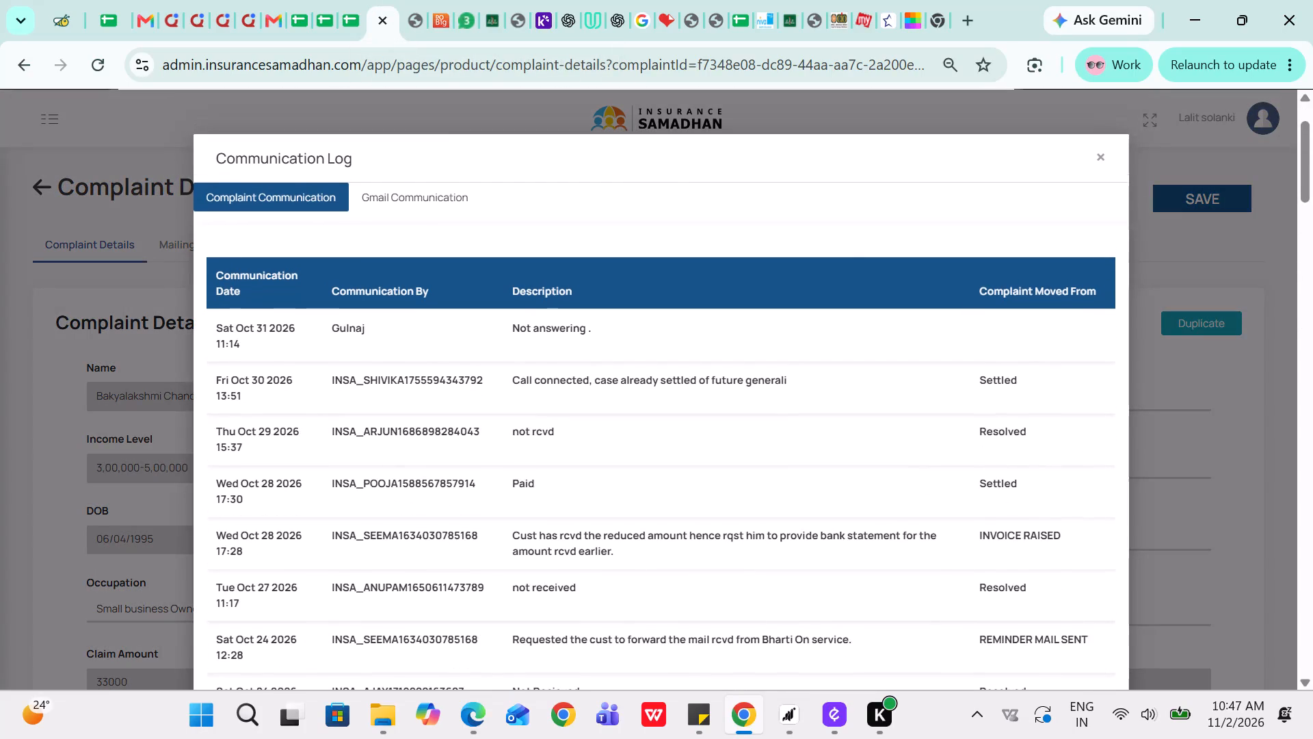
scroll(684, 474, right, 1)
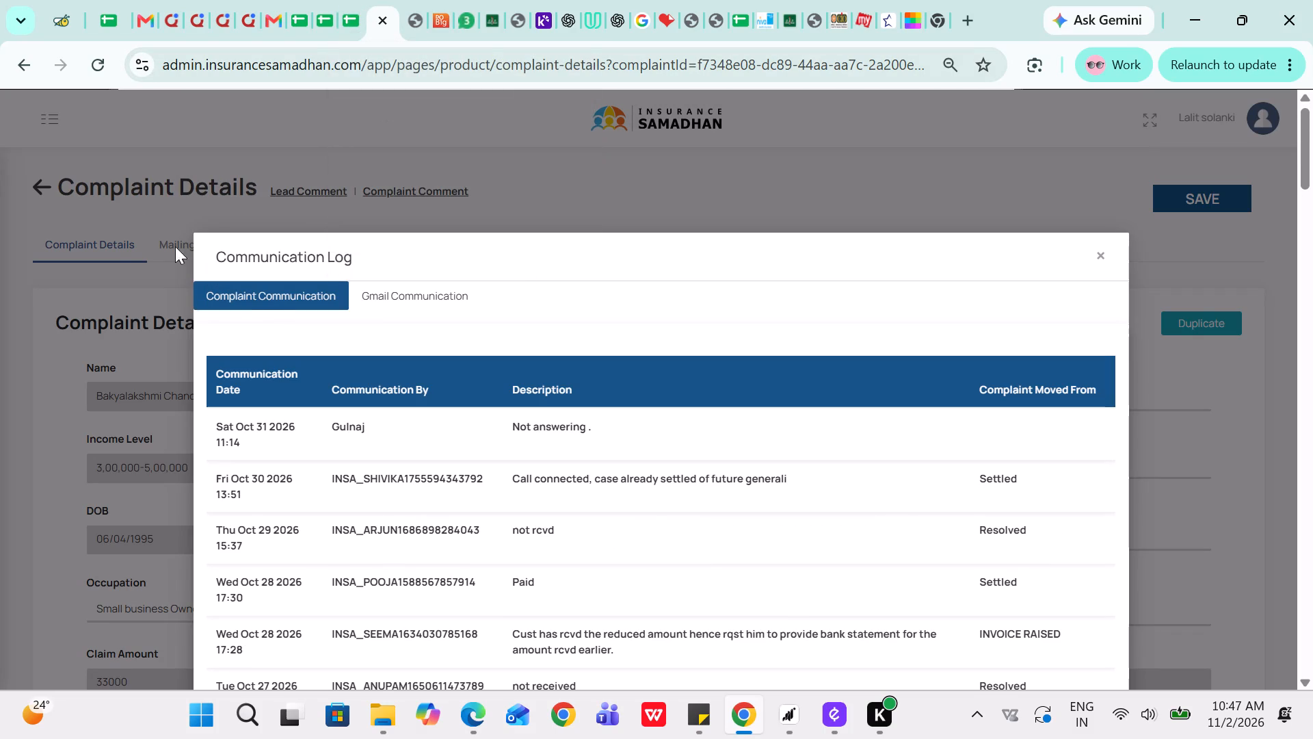
click(105, 244)
Return to the All Complaints list and examine the policy numbers, names and statuses of the listed complaints.
click(36, 182)
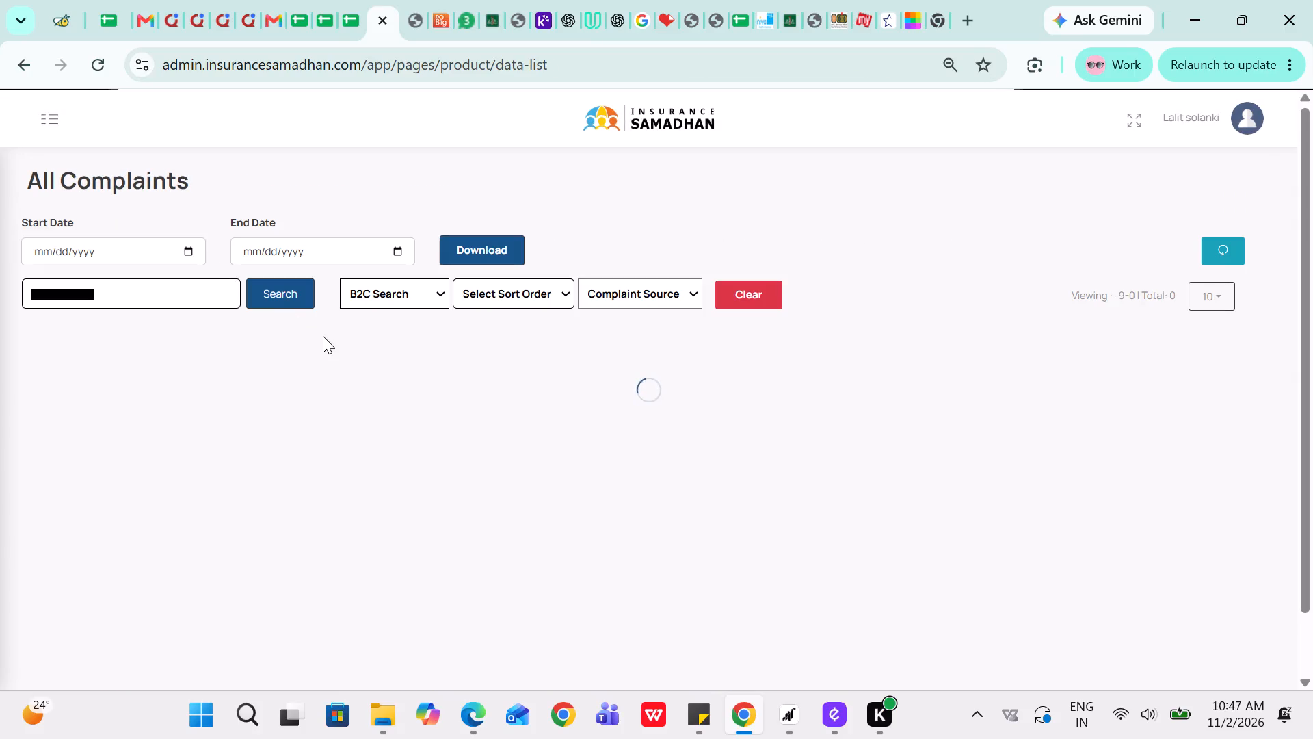
scroll(754, 555, down, 1)
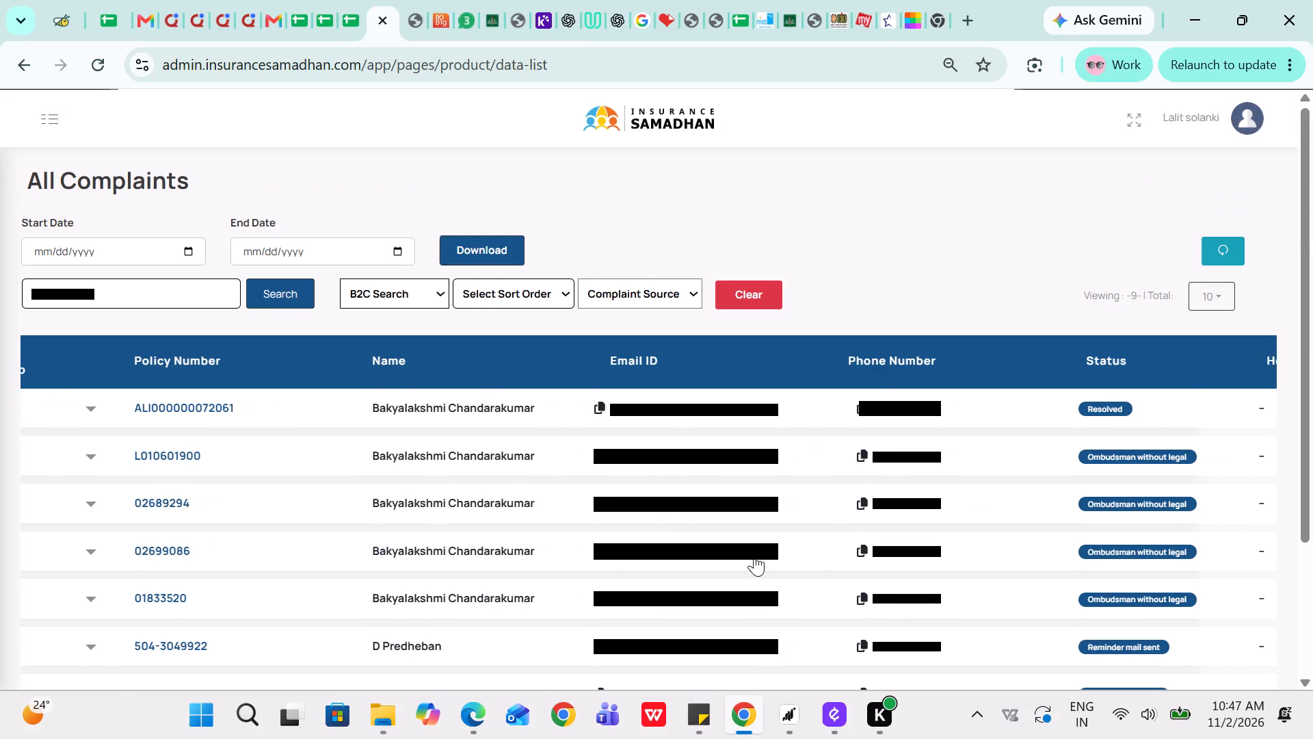
scroll(754, 555, down, 3)
scroll(754, 555, up, 3)
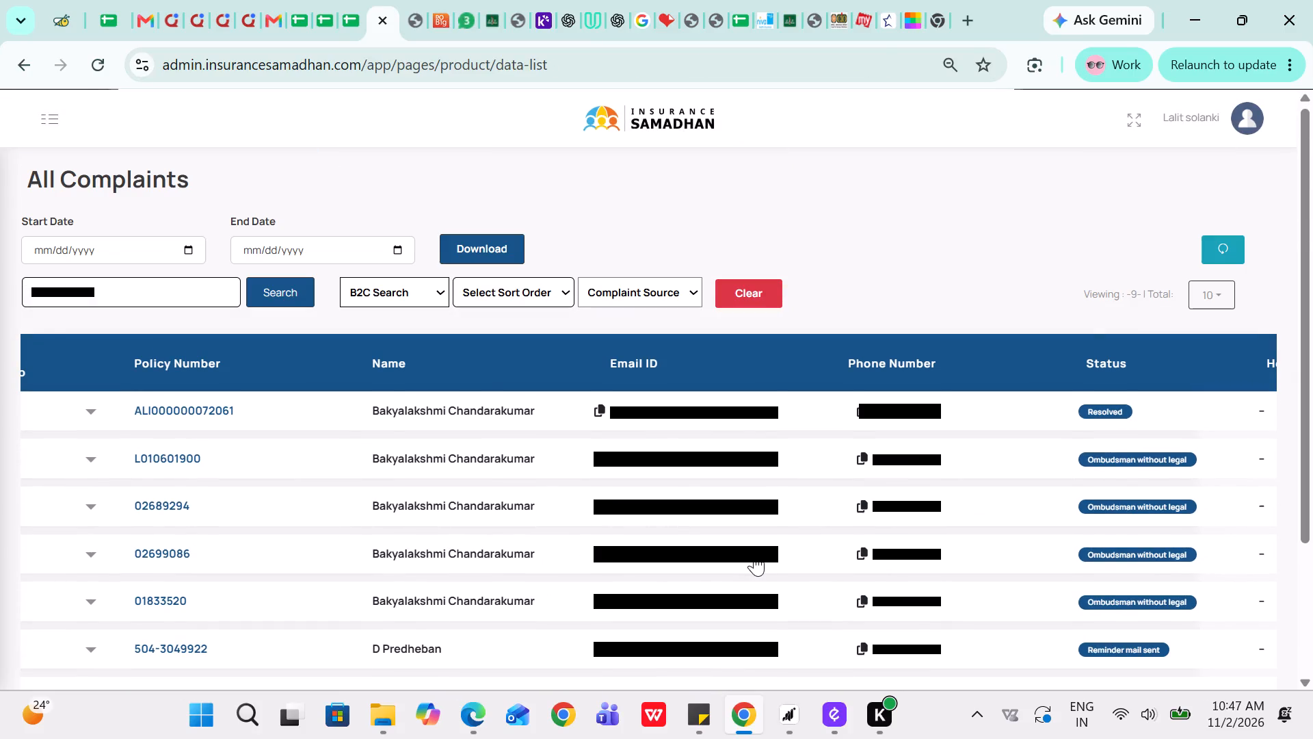
scroll(754, 555, down, 1)
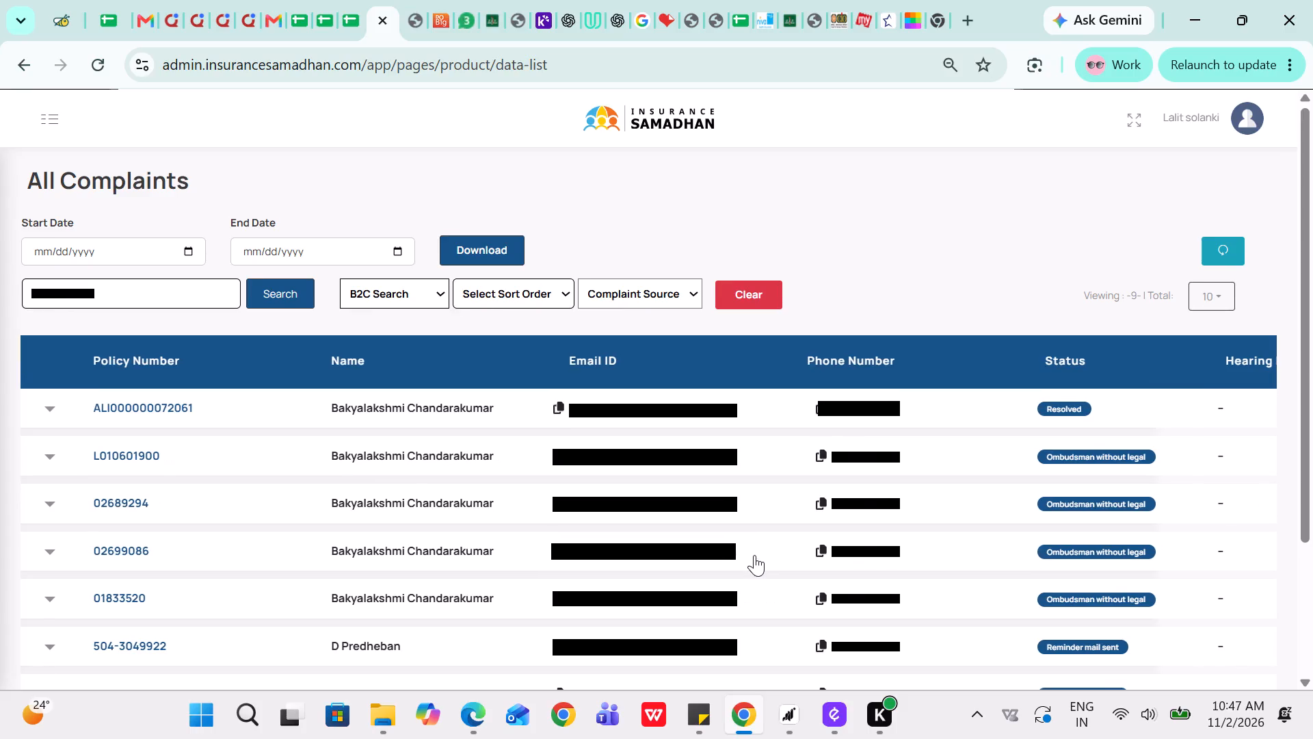
scroll(754, 555, left, 4)
scroll(754, 555, right, 3)
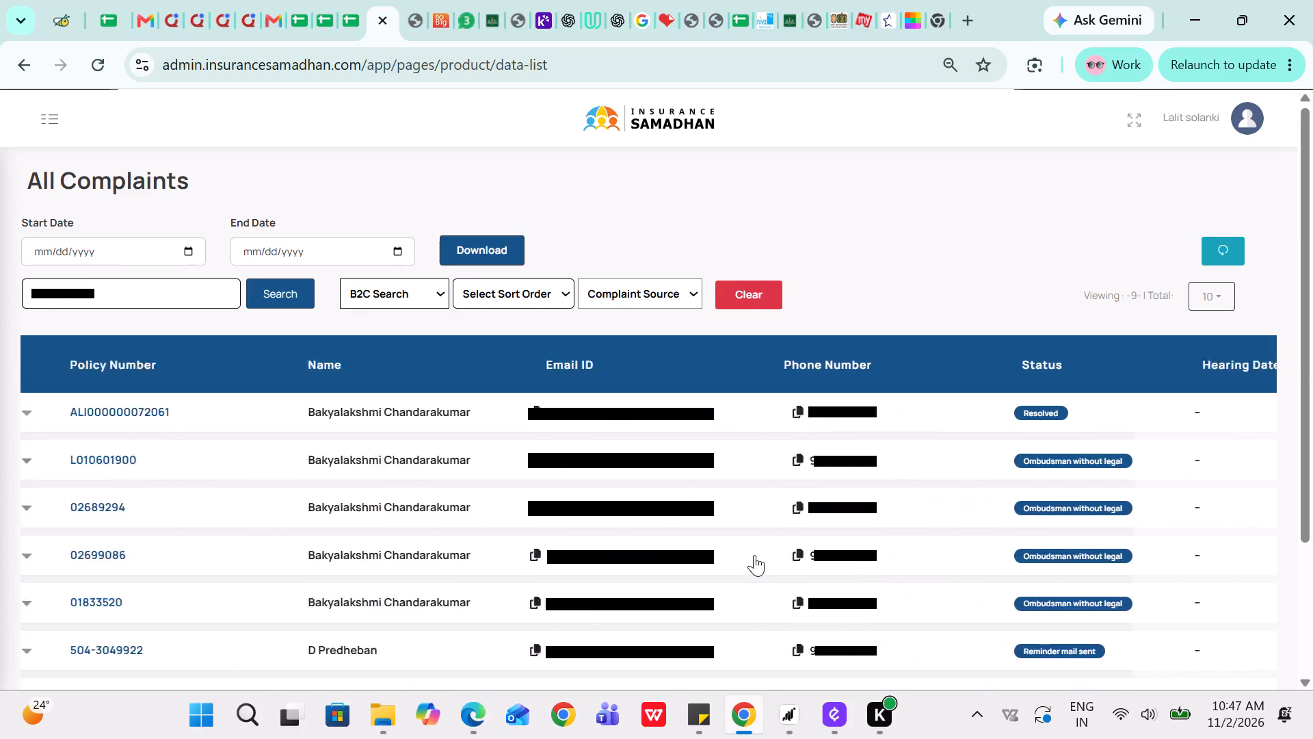
scroll(754, 555, right, 1)
In the RESOLVED SHEET NOVEMBER 2026 spreadsheet, set the comment in row 41 to Not Recieved.
click(352, 0)
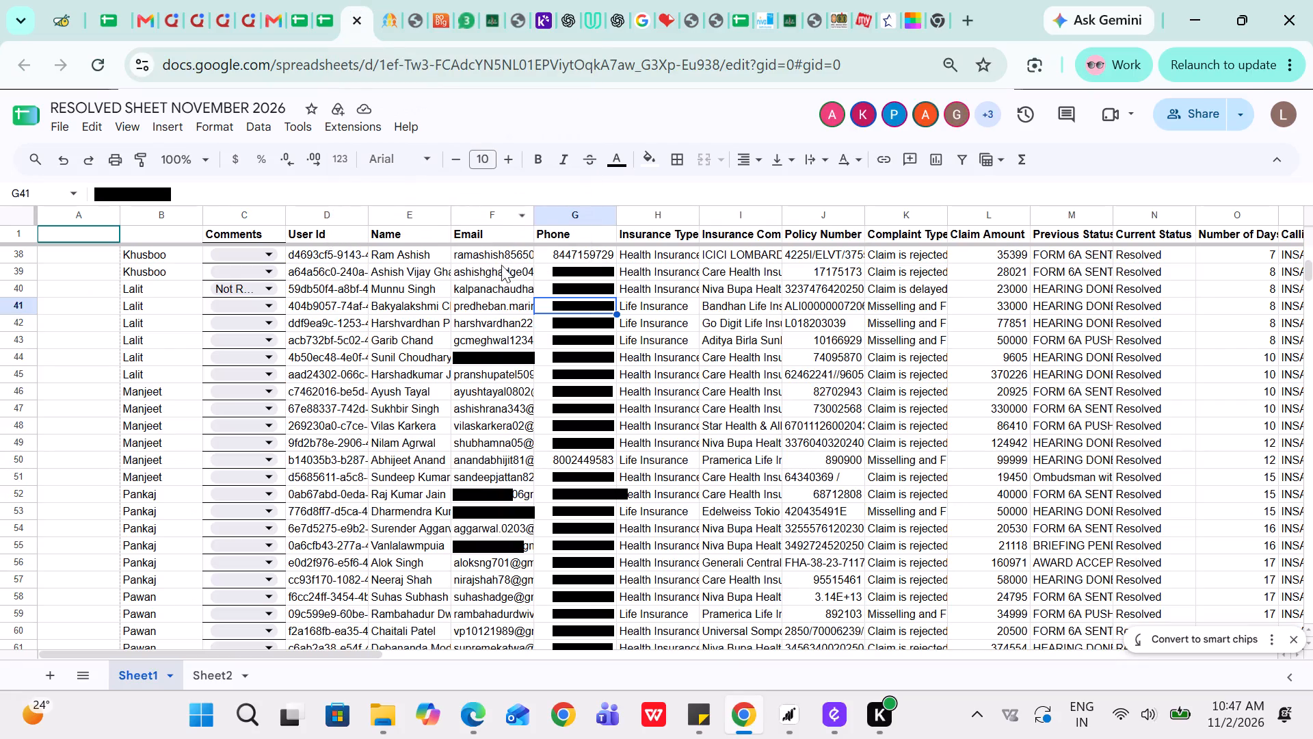
click(239, 311)
click(259, 373)
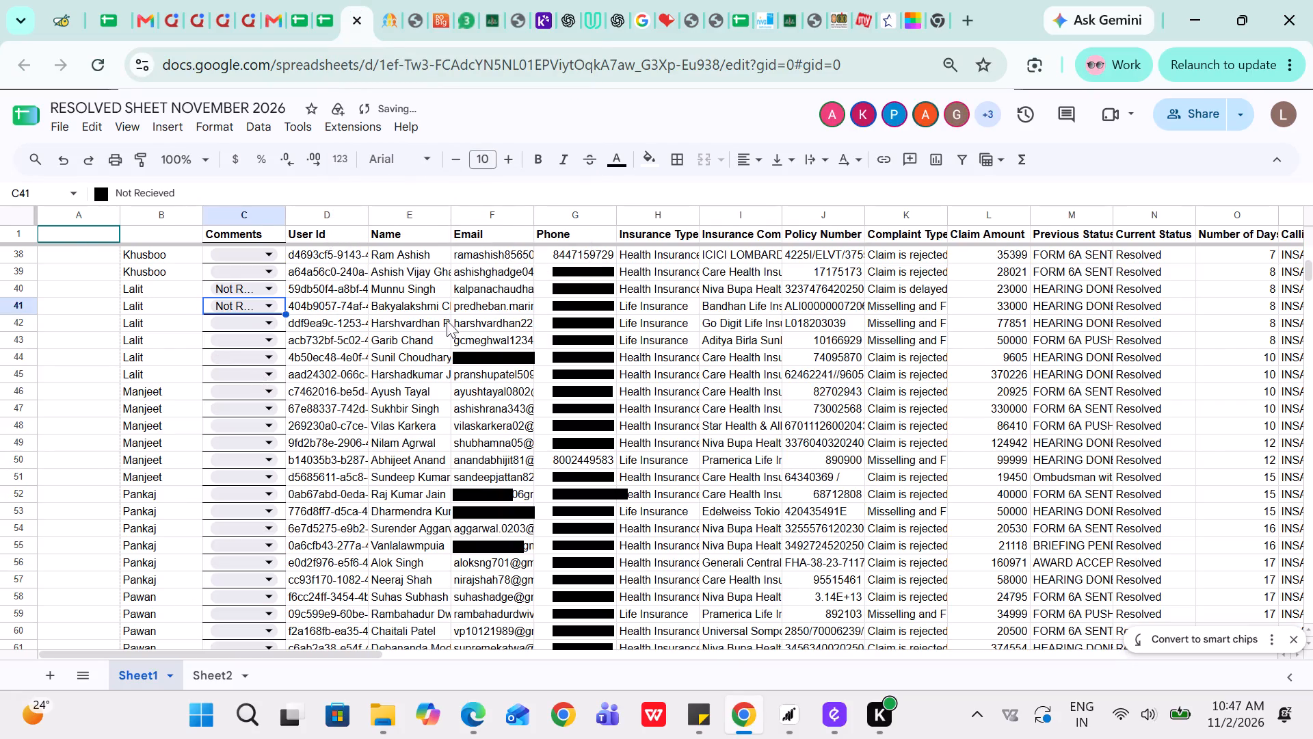
Copy the phone number of the customer in row 42, and return to the Resolved complaint's row in Insurance Samadhan.
click(588, 329)
key(ctrl+c)
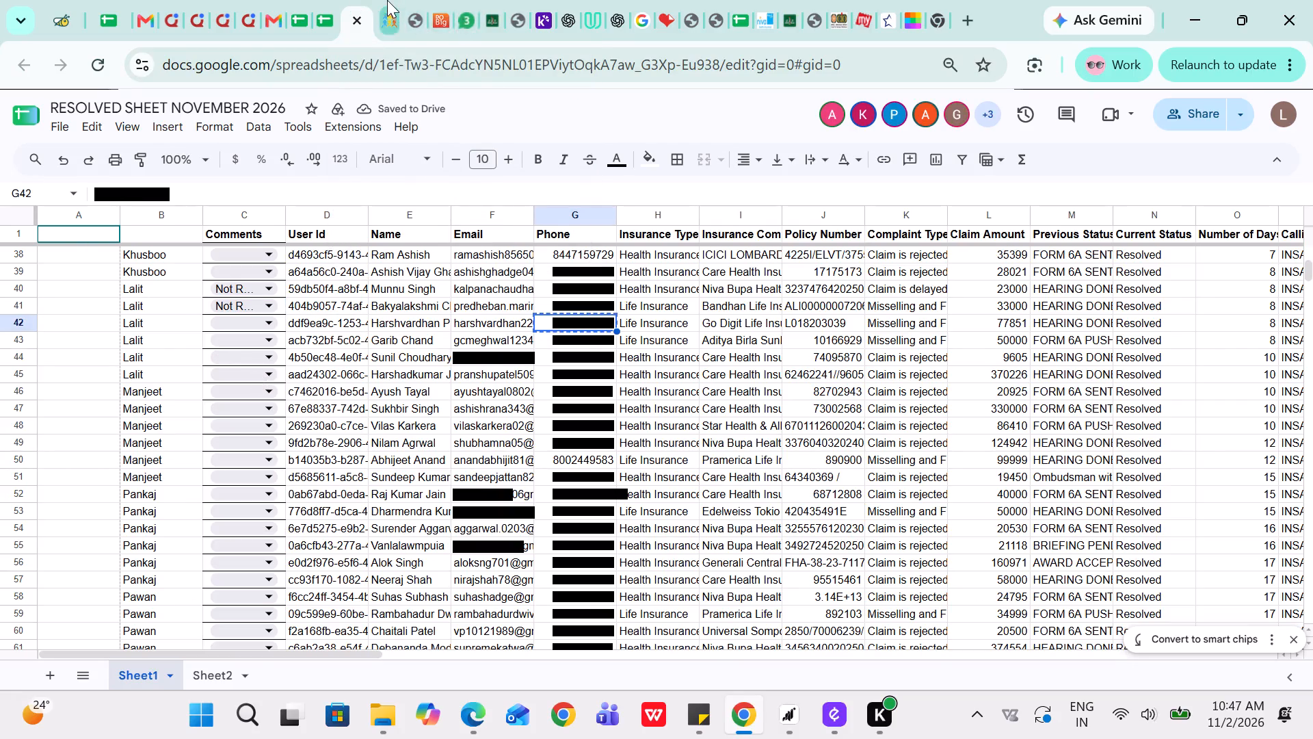
click(387, 0)
click(1033, 407)
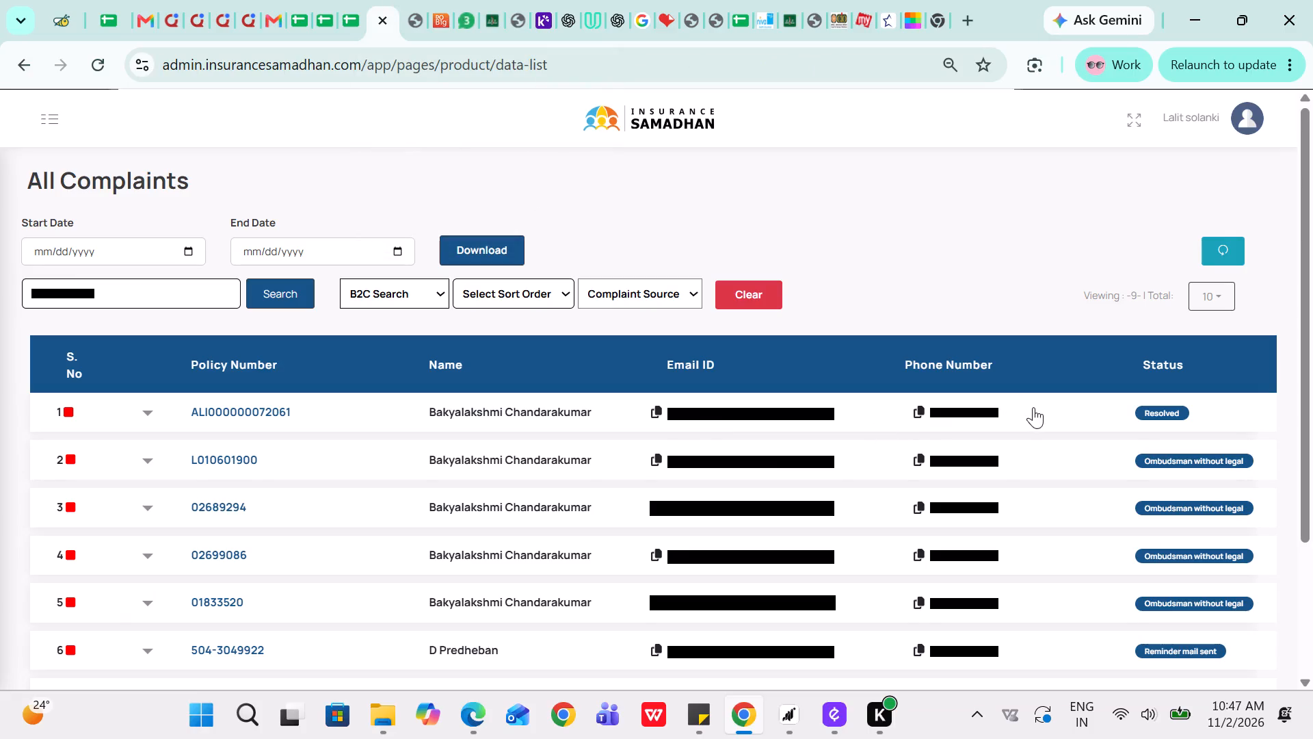
click(941, 469)
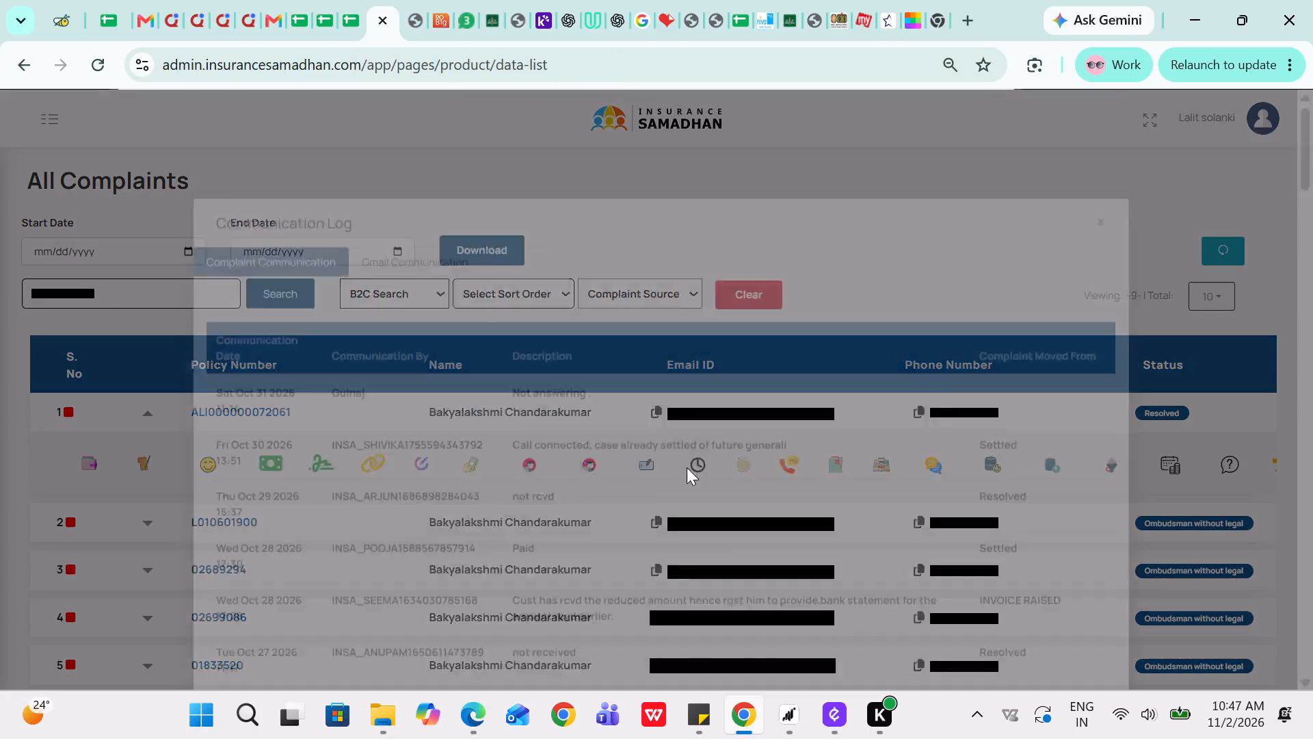
scroll(670, 472, down, 16)
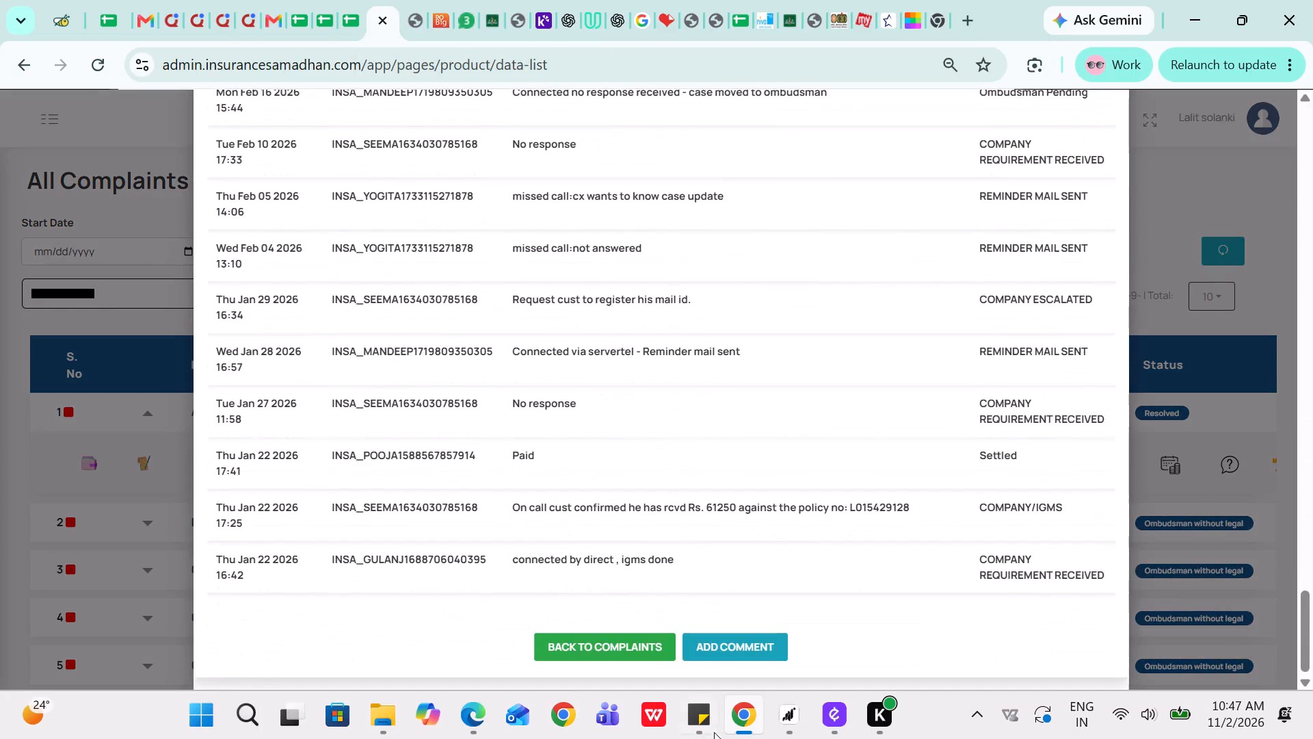
click(771, 659)
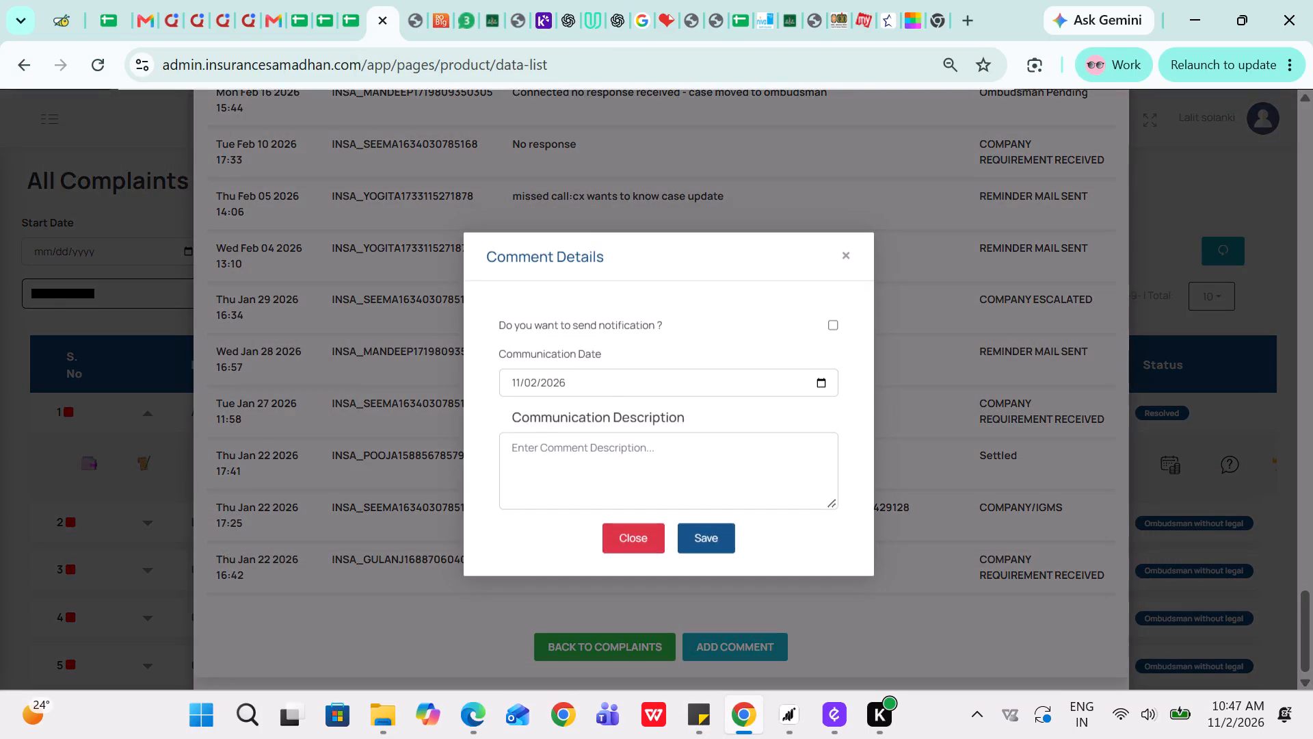
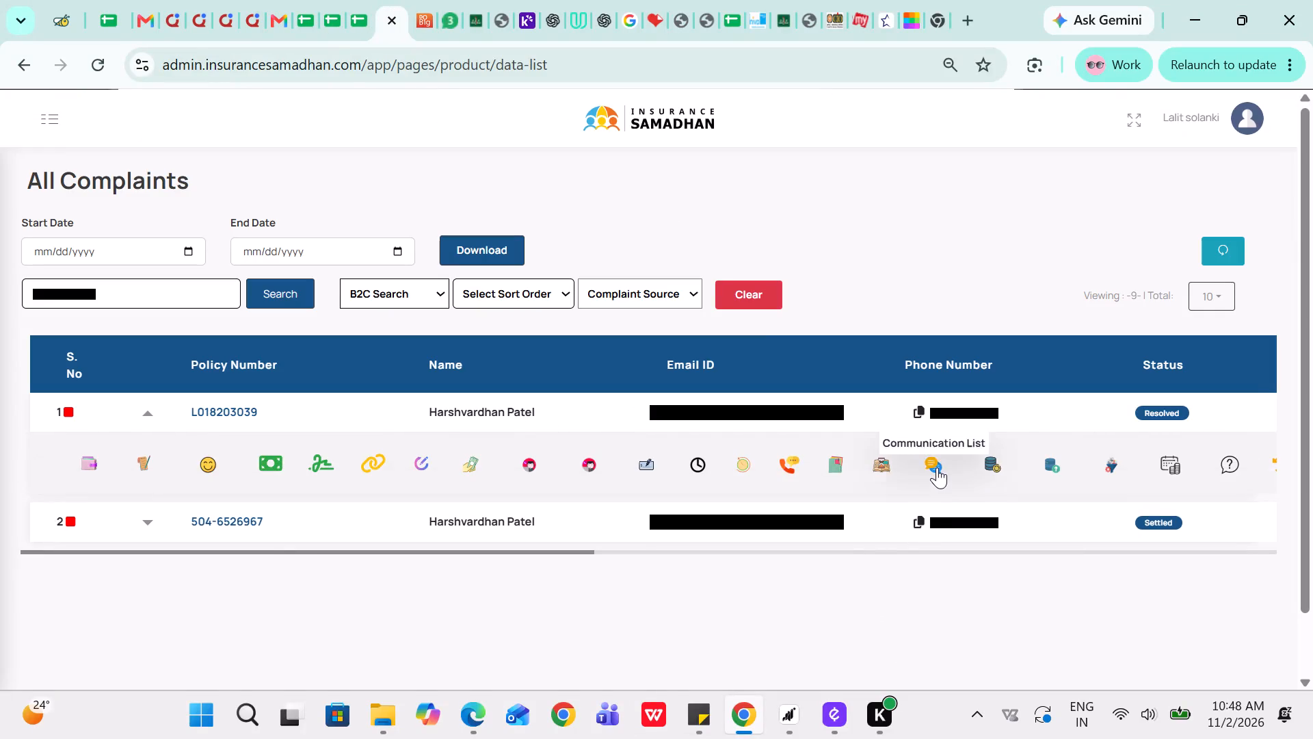
Open the Resolved complaint's communication log and review the dated complaint comments.
click(941, 471)
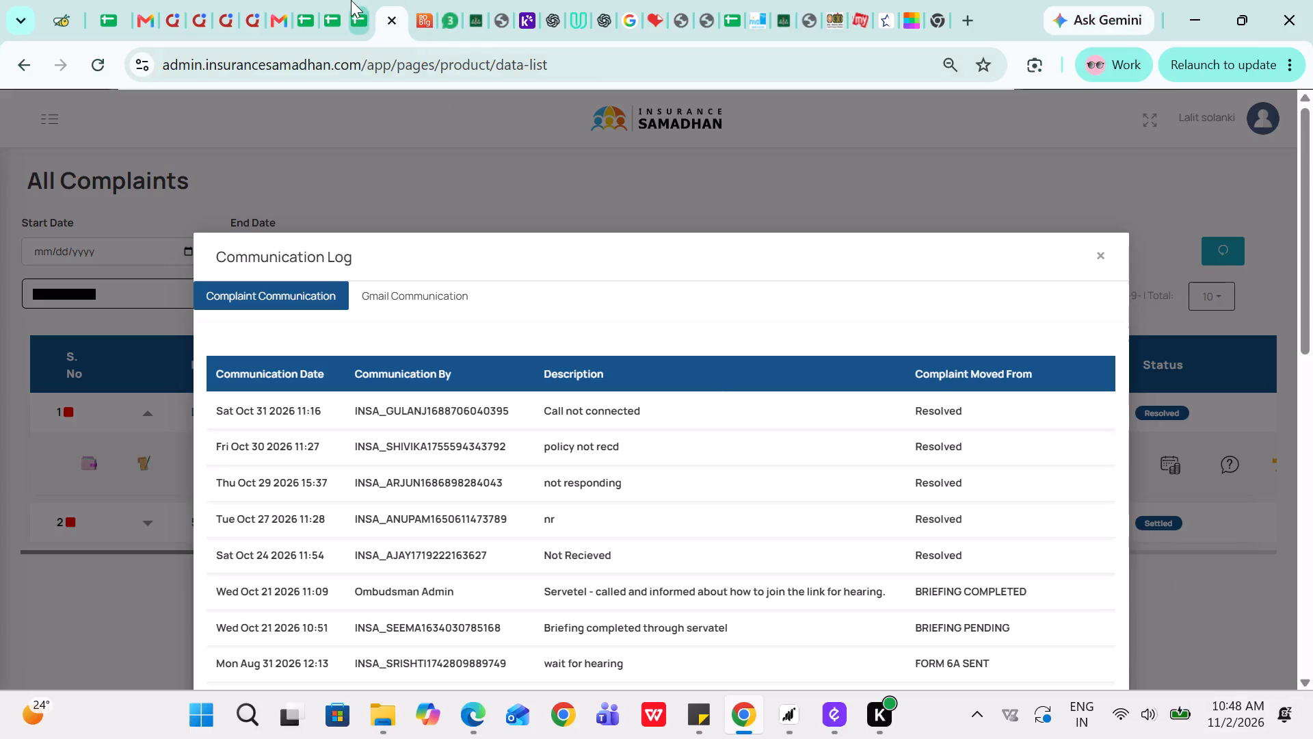
Close the communication log and examine the insurance company, claim amount and complaint type of the listed complaints.
click(541, 190)
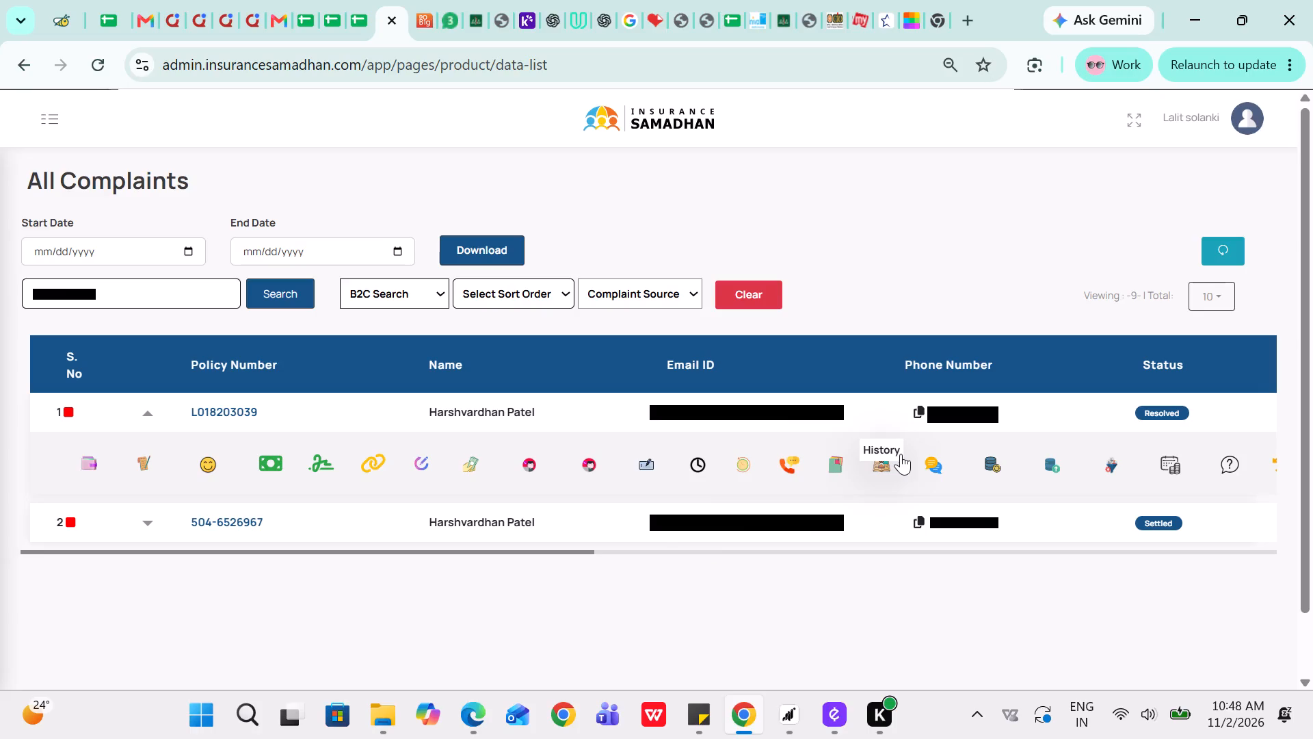
scroll(901, 454, left, 4)
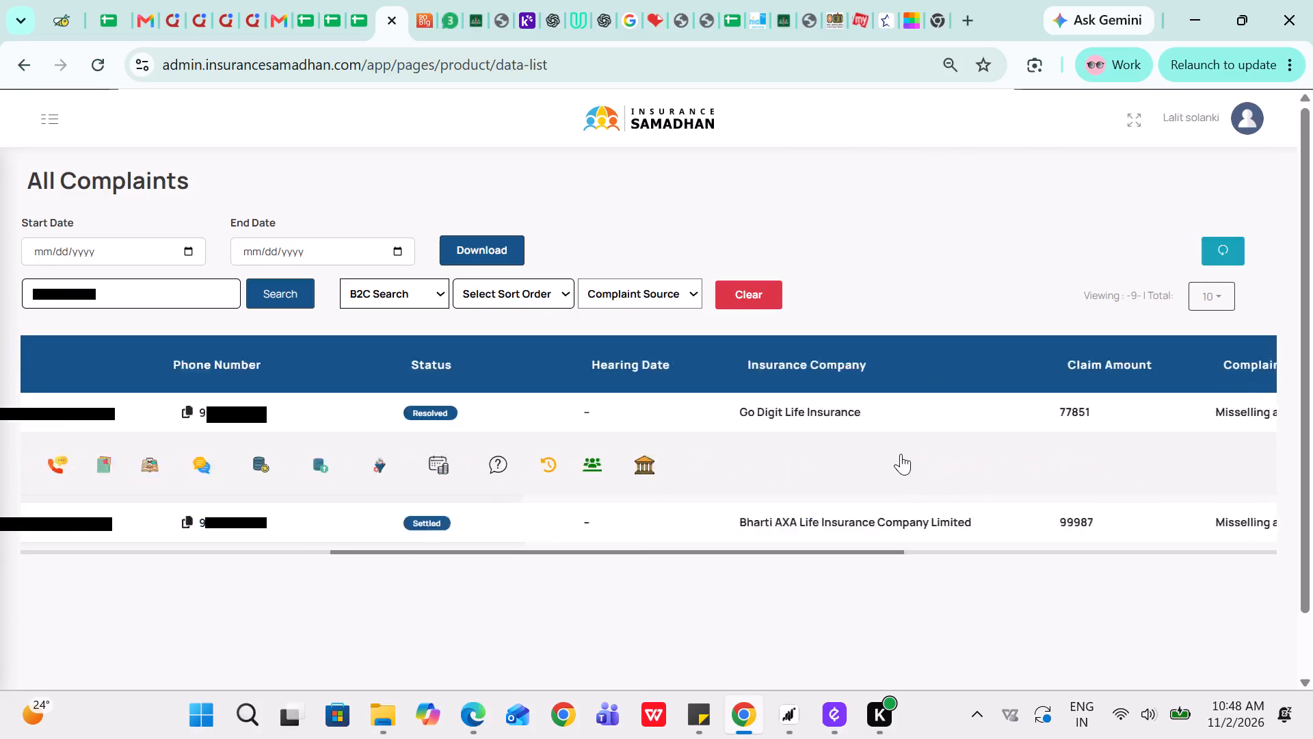
scroll(901, 454, left, 2)
scroll(901, 454, down, 1)
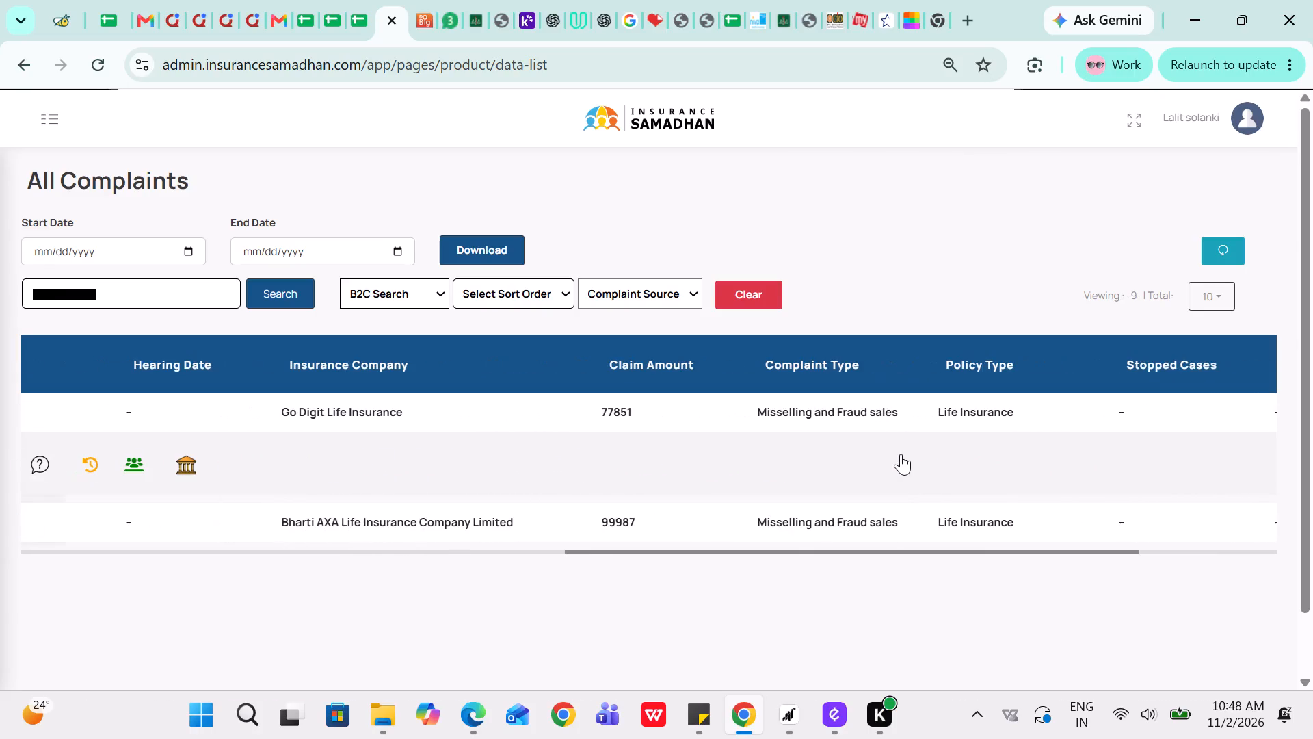
scroll(901, 454, right, 7)
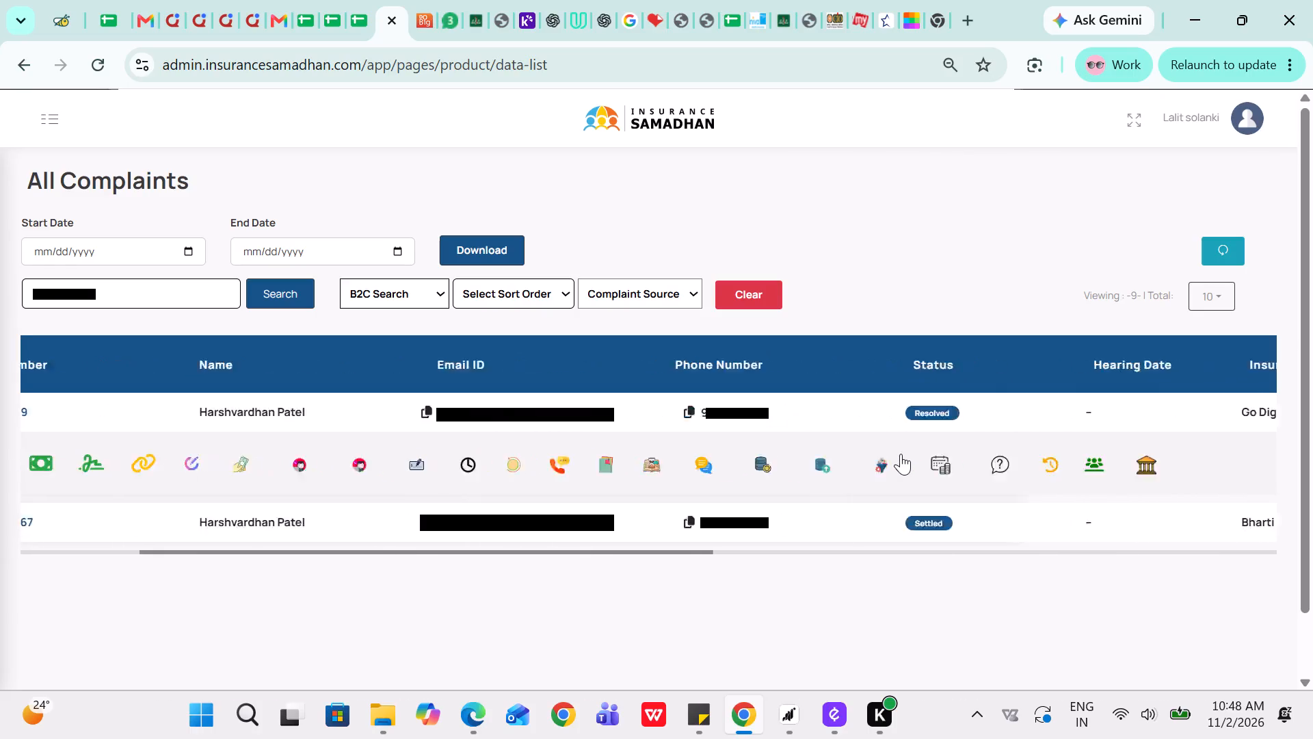
Open the Resolved Go Digit Life Insurance complaint and examine its Resolution section, declining to save the address.
click(198, 406)
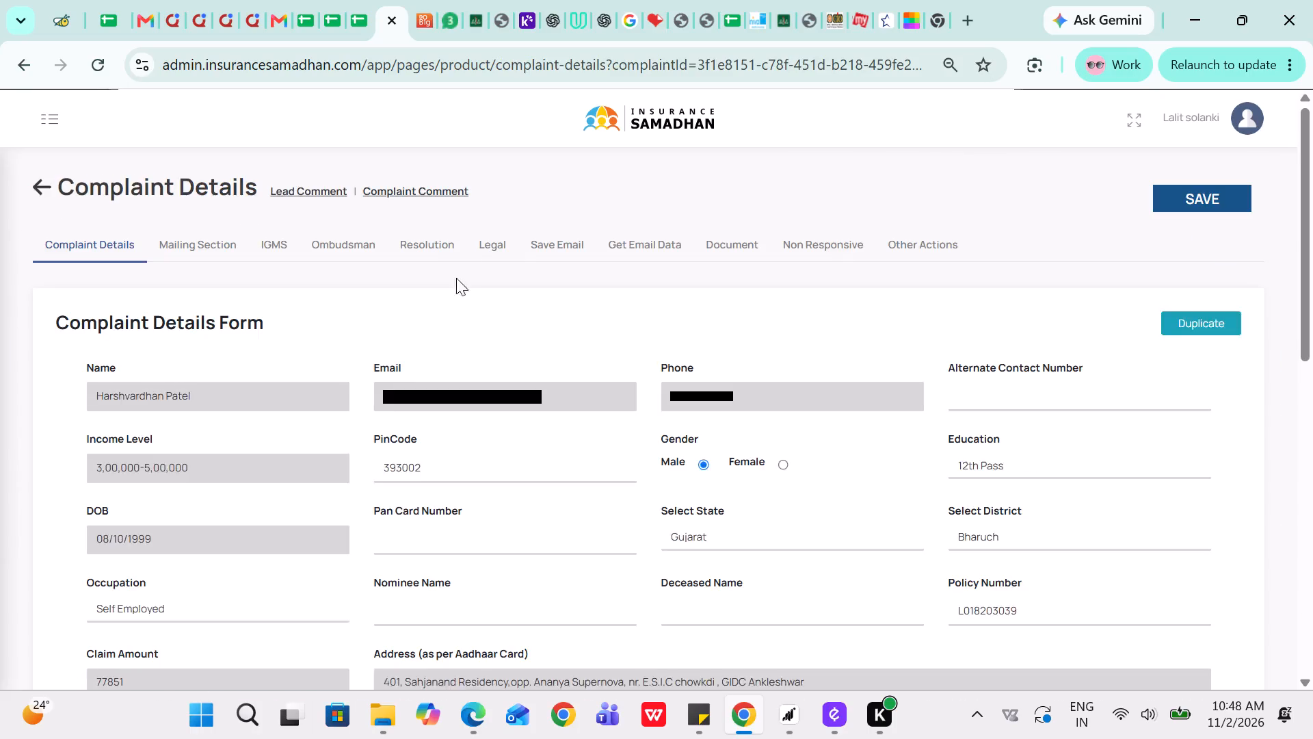
click(439, 252)
click(965, 388)
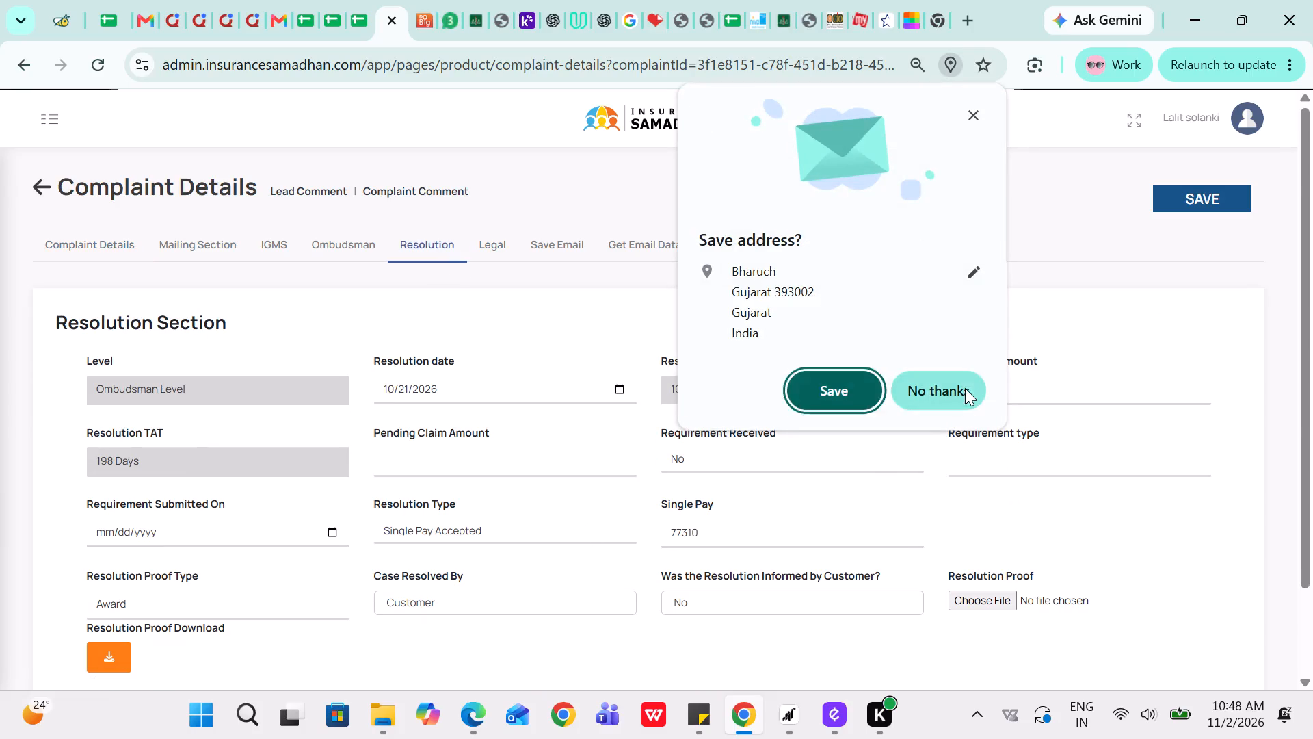
drag(475, 355, 377, 344)
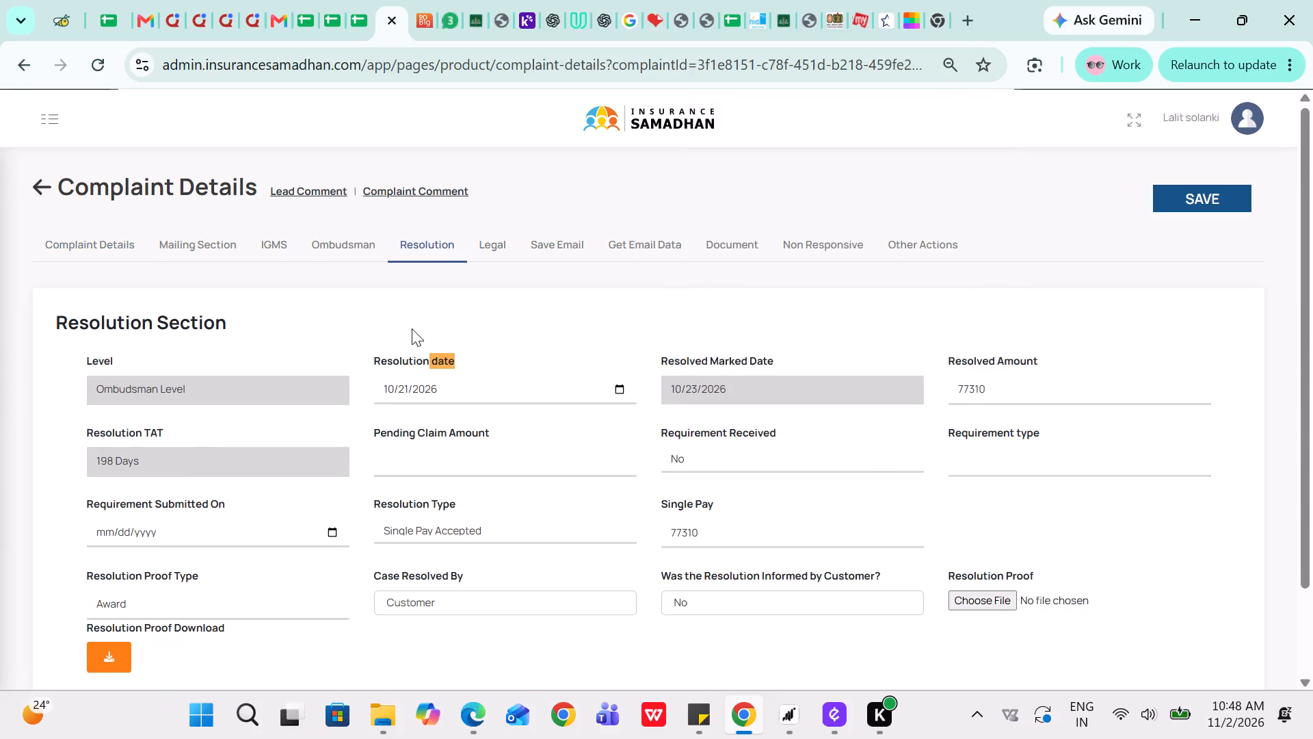
click(570, 297)
drag(285, 317, 79, 312)
click(187, 300)
drag(49, 325, 287, 368)
click(410, 395)
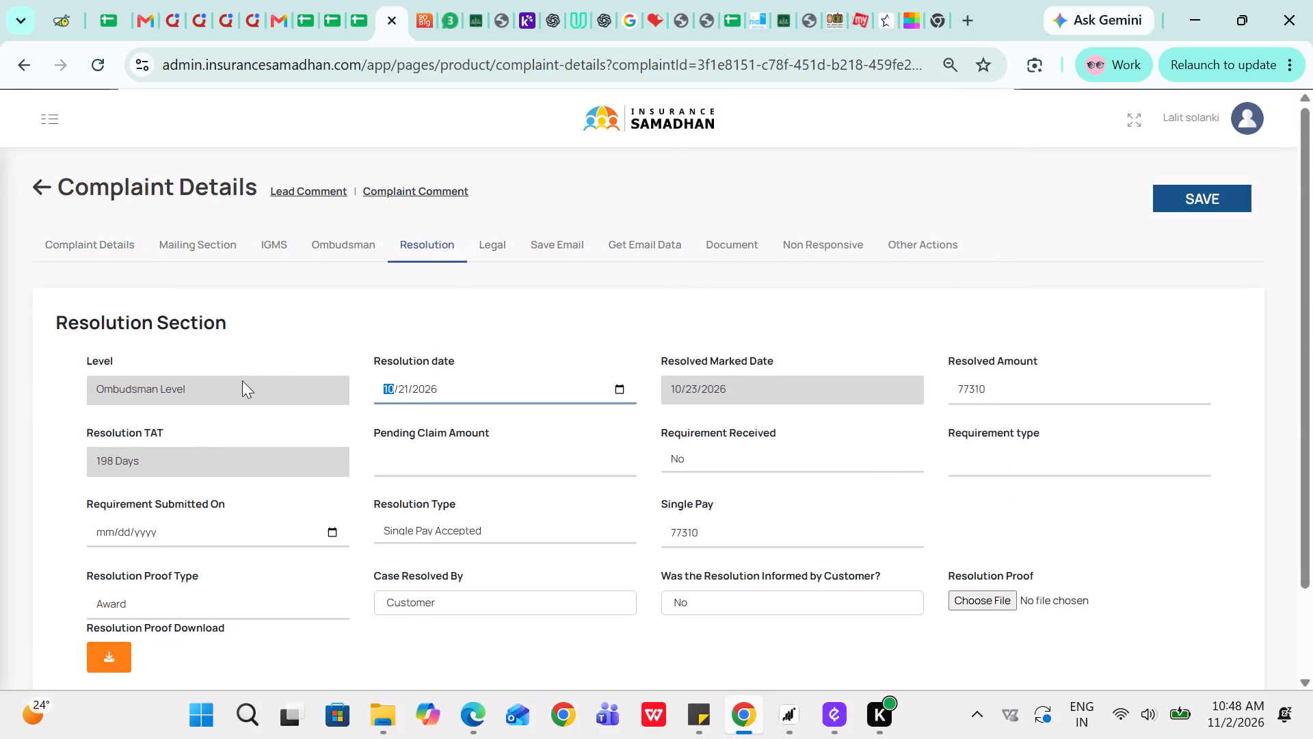
click(334, 322)
Return to the Complaint Details Form of this complaint and look over the customer and policy fields.
click(65, 236)
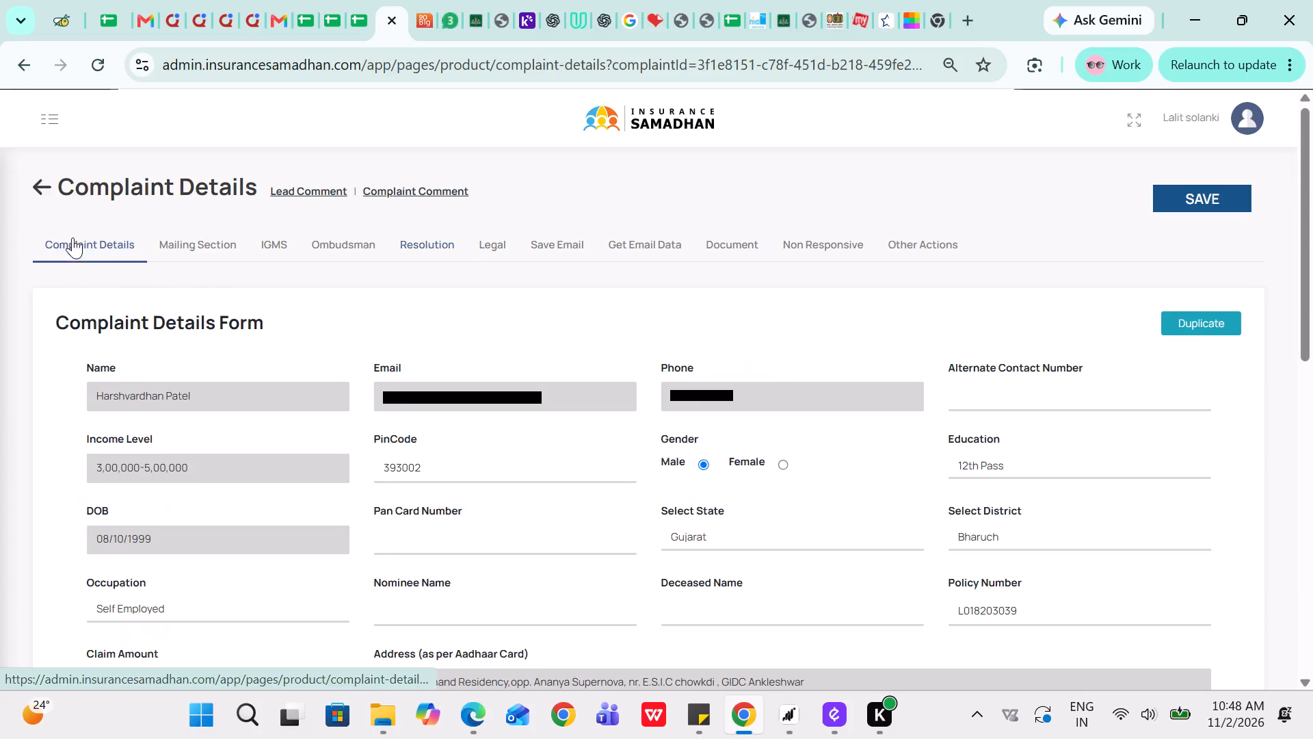
scroll(421, 416, down, 2)
scroll(498, 455, up, 12)
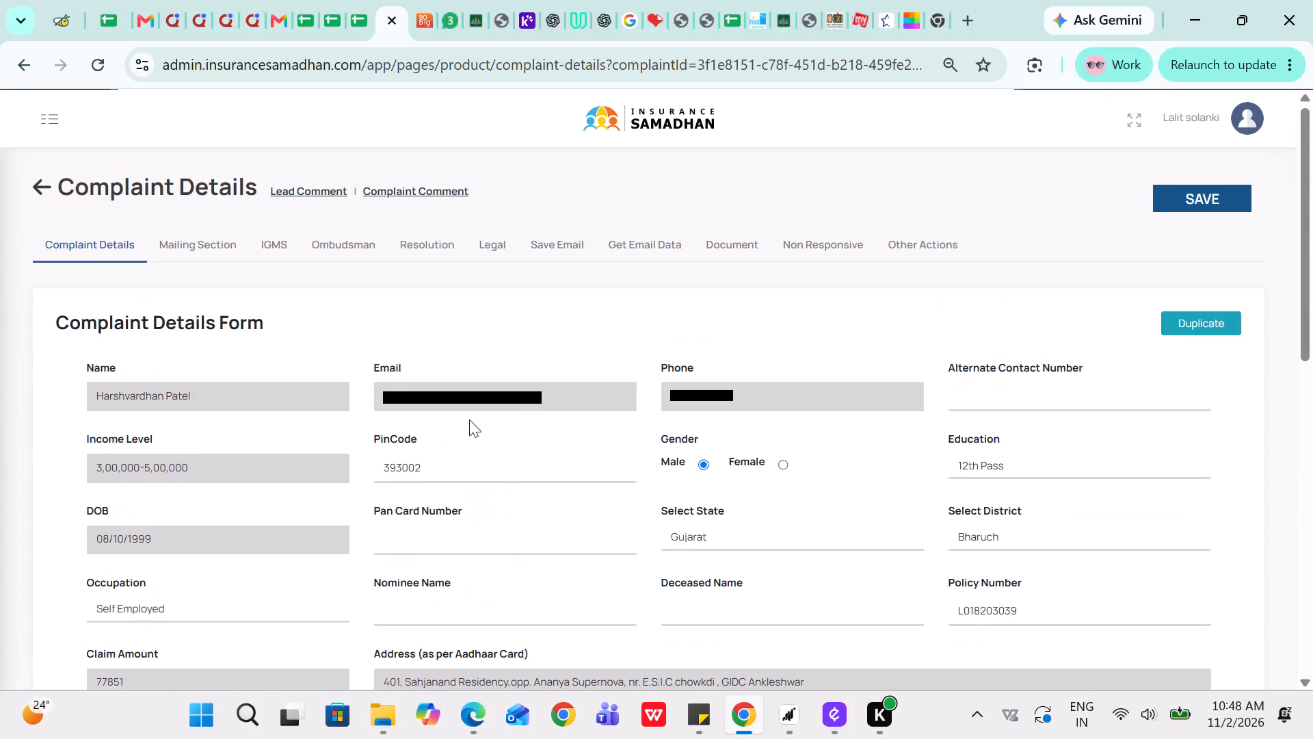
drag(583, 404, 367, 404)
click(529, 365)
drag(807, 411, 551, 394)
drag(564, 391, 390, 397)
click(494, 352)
Open this complaint's communication log and examine its comment history down to the earliest entry.
click(447, 203)
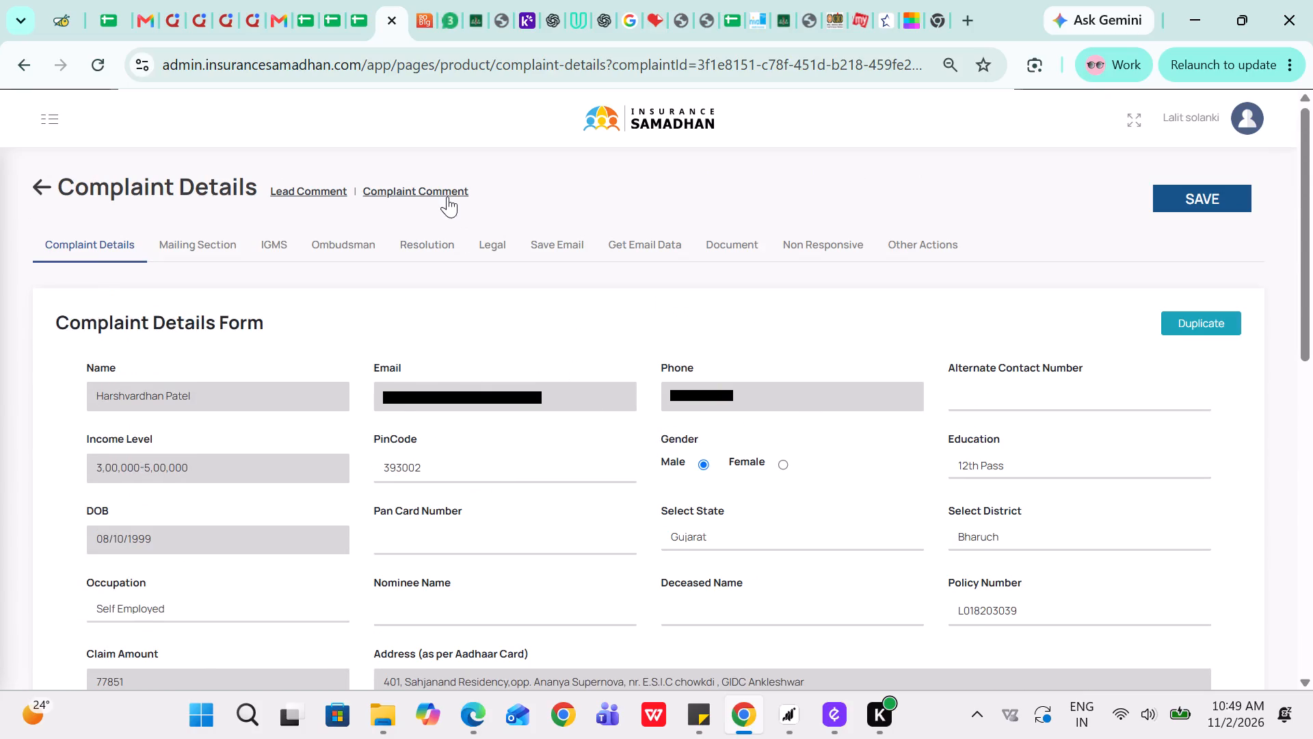
click(449, 195)
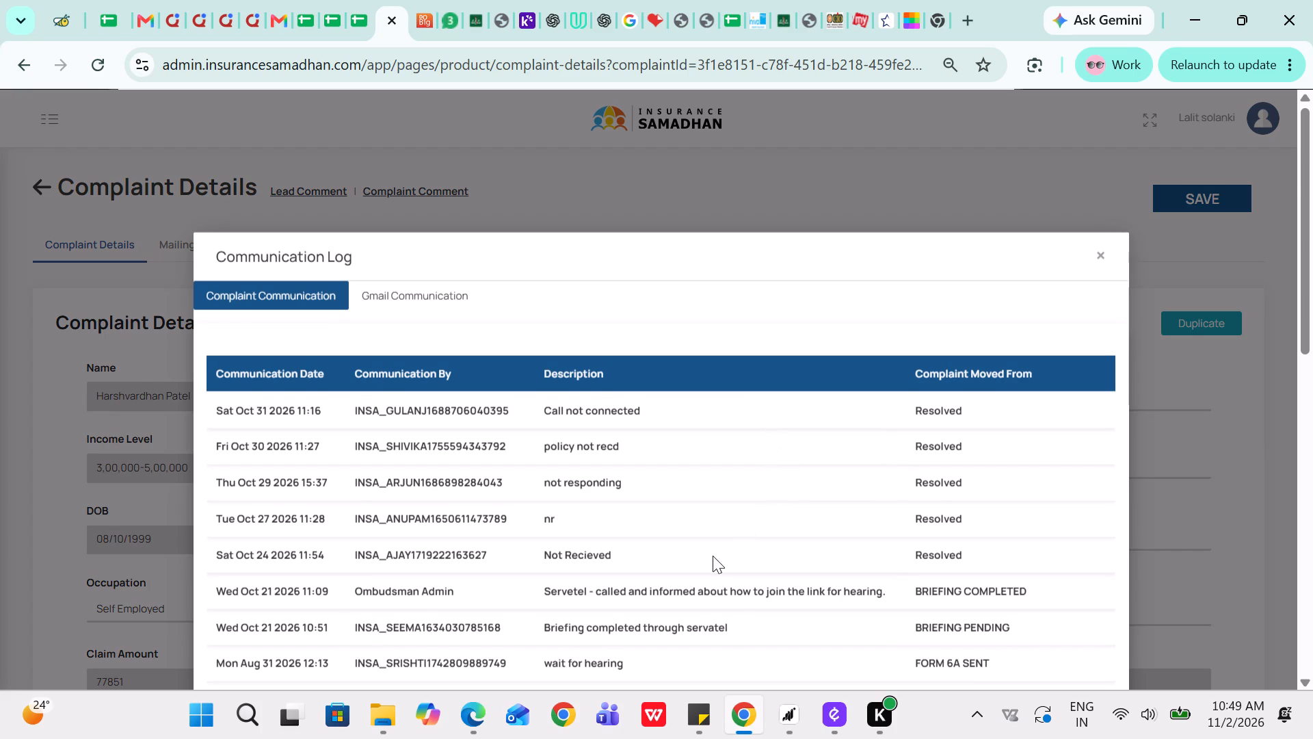
scroll(711, 564, down, 8)
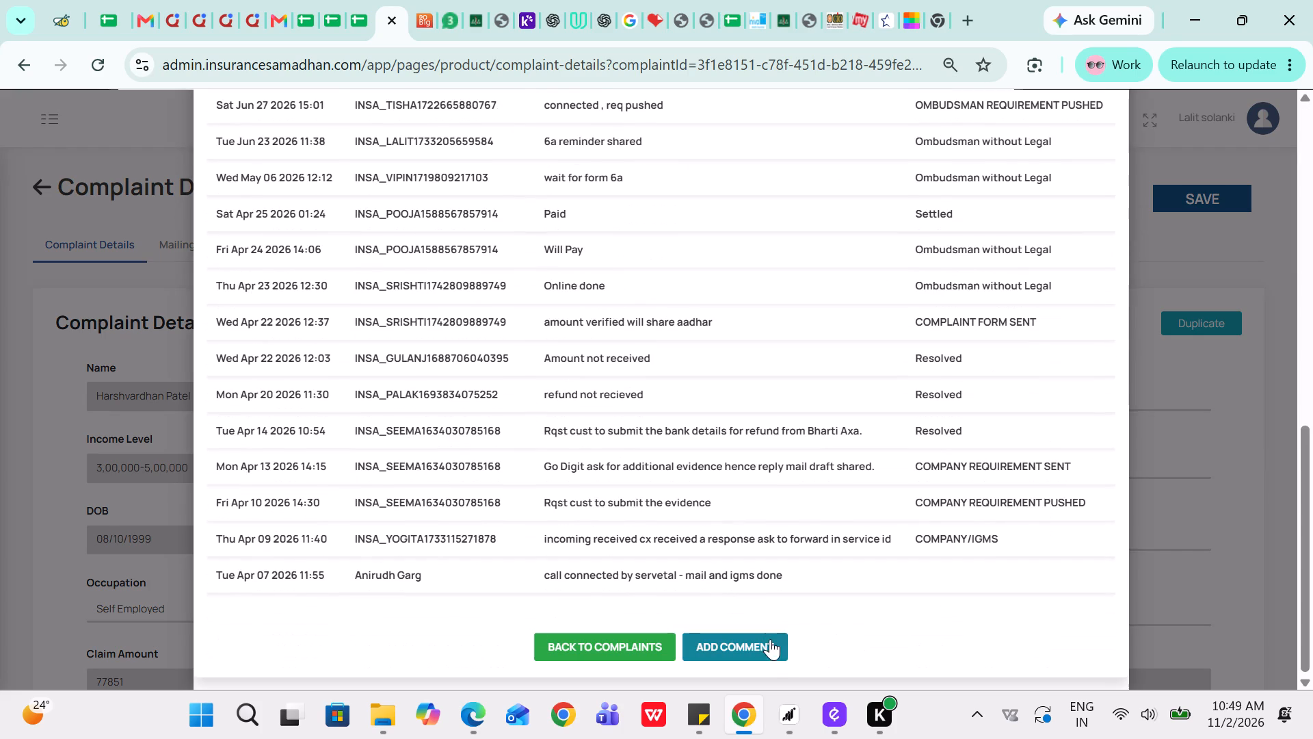
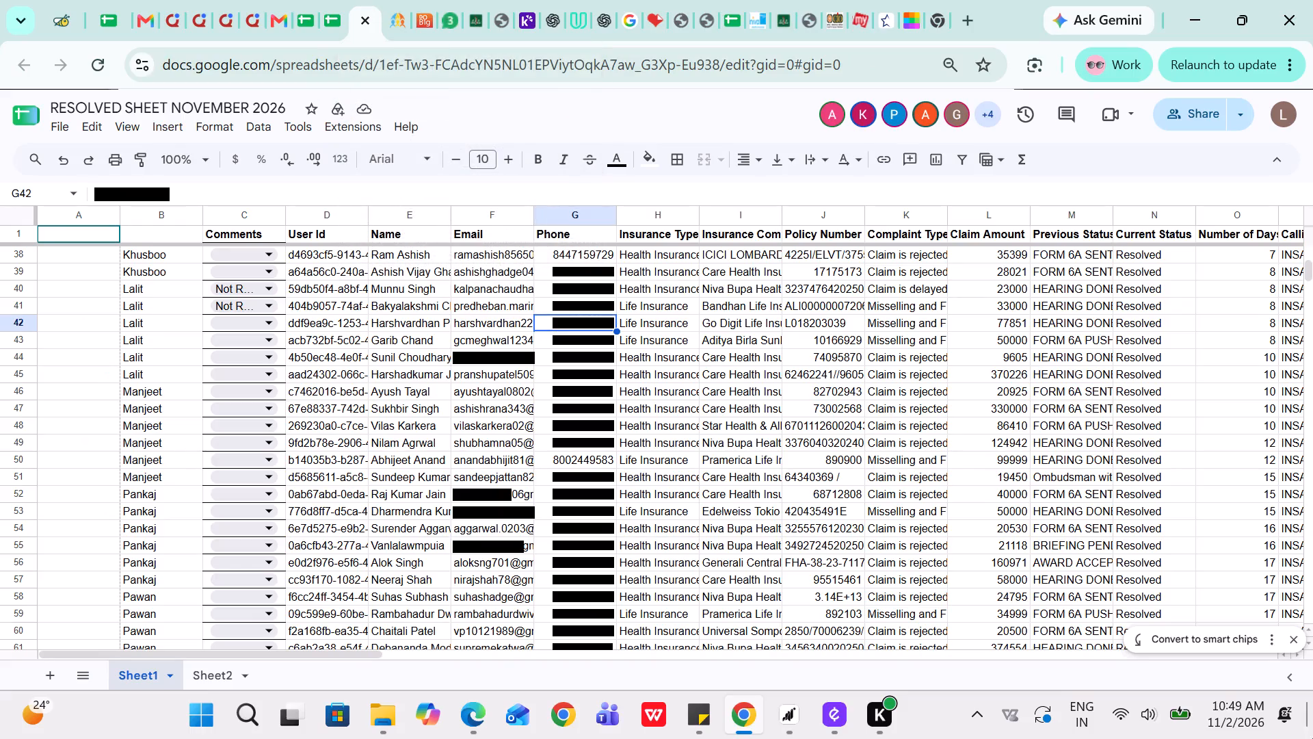
Set the comment for the Go Digit Life Insurance case in row 42 to "Not Recieved".
click(273, 322)
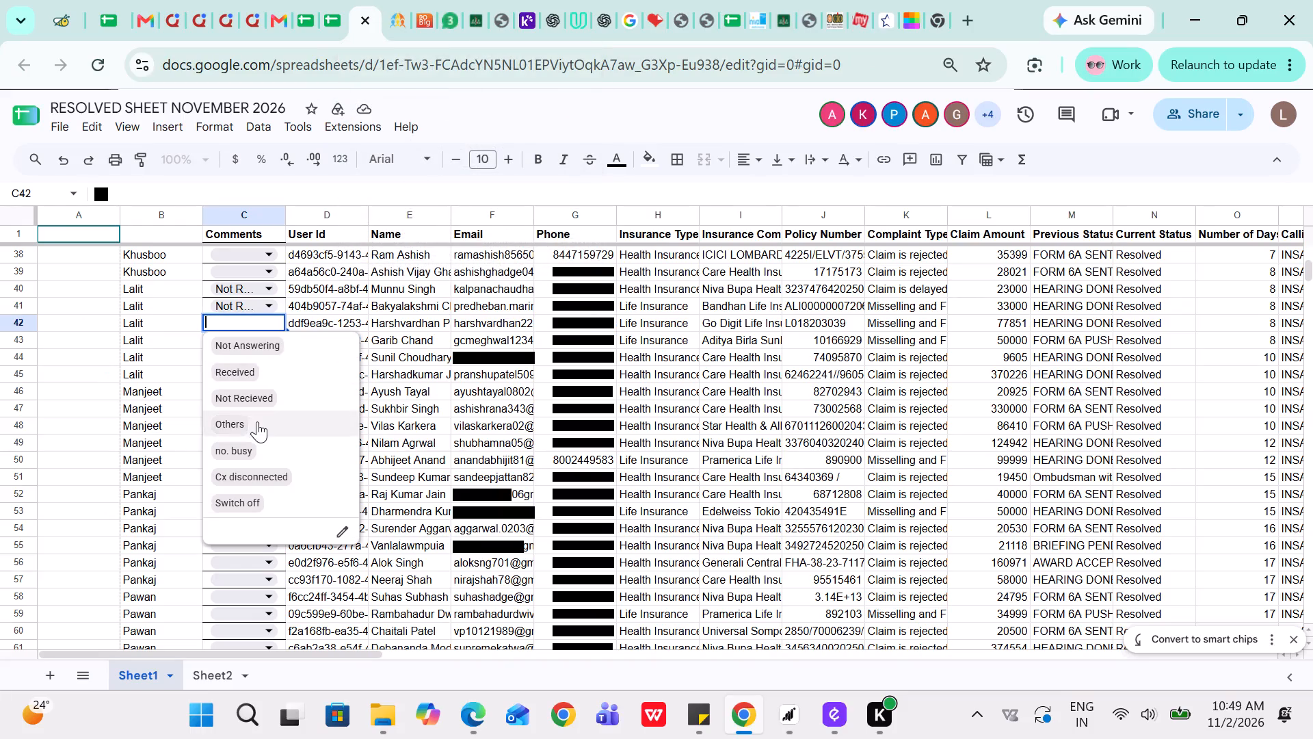
click(255, 400)
Select the phone number of the Aditya Birla customer in row 43.
click(581, 343)
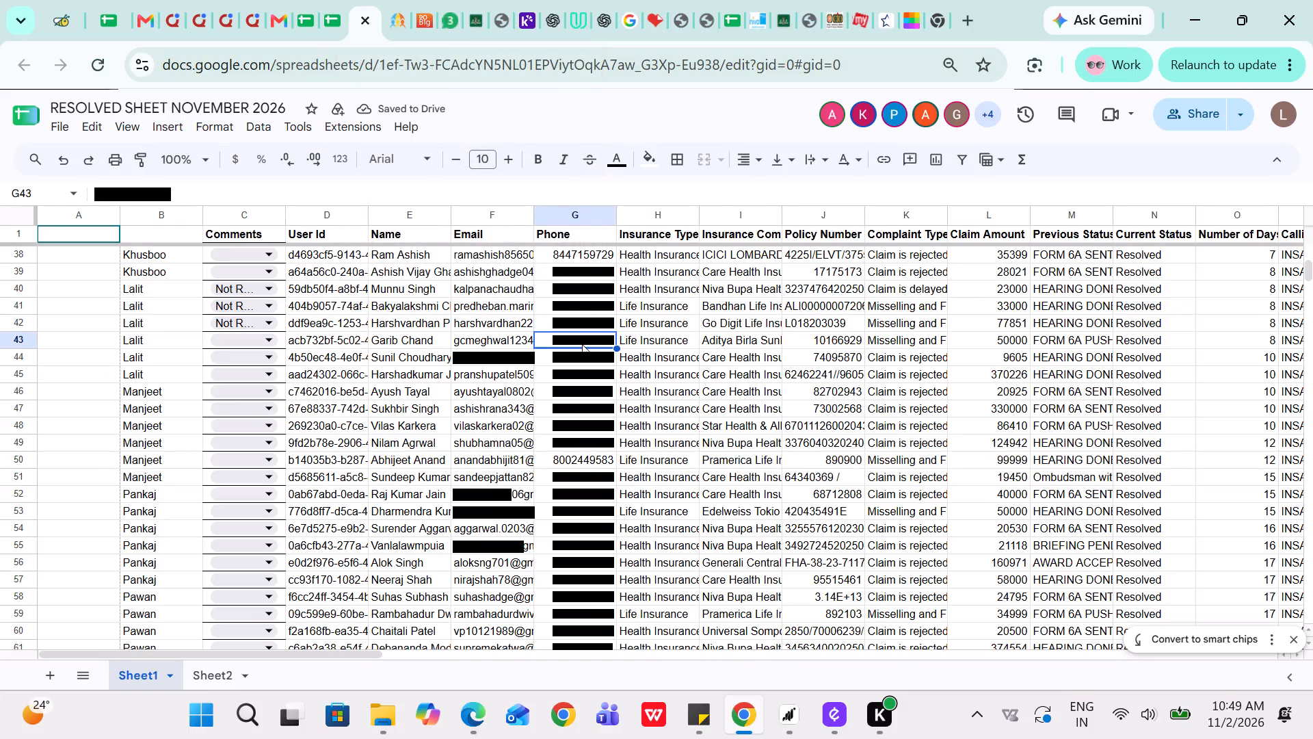
Copy the customer's phone number from row 43 of the resolved sheet.
key(ctrl+c)
Add the comment "Policy not received" to the communication log of the open Go Digit Life complaint and close the log.
click(391, 0)
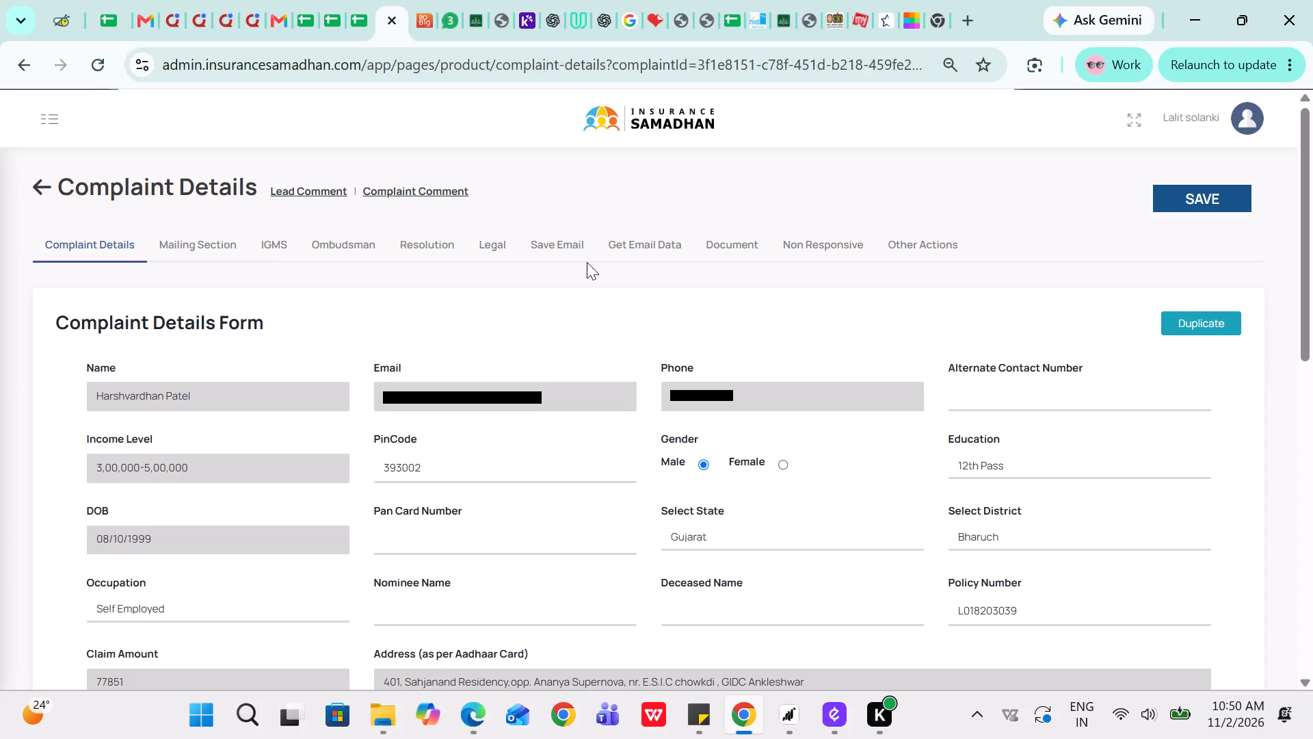
click(403, 197)
scroll(746, 532, down, 11)
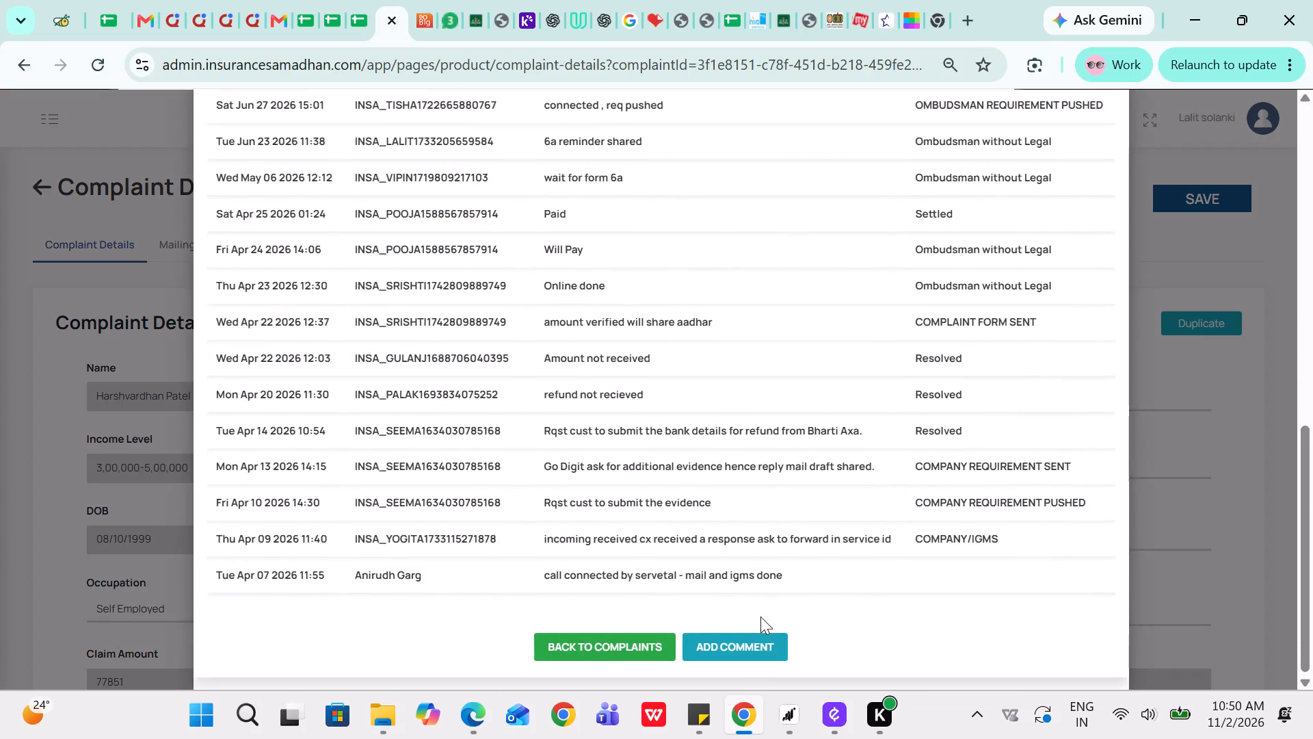
scroll(760, 617, down, 2)
click(752, 650)
click(713, 455)
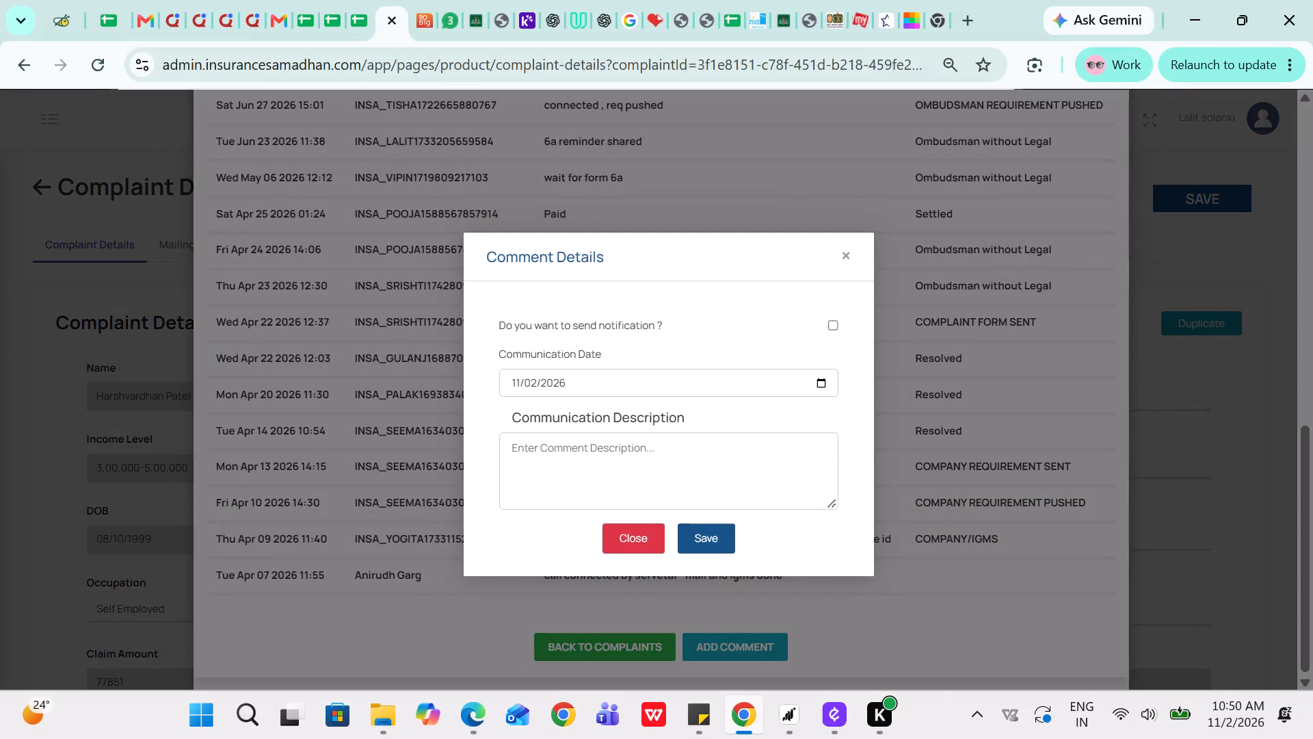
key(o)
key(BackSpace)
text(POlic)
key(BackSpace)
key(BackSpace)
key(BackSpace)
key(BackSpace)
text(olicy not received)
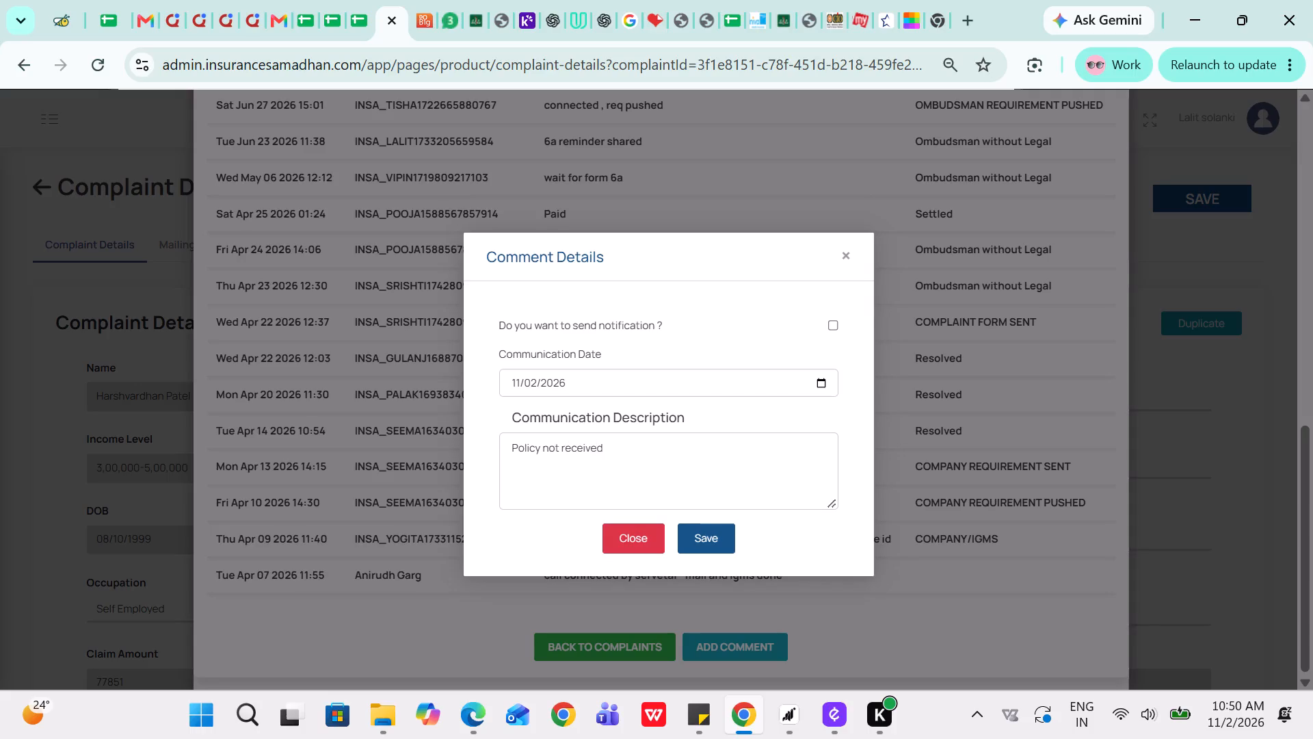
click(687, 552)
click(0, 441)
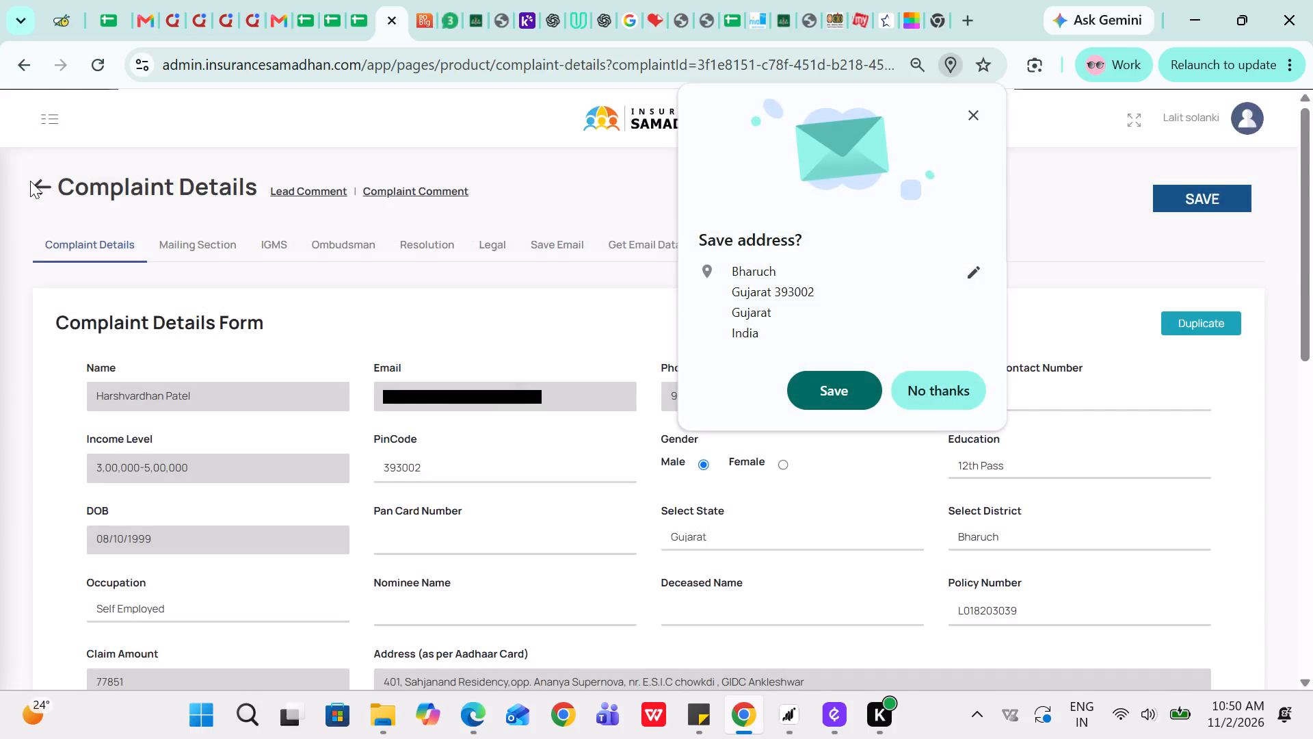
Return to All Complaints, declining to save the address, and search for the phone number copied from row 43.
click(41, 190)
click(938, 386)
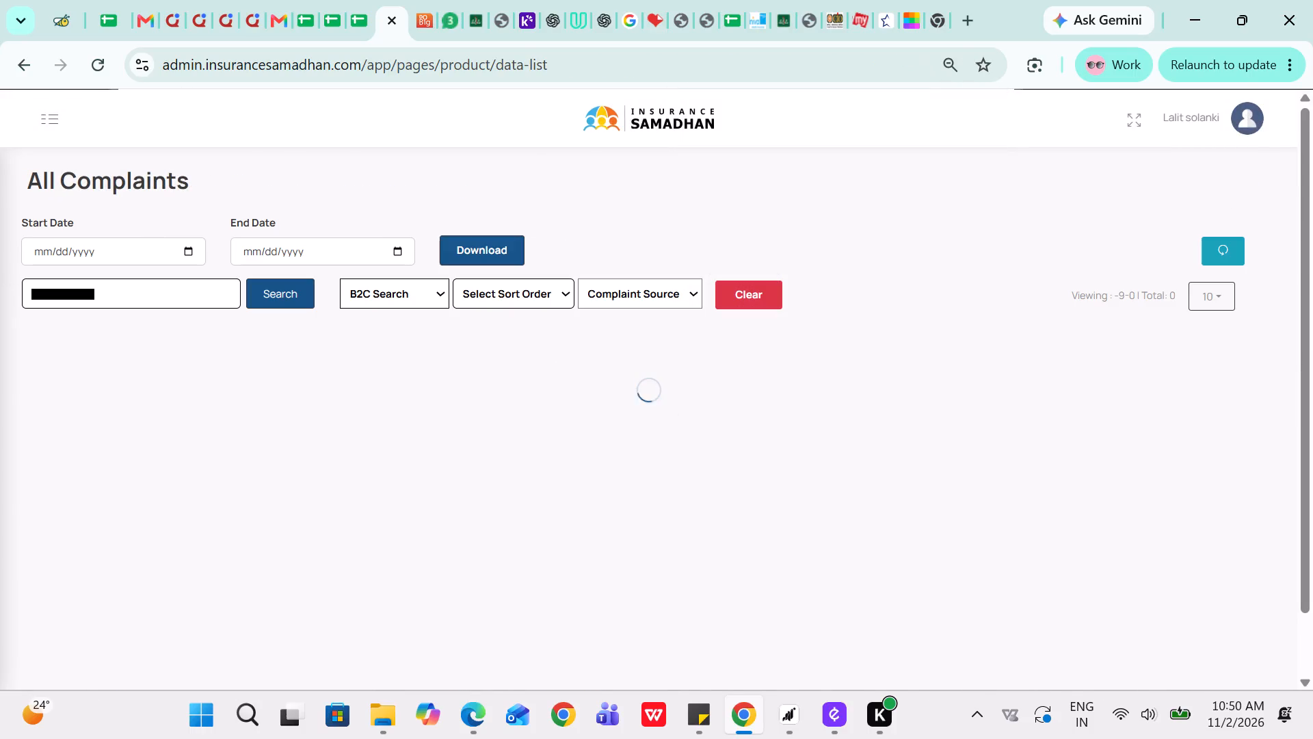
drag(124, 305, 0, 311)
key(ctrl+v)
click(356, 301)
click(315, 303)
click(289, 304)
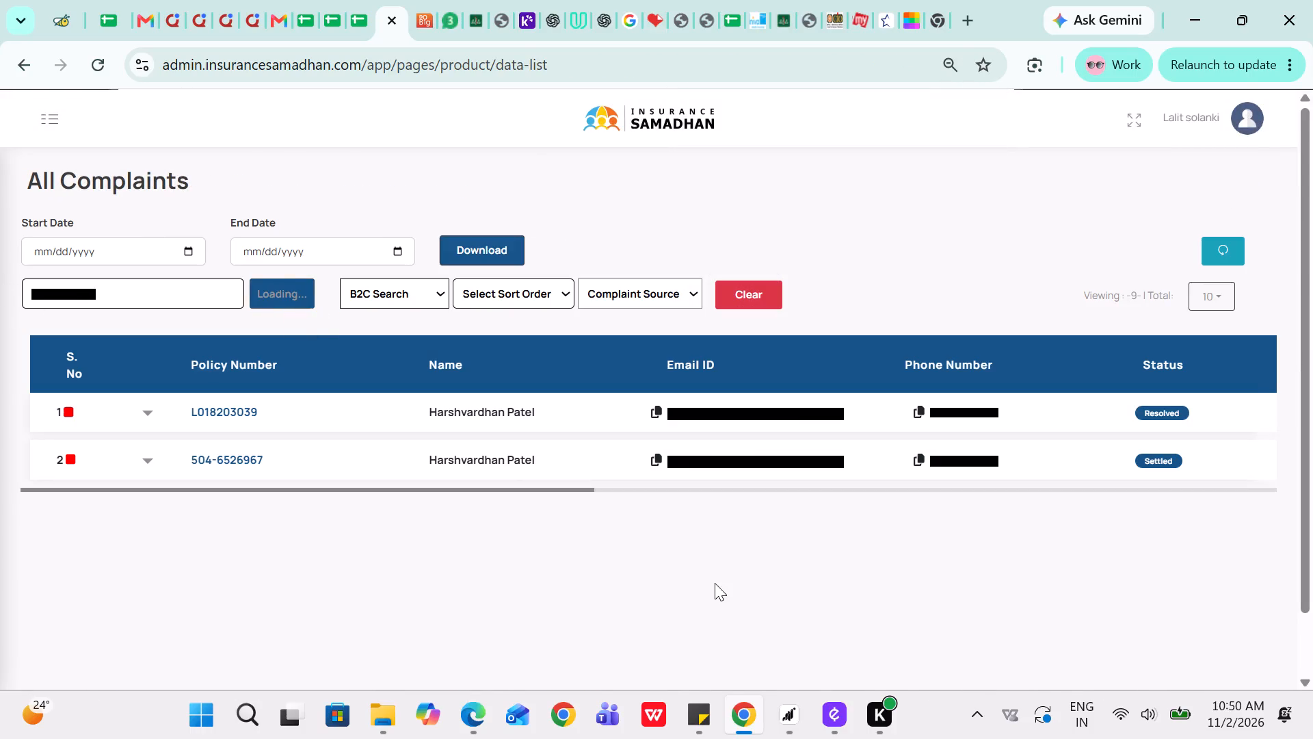
Open the communication log of the found complaint, examine its latest entries, and close it.
click(715, 583)
click(855, 432)
click(905, 407)
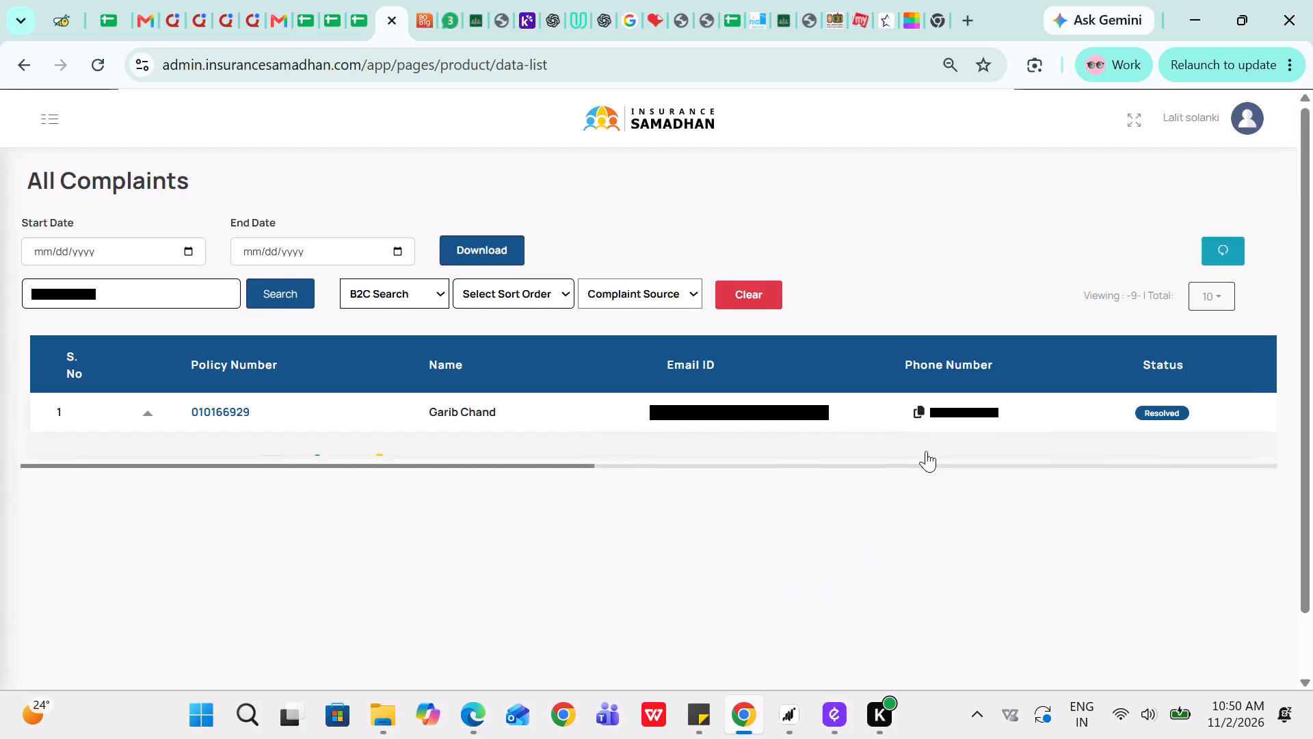
click(936, 470)
drag(580, 434, 499, 435)
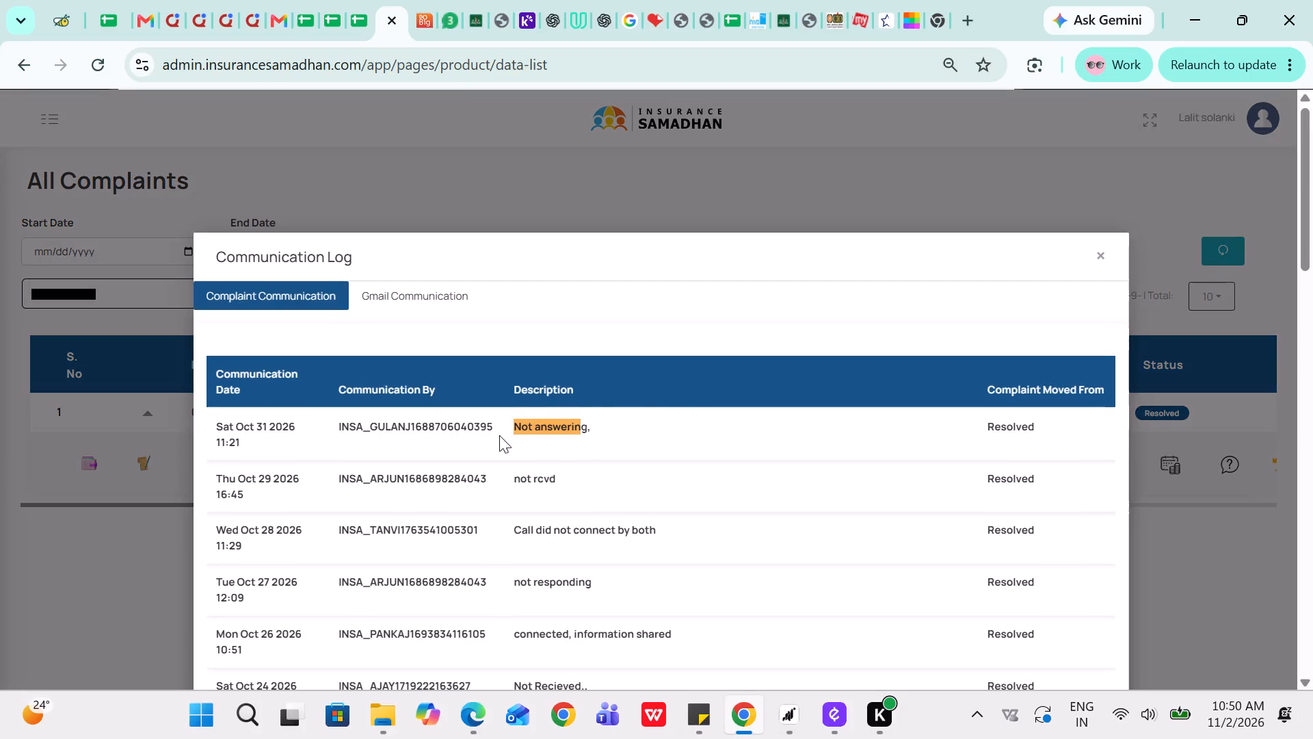
drag(499, 435, 488, 435)
click(652, 440)
drag(631, 426, 501, 435)
click(650, 435)
click(550, 165)
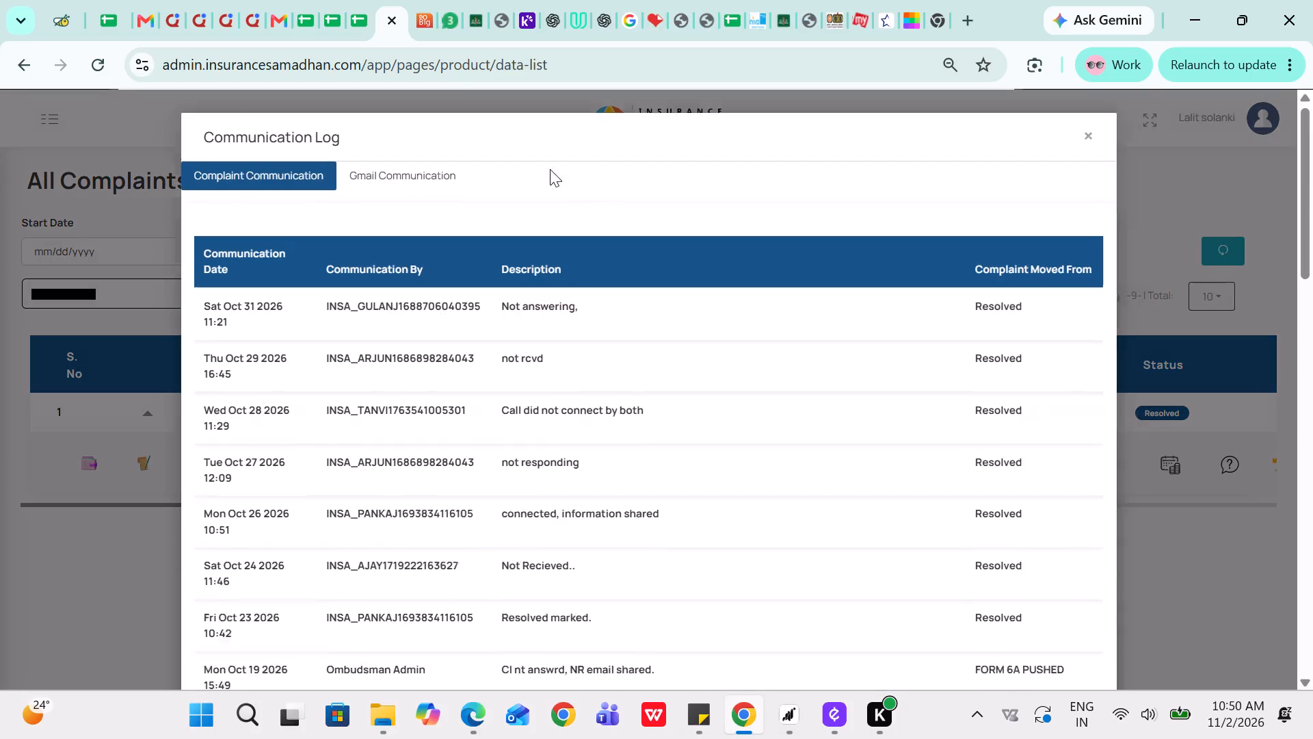
Copy the customer's phone number from the row 43 complaint and call it through Smartflo.
click(886, 414)
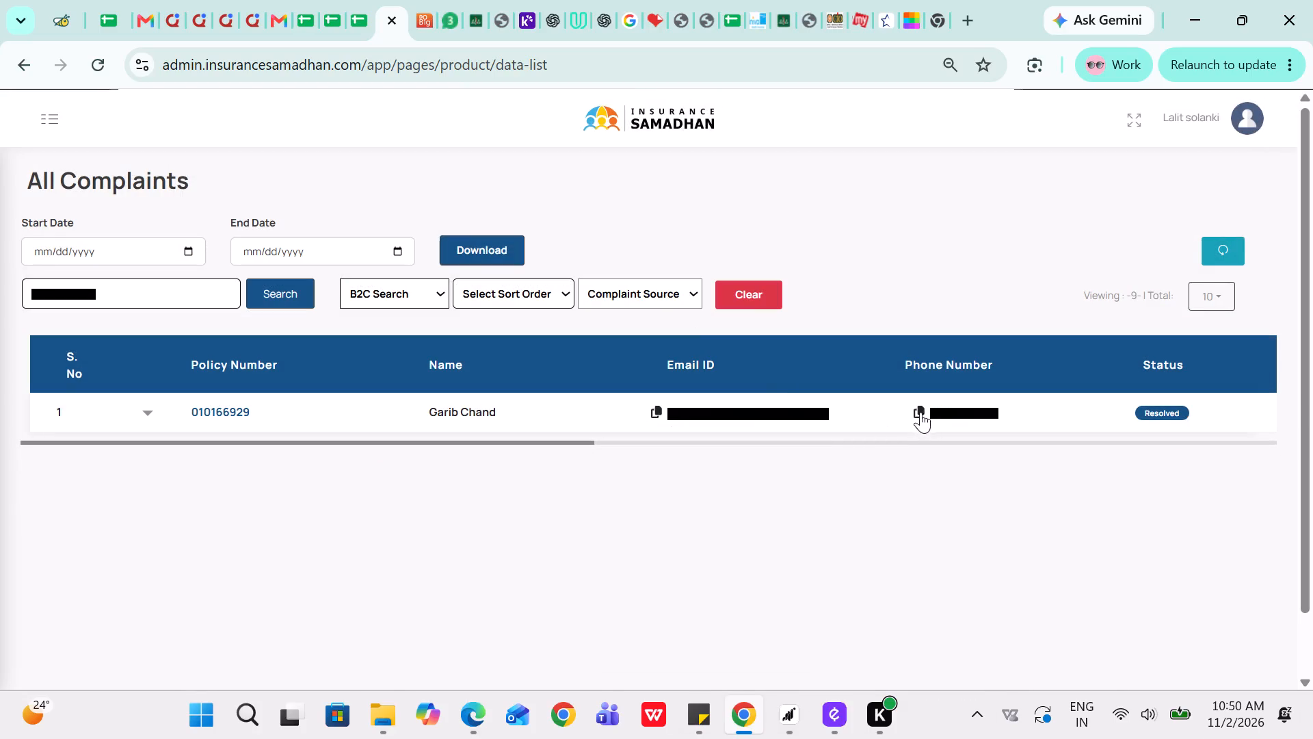
click(919, 411)
click(426, 0)
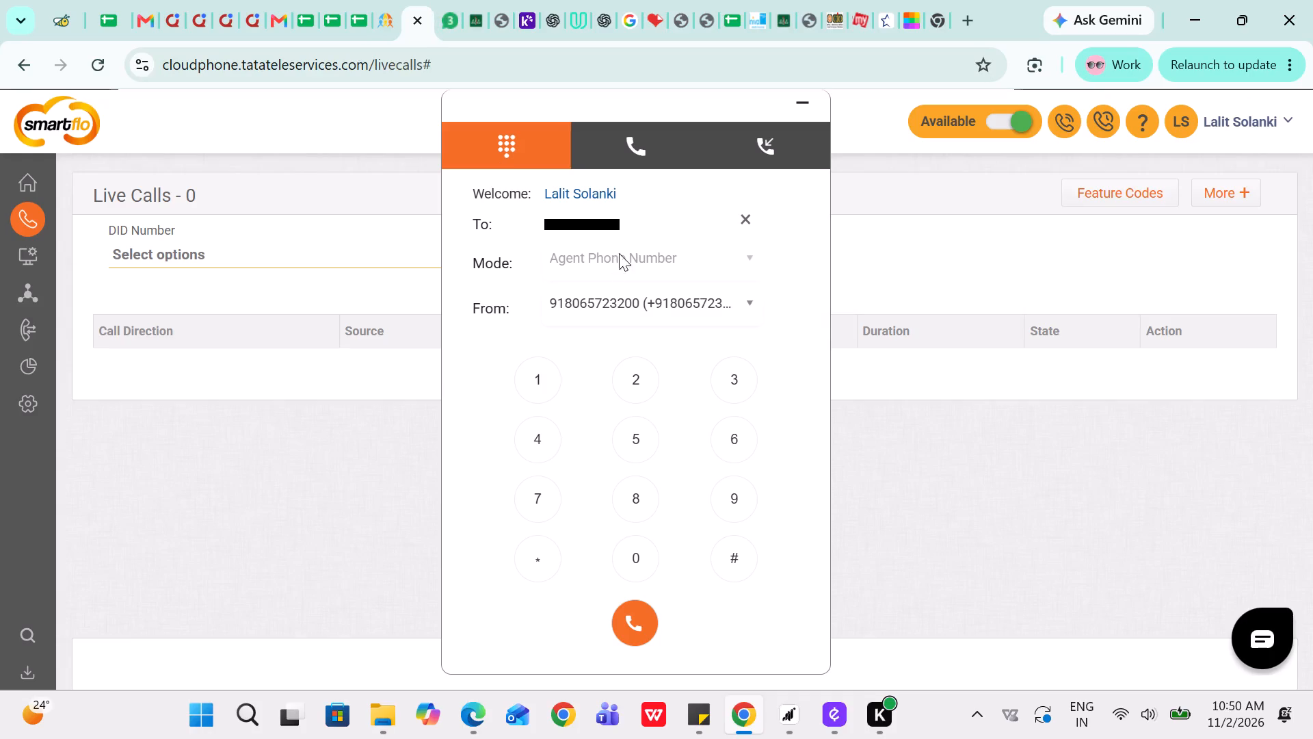
double_click(593, 221)
key(ctrl+v)
click(641, 628)
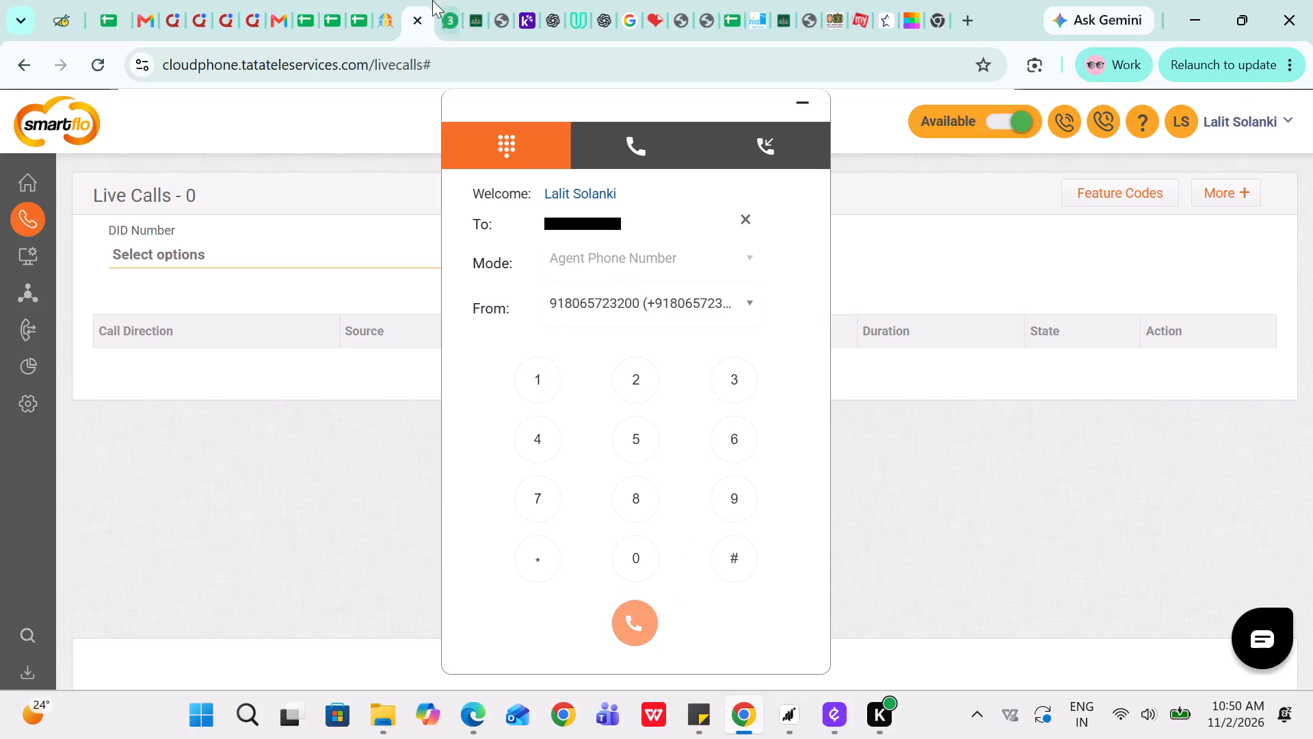
Return to the row 43 complaint in Insurance Samadhan, reopen its communication log briefly, and close it.
click(394, 0)
click(858, 259)
click(894, 412)
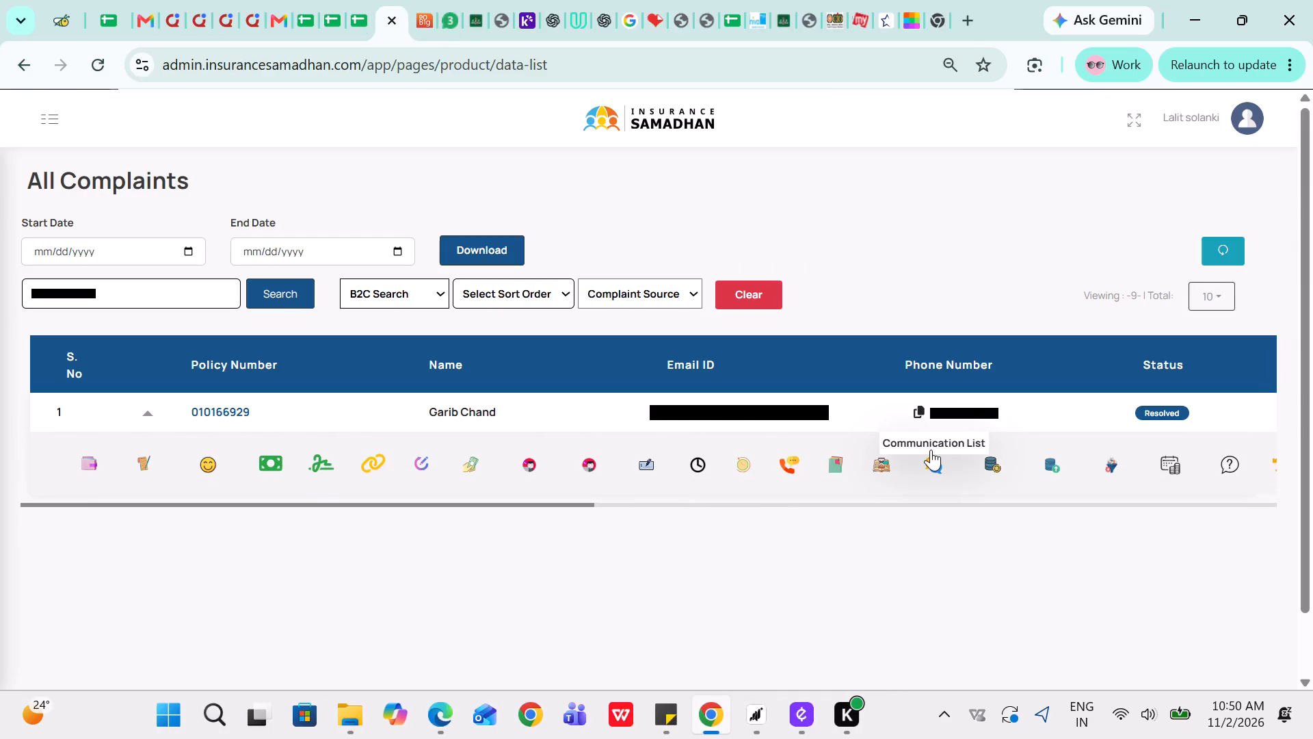
click(951, 470)
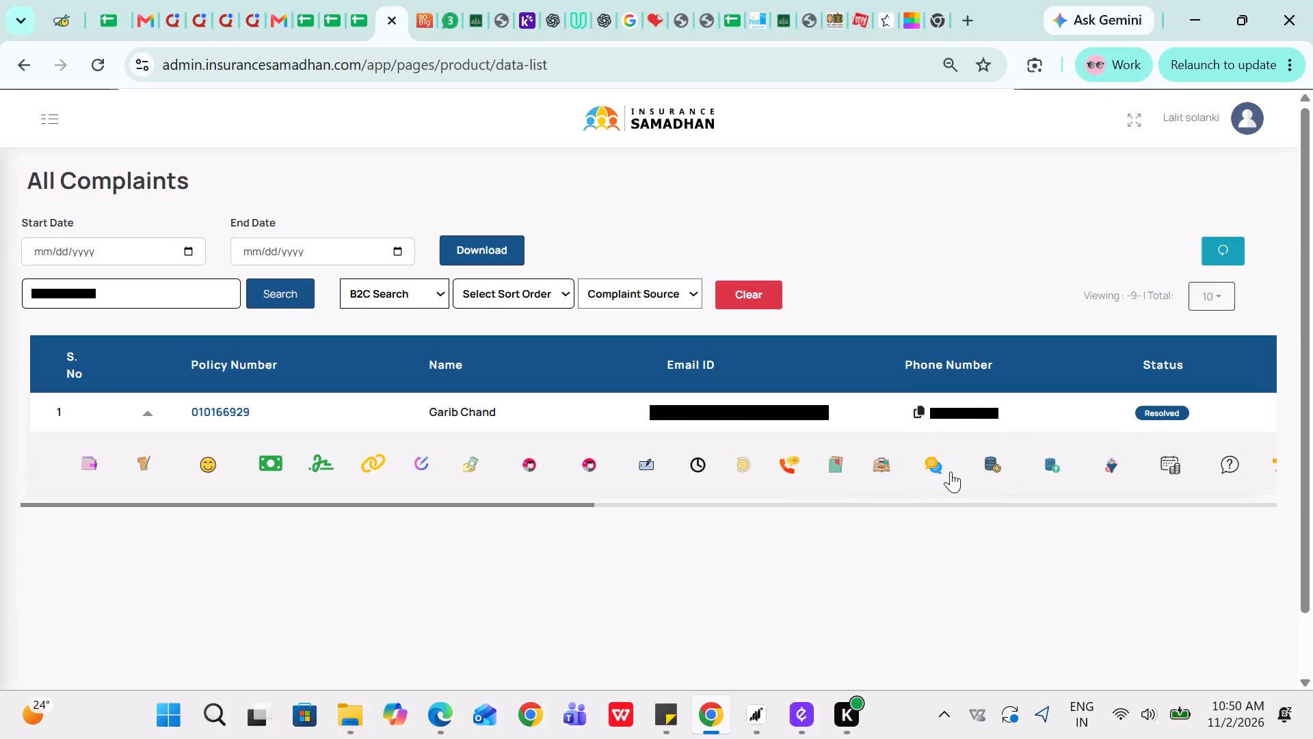
click(938, 463)
click(475, 200)
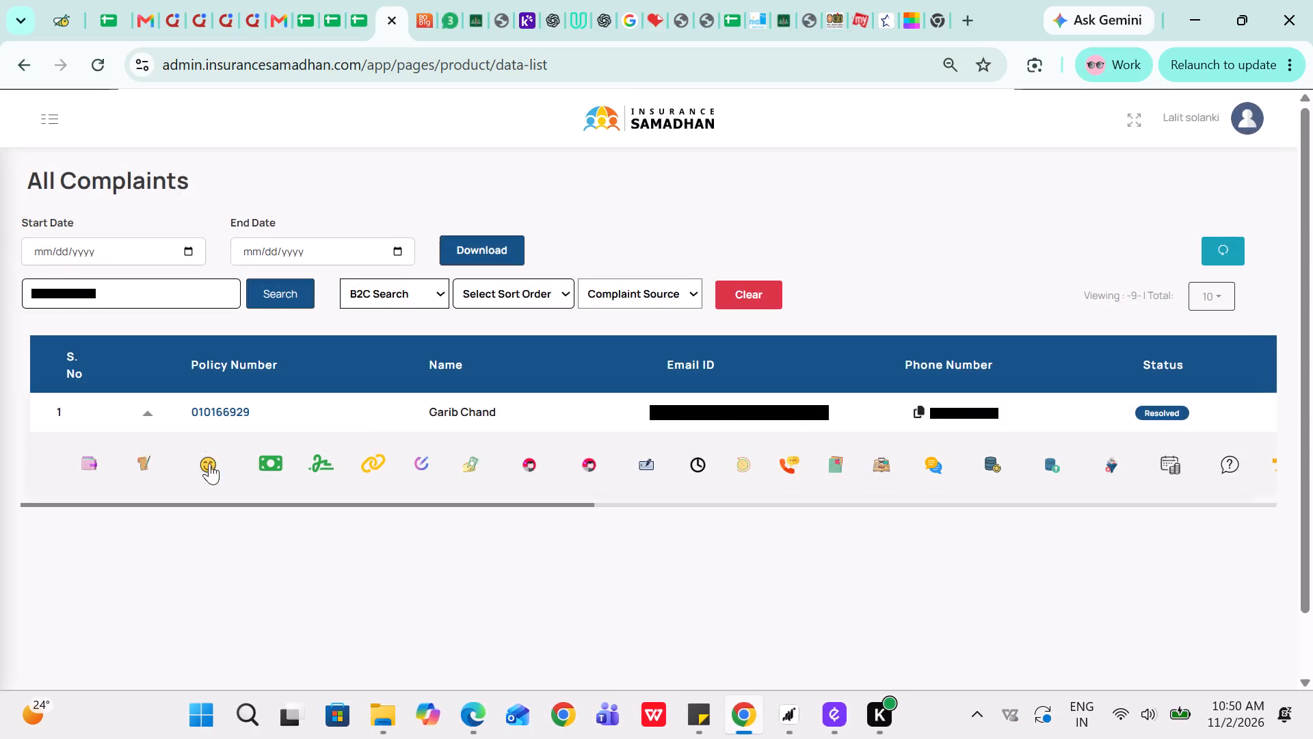
click(159, 413)
click(644, 575)
Add the comment "Switch off." to the communication log of the row 43 complaint.
click(875, 411)
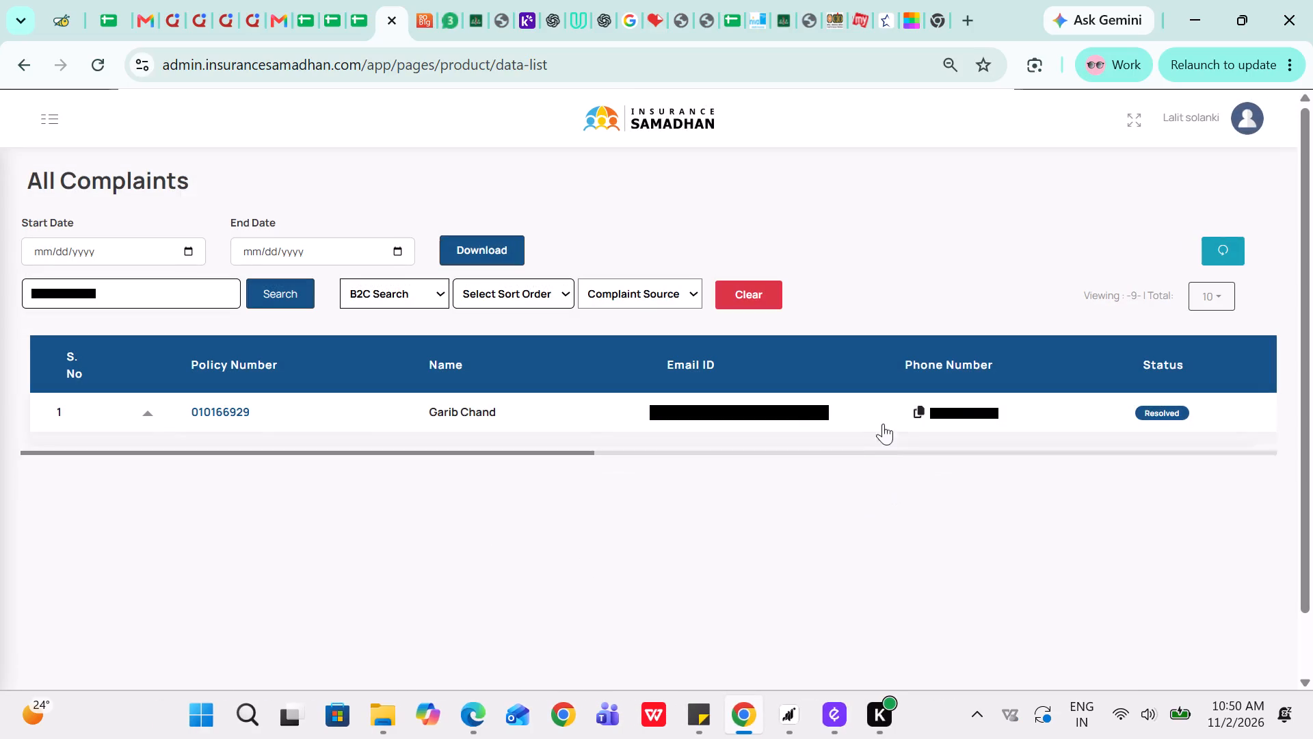
click(931, 467)
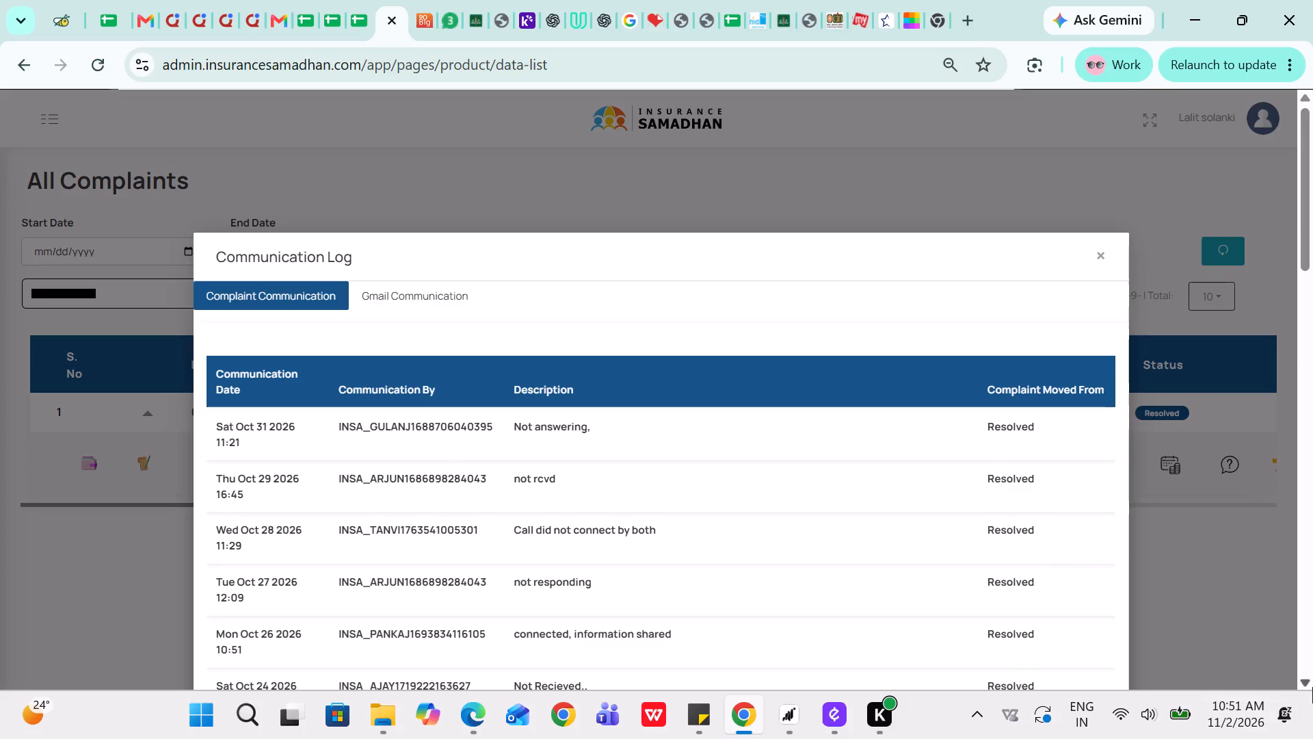
scroll(548, 612, down, 4)
scroll(607, 538, down, 7)
scroll(660, 595, up, 1)
scroll(660, 595, down, 13)
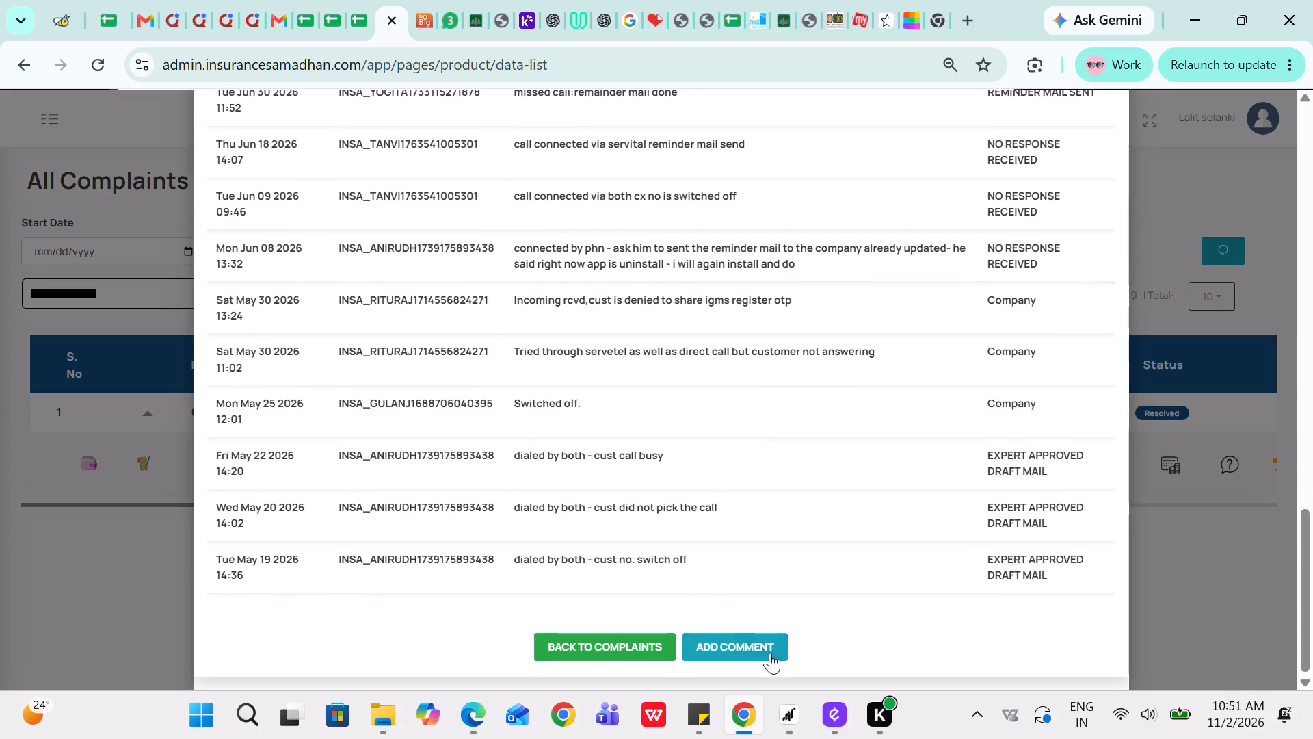
click(770, 653)
click(701, 482)
text(Switch off.)
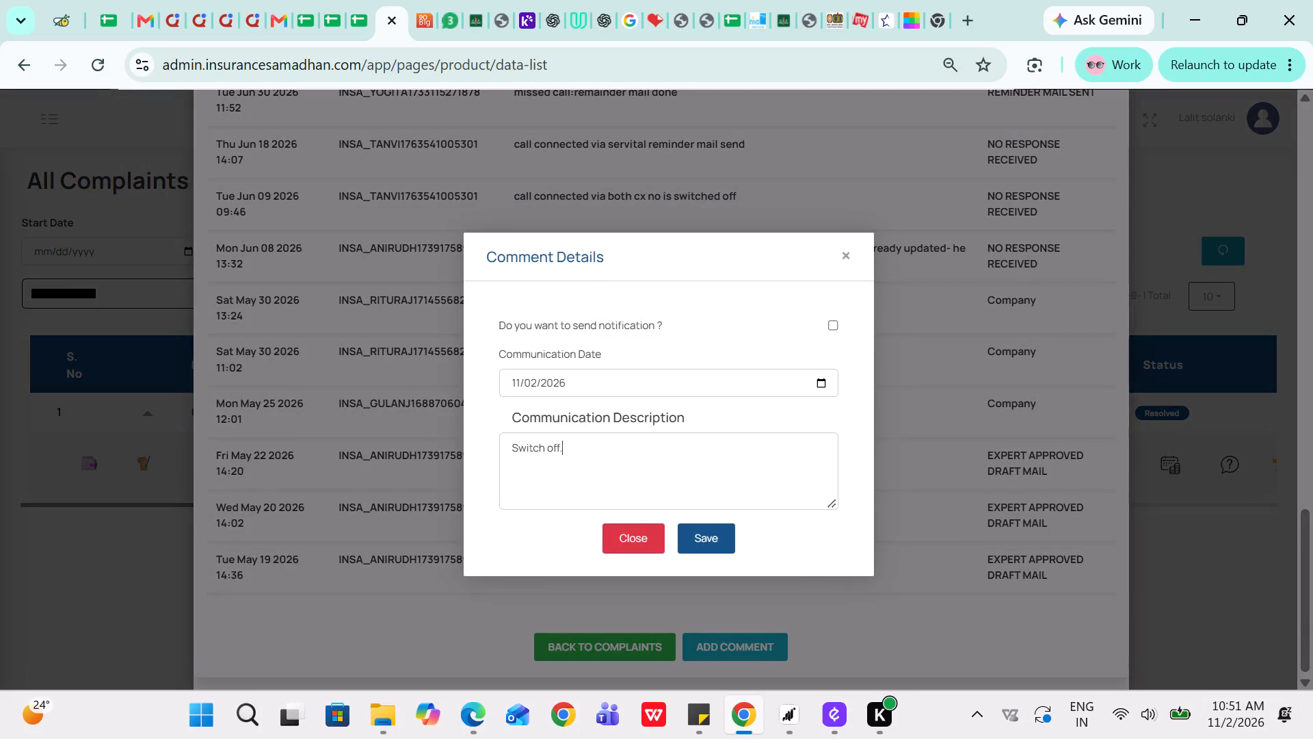
click(706, 536)
Set the Comments value in row 43 of the resolved sheet to Switch off.
click(352, 0)
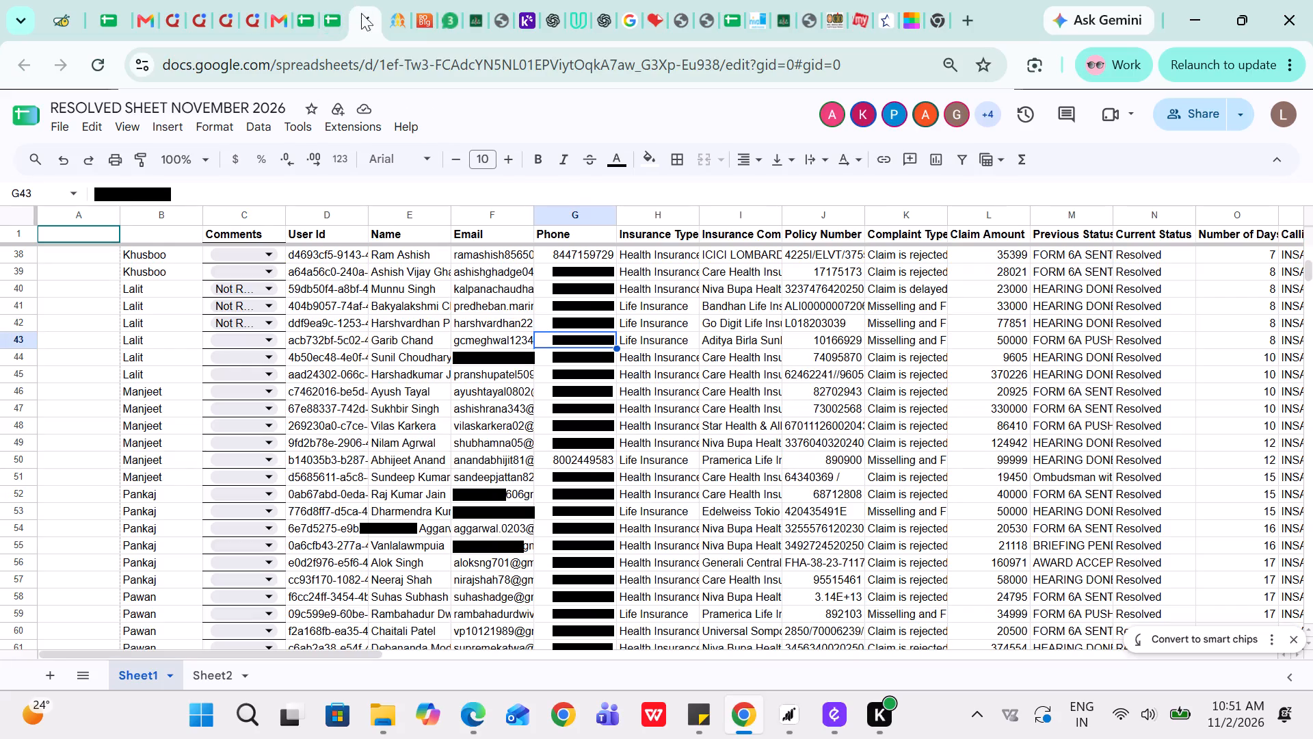
click(234, 339)
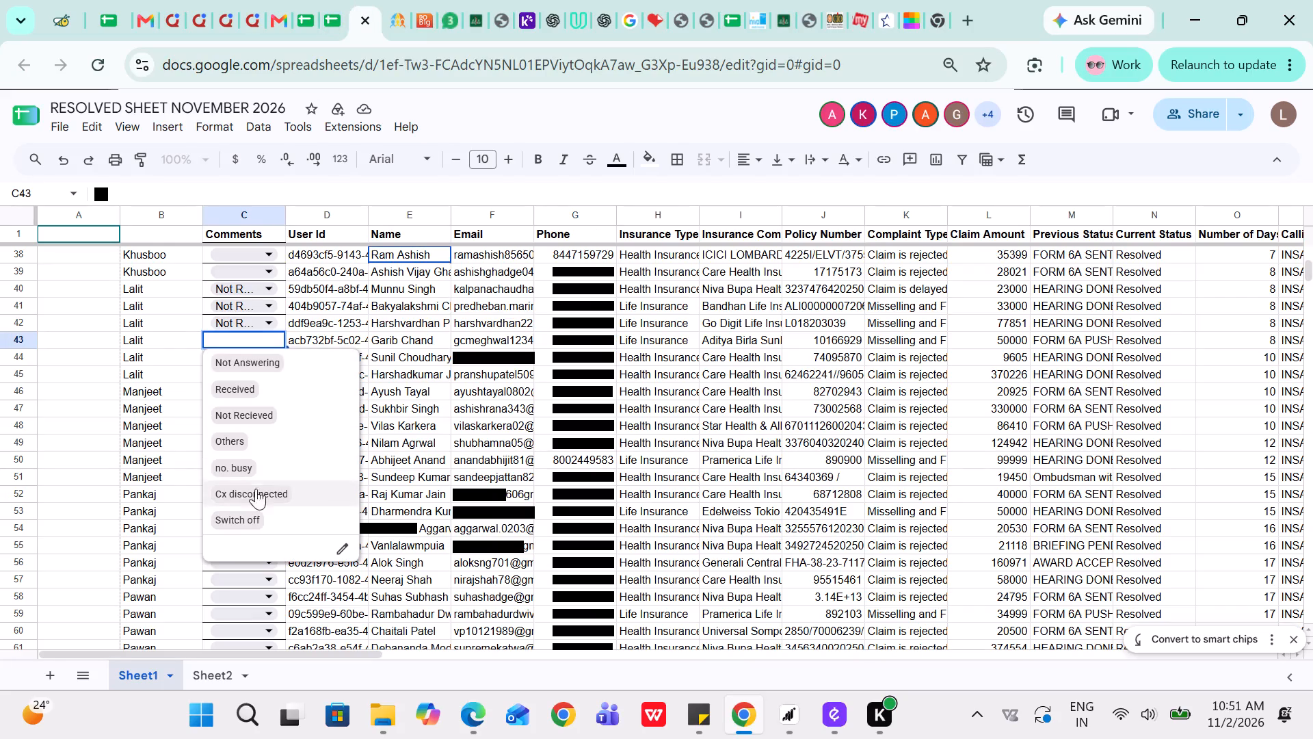
click(240, 520)
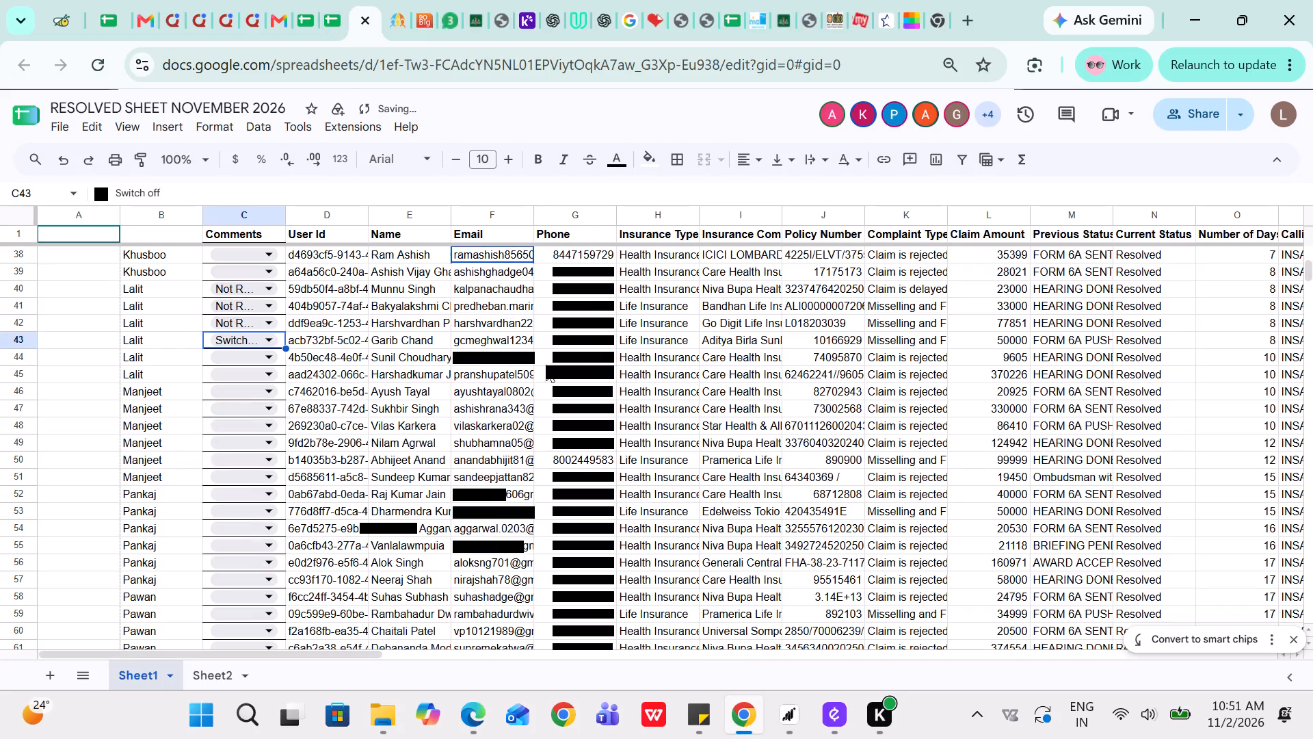
Copy the phone number from row 44 of the sheet and search All Complaints for it.
click(595, 361)
key(ctrl+c)
click(386, 0)
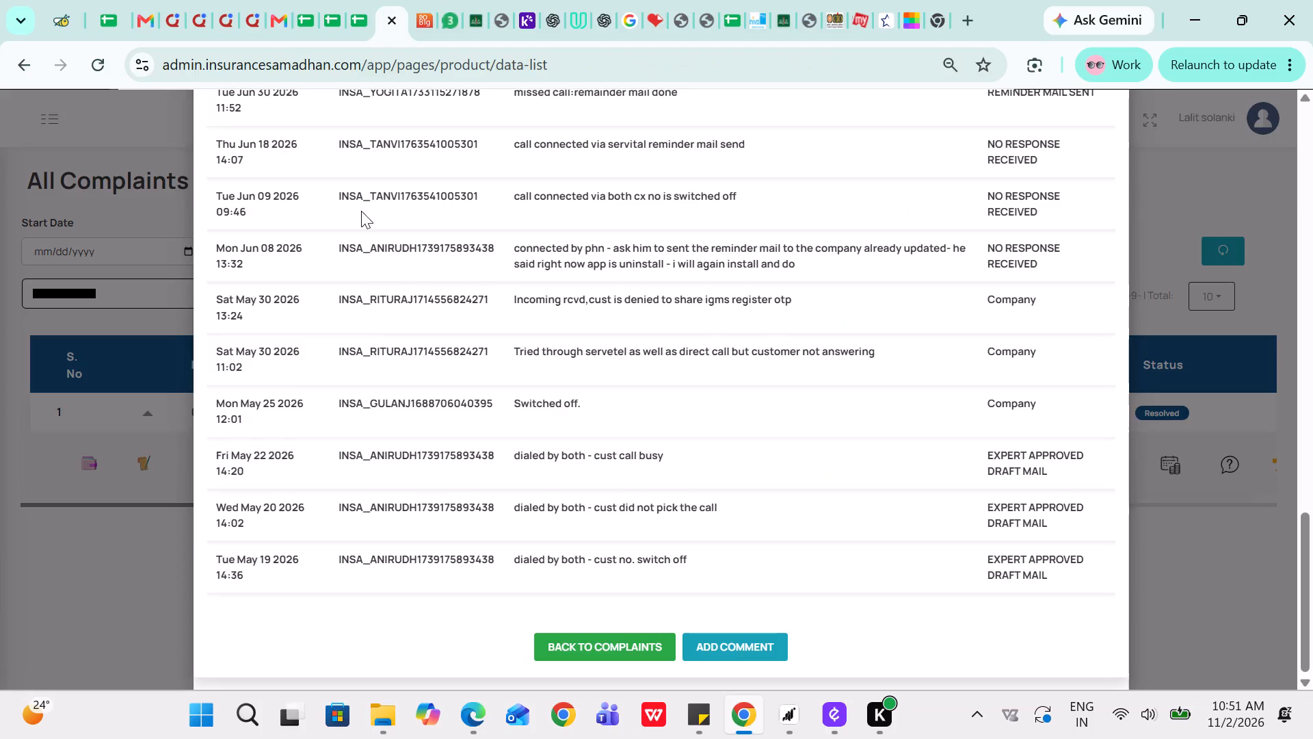
click(71, 234)
drag(152, 295, 0, 315)
key(ctrl+v)
click(292, 299)
click(754, 624)
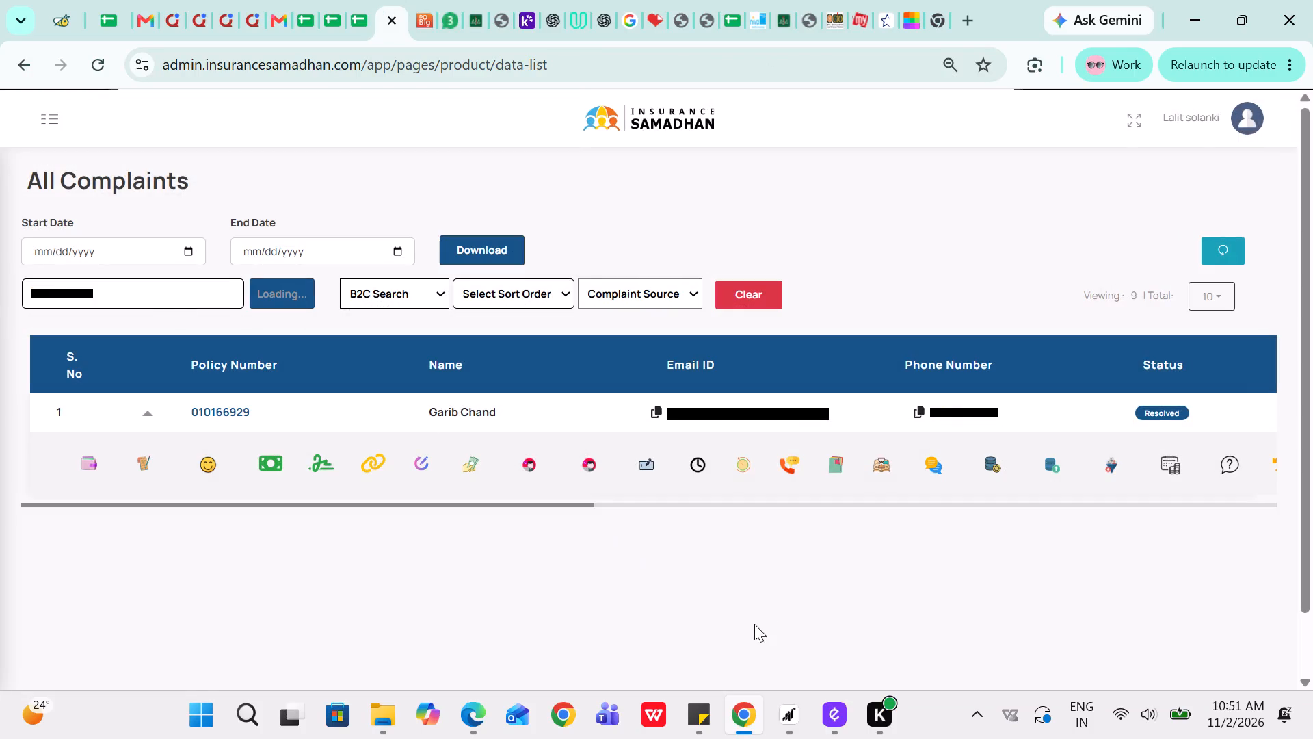
Open the communication log of the row 44 complaint, examine its latest entry, and close it.
click(866, 419)
click(945, 482)
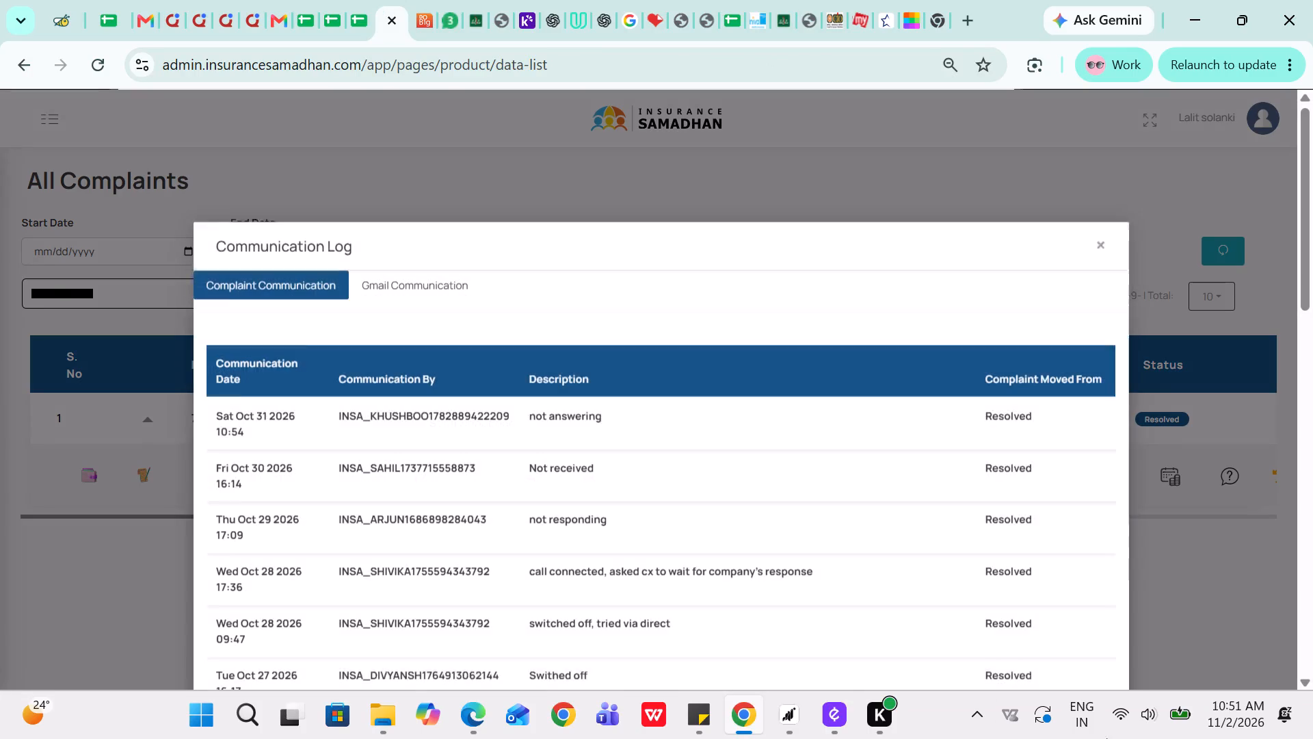
drag(644, 430, 506, 430)
click(624, 448)
click(459, 218)
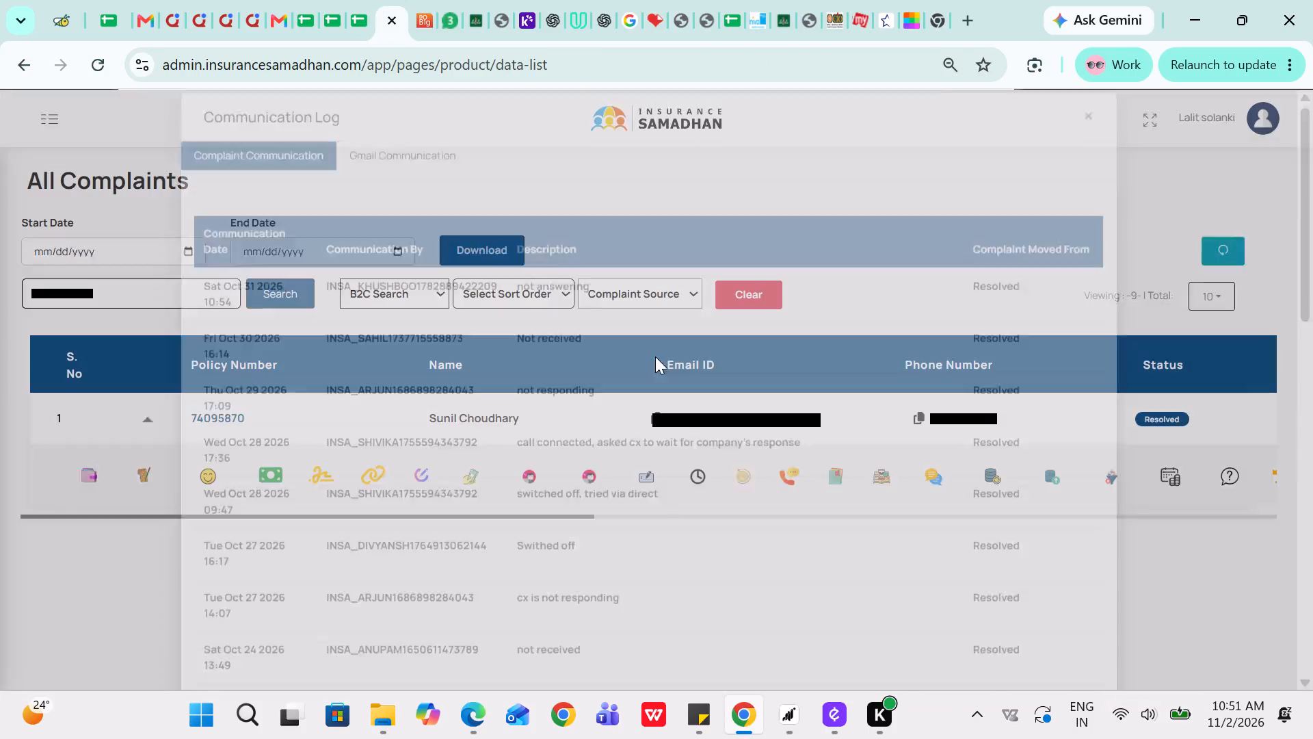
Copy the customer's phone number from the row 44 complaint and call it through Smartflo.
click(898, 424)
click(916, 417)
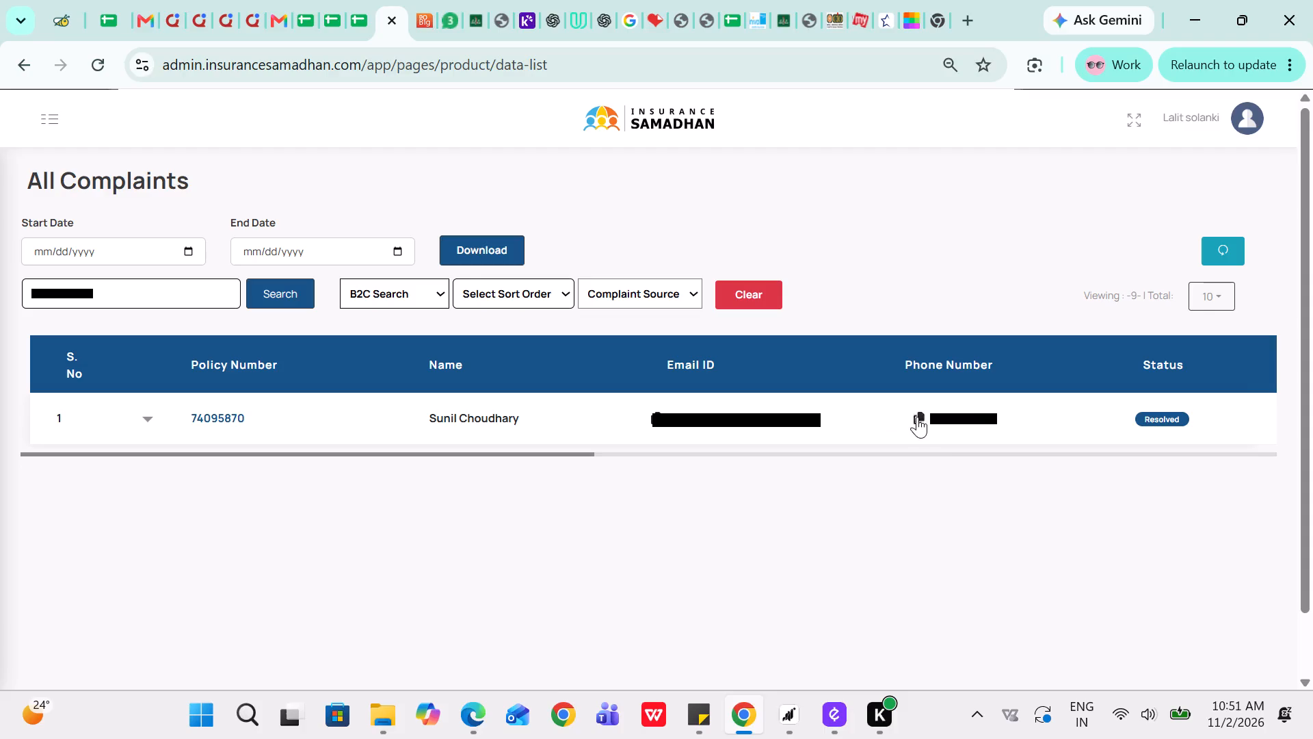
click(412, 0)
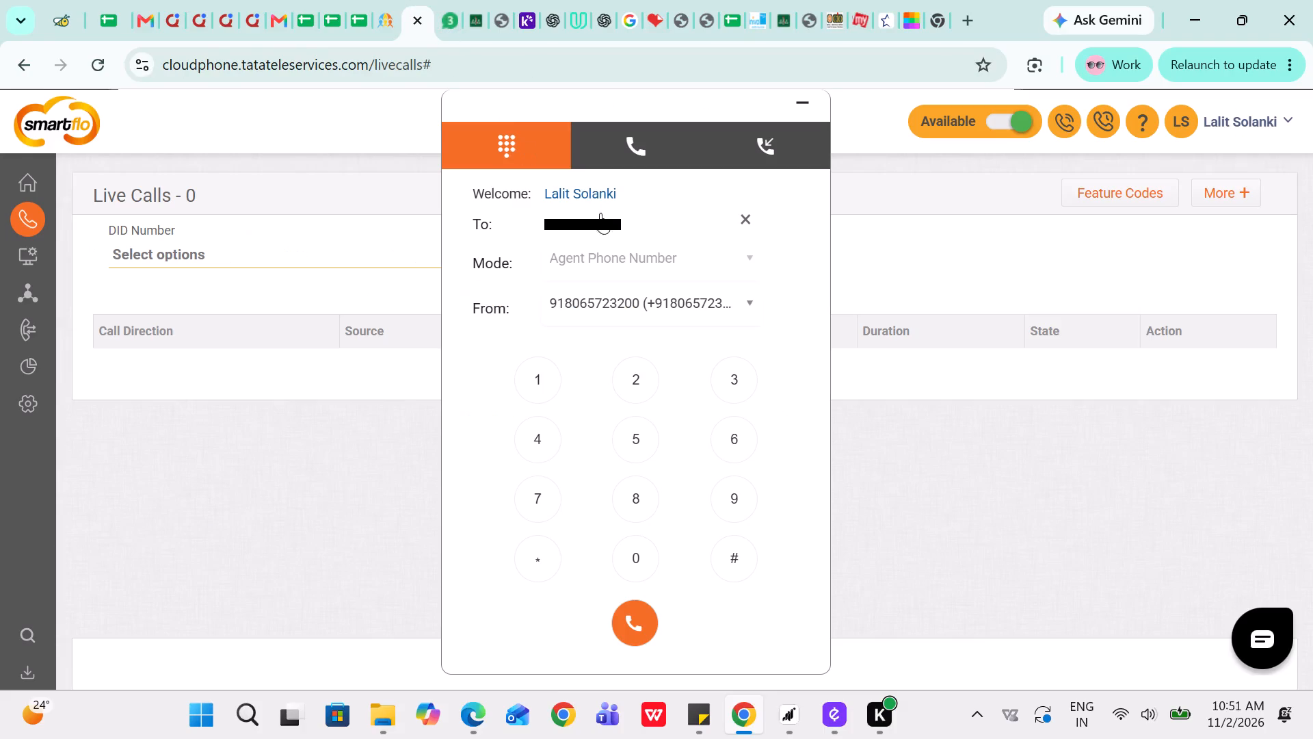
double_click(599, 218)
key(ctrl+v)
click(643, 619)
click(1006, 570)
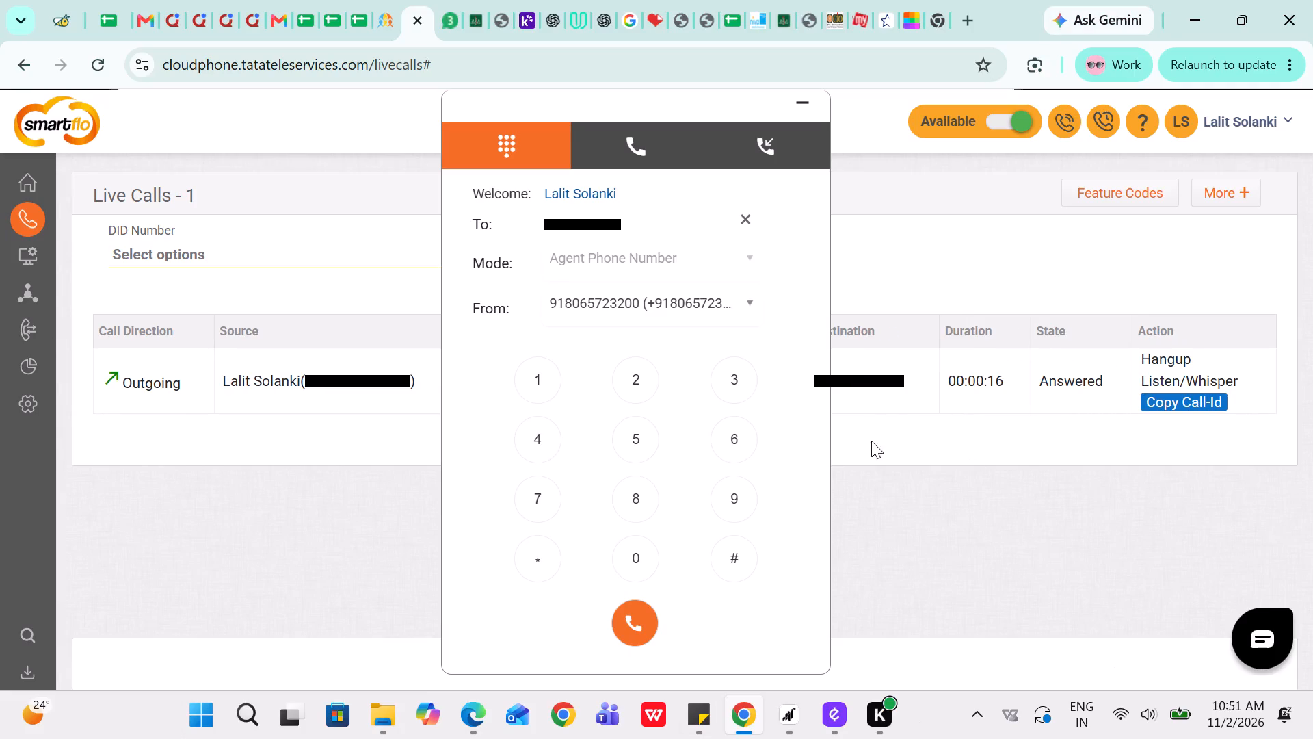
Review the row 44 complaint's communication log and its insurer and claim columns in All Complaints.
click(383, 0)
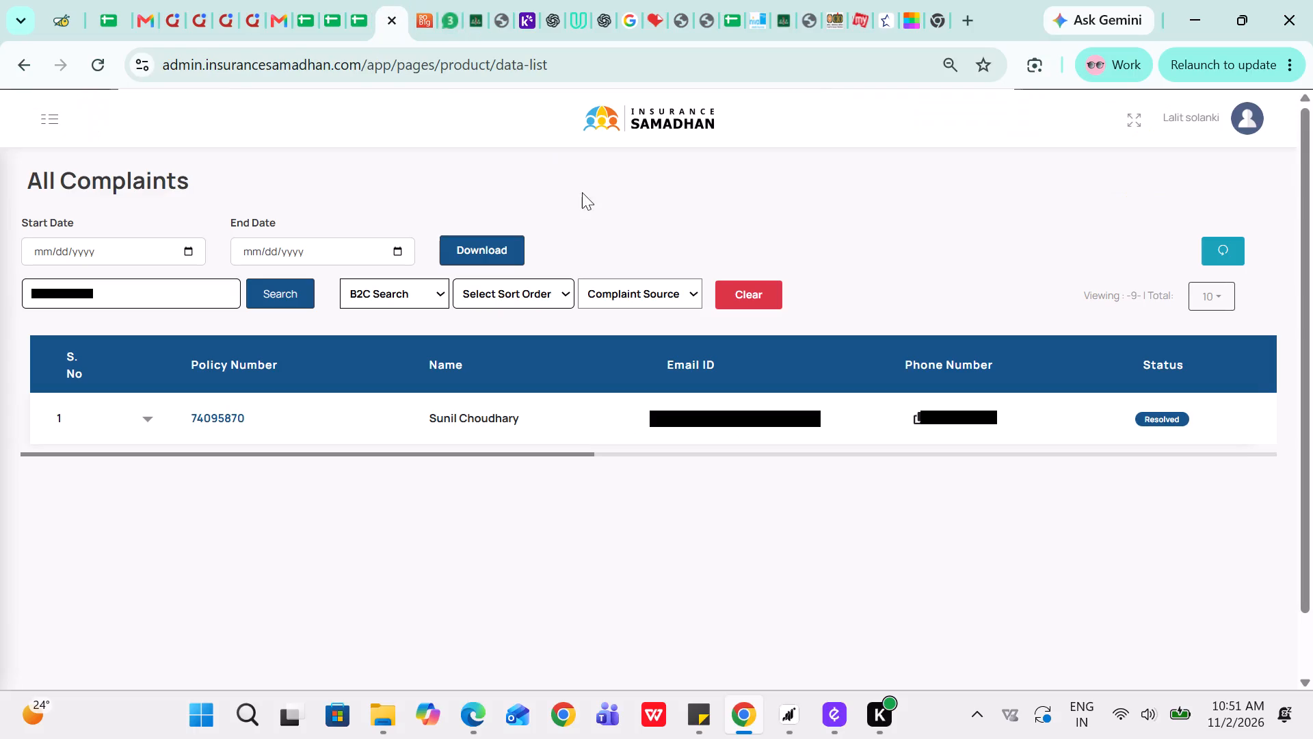
click(791, 587)
click(886, 411)
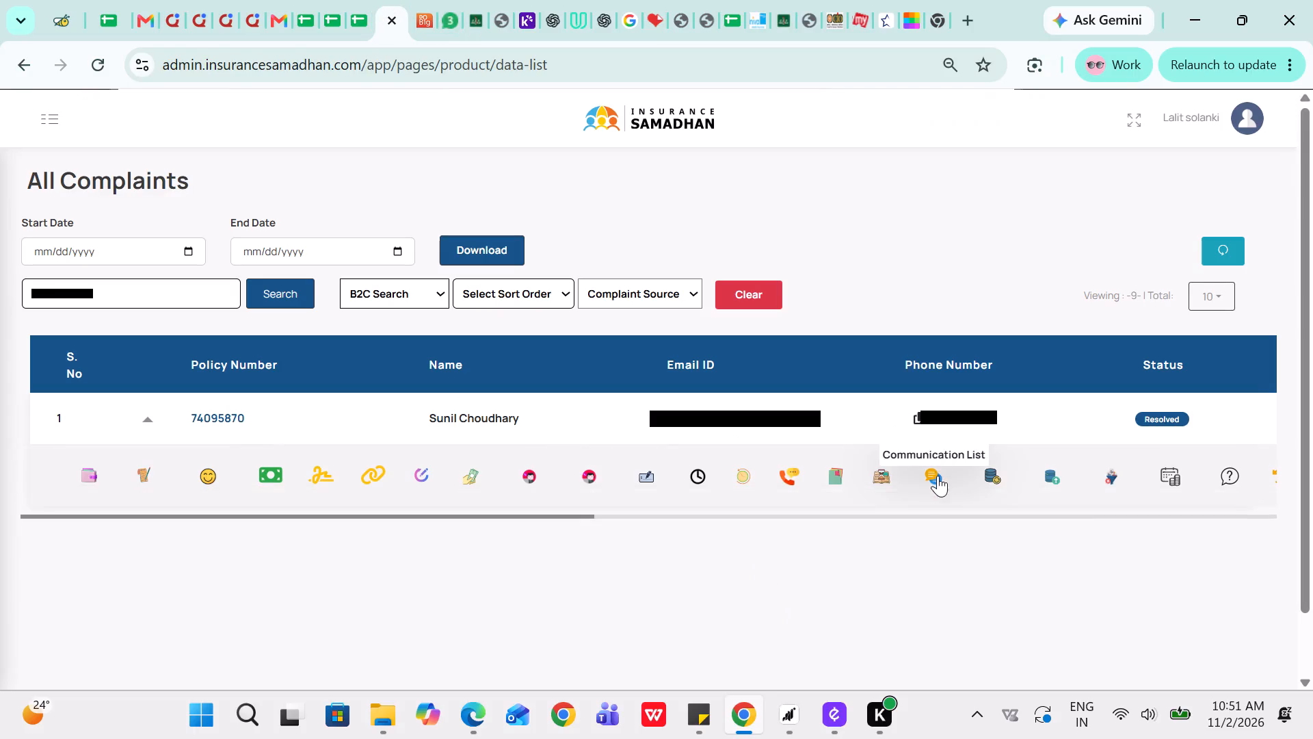
click(938, 476)
drag(689, 428, 386, 415)
click(773, 217)
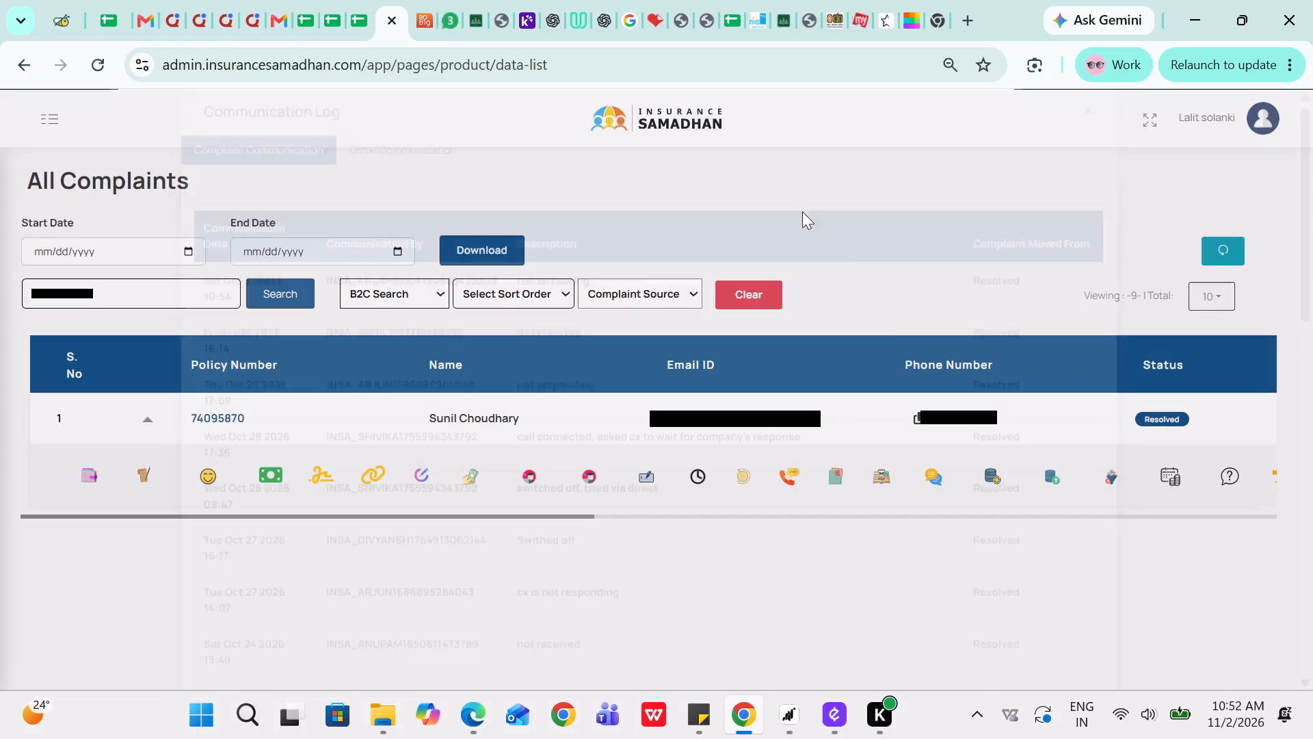
scroll(938, 398, left, 4)
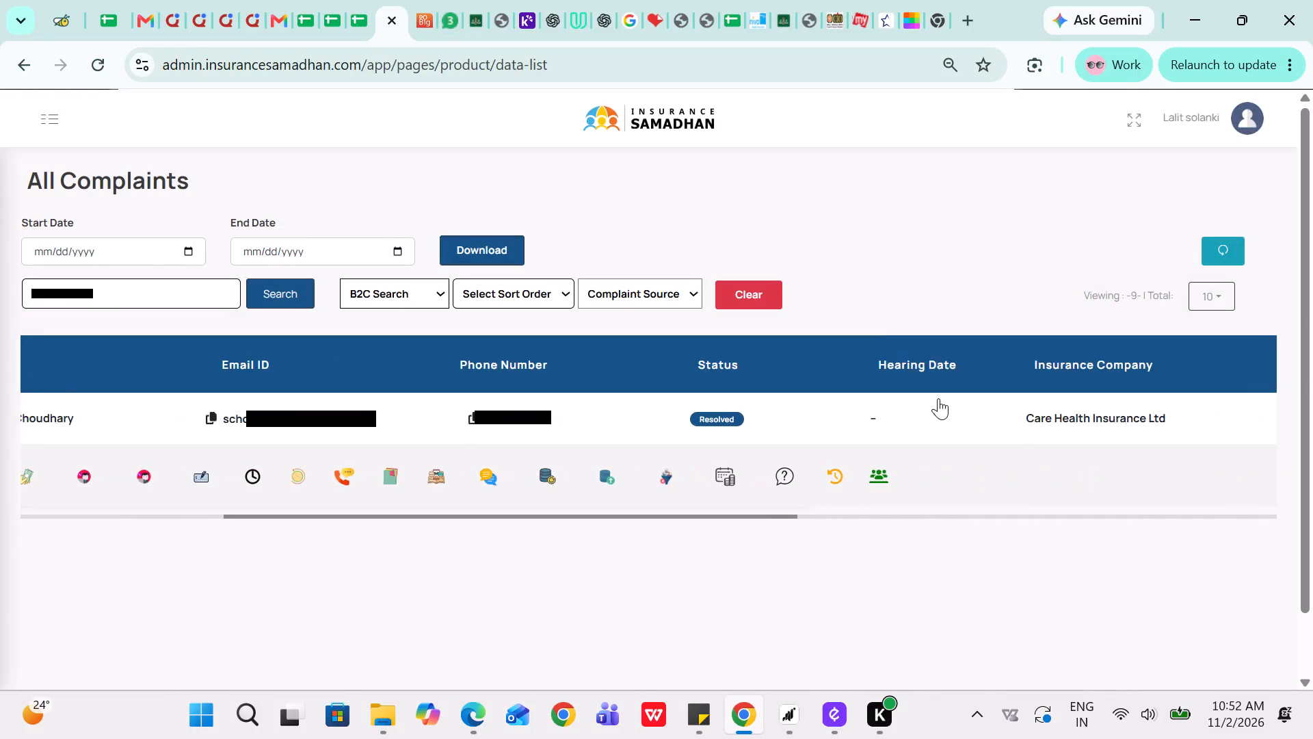
scroll(938, 398, left, 4)
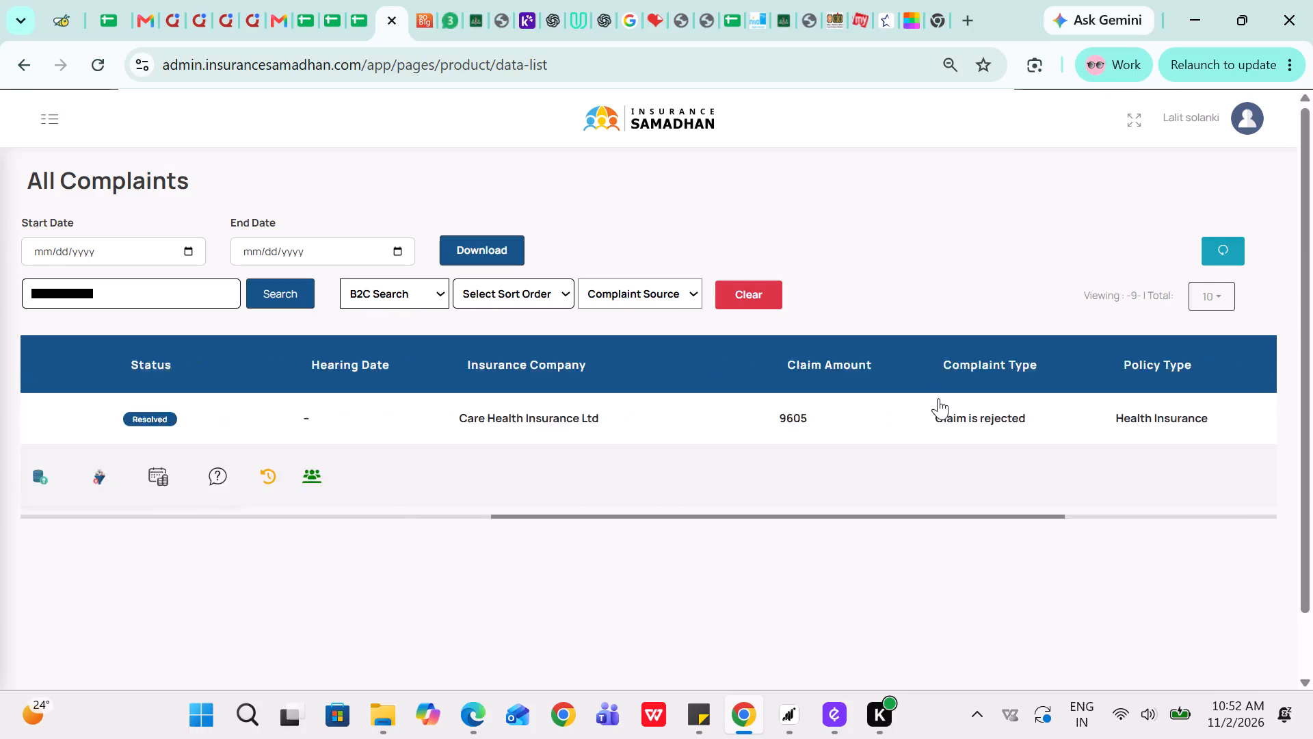
scroll(938, 398, right, 6)
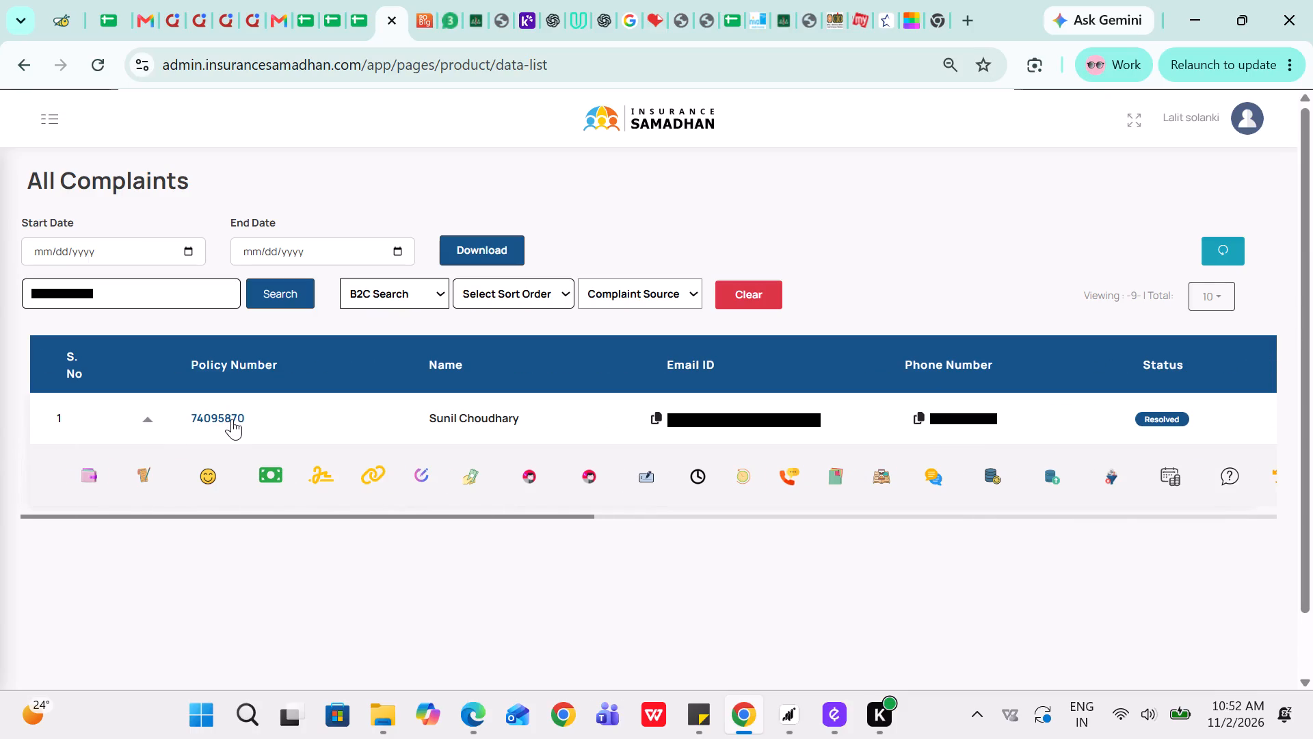
Open the row 44 complaint's details and examine its Resolution section alongside the complaint details form.
click(232, 419)
click(438, 235)
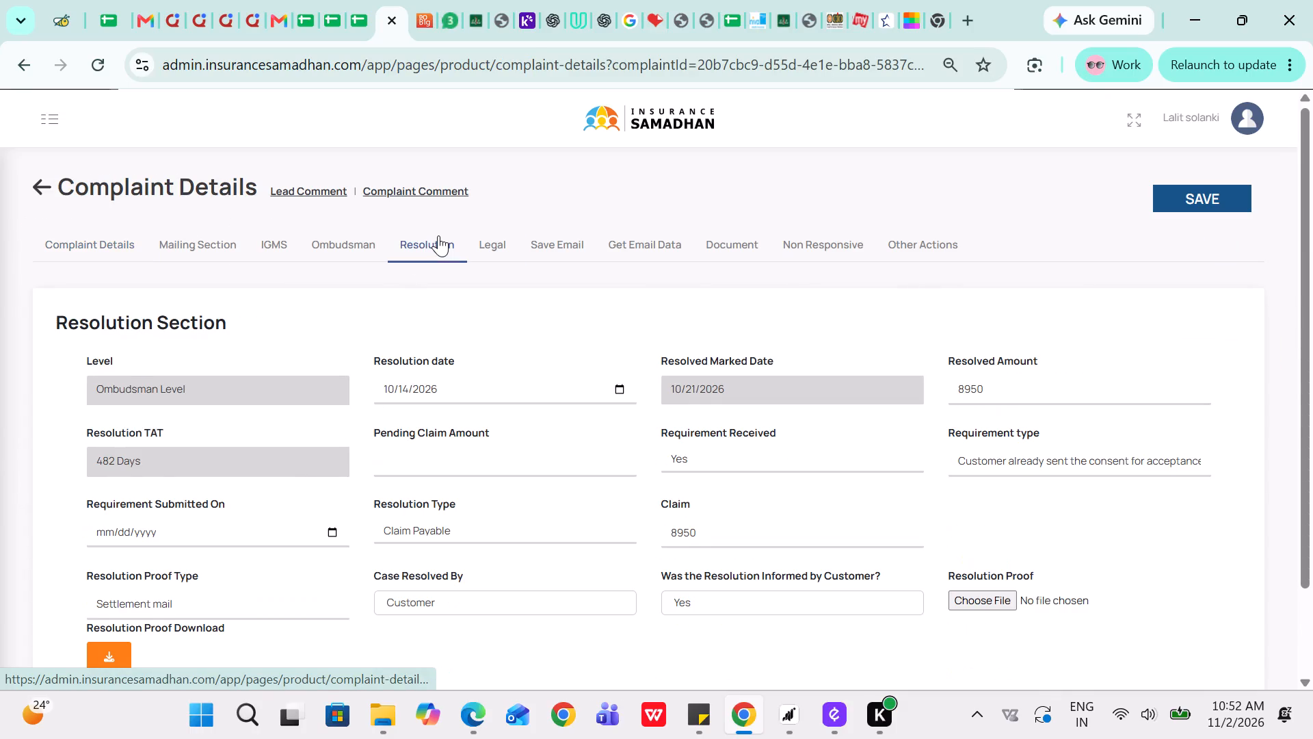
drag(746, 393, 651, 409)
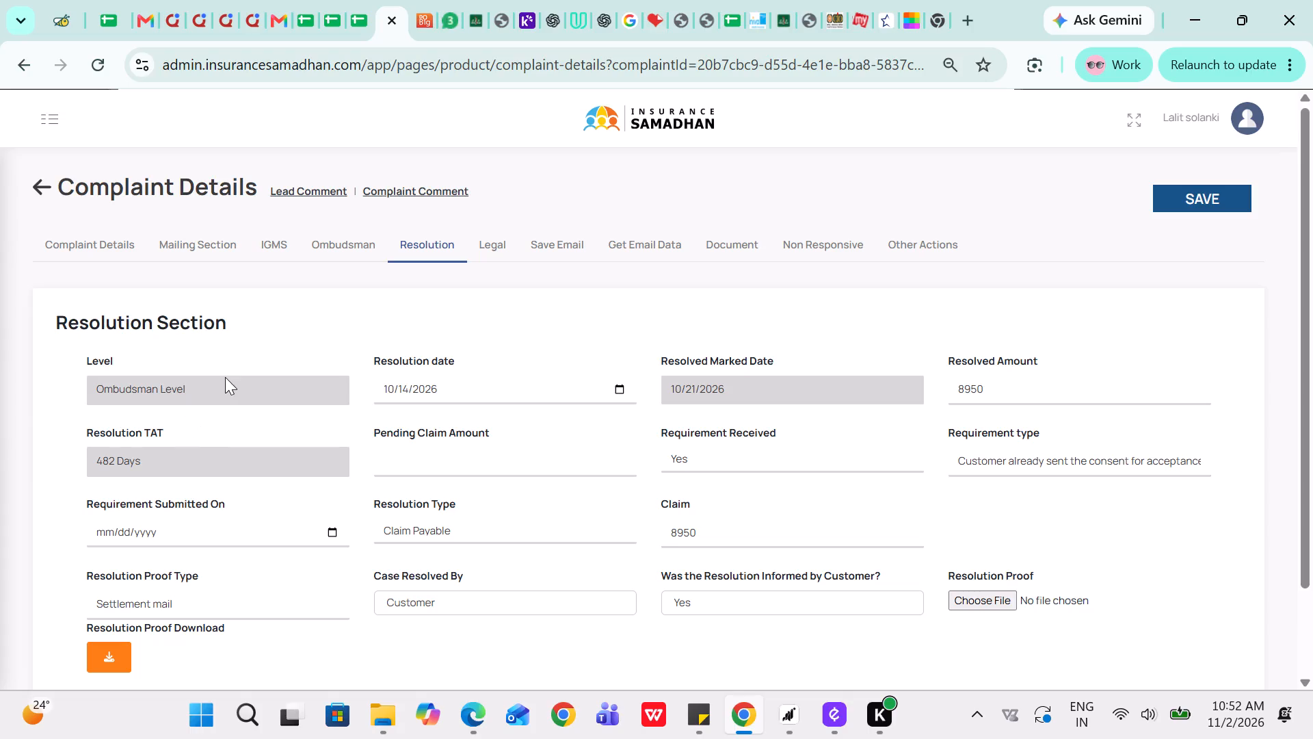
drag(225, 377, 24, 383)
drag(53, 326, 223, 299)
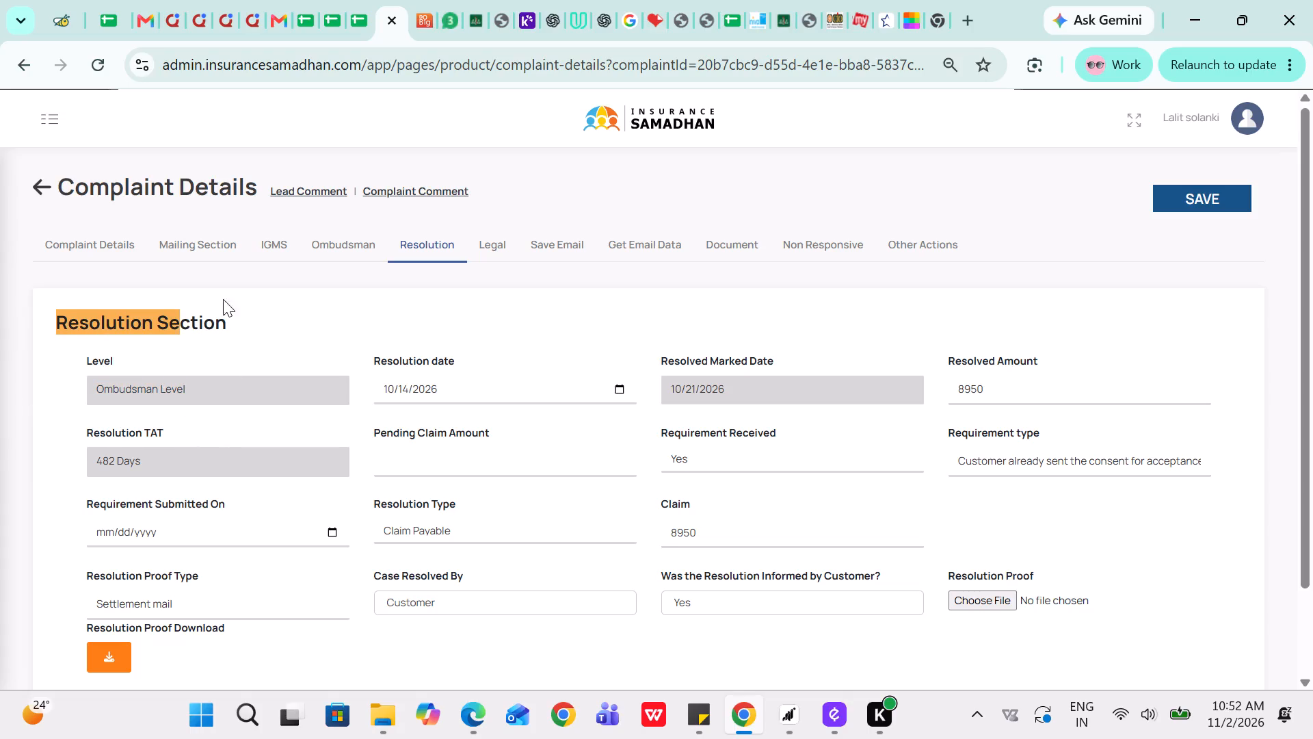
drag(223, 299, 345, 298)
click(420, 297)
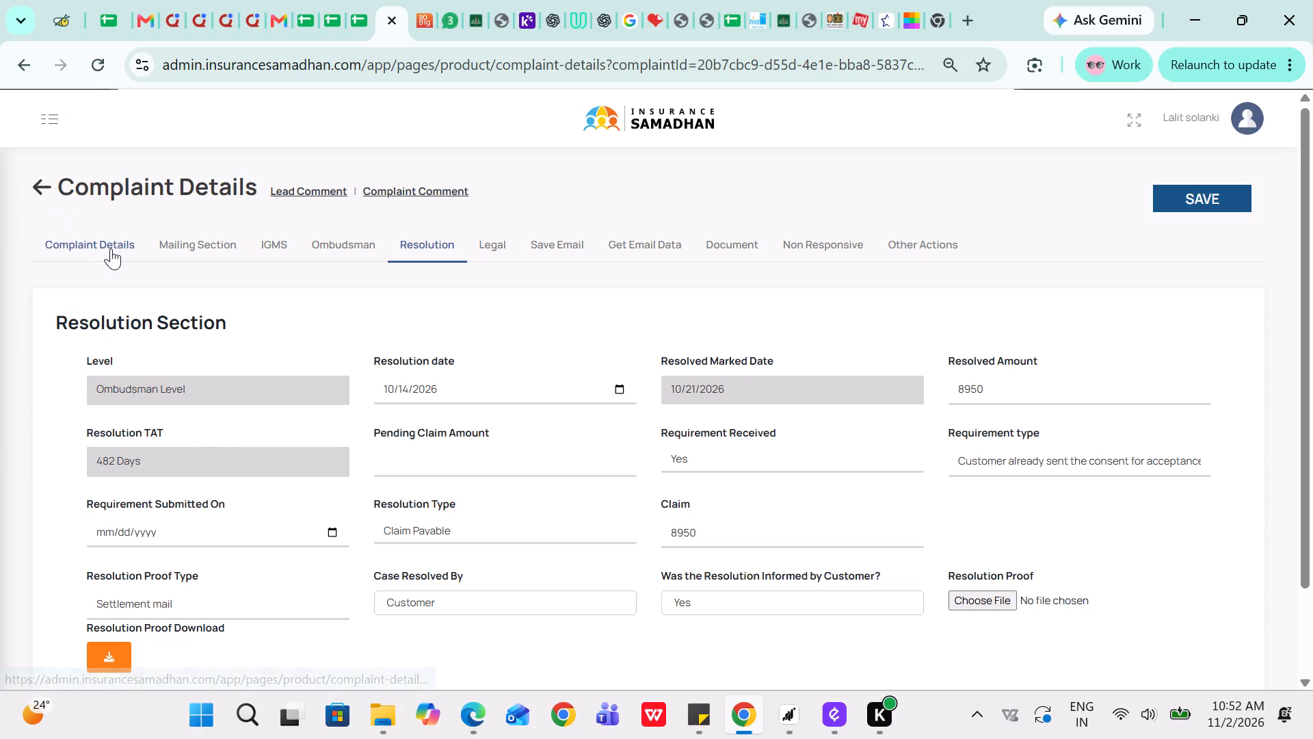
click(111, 248)
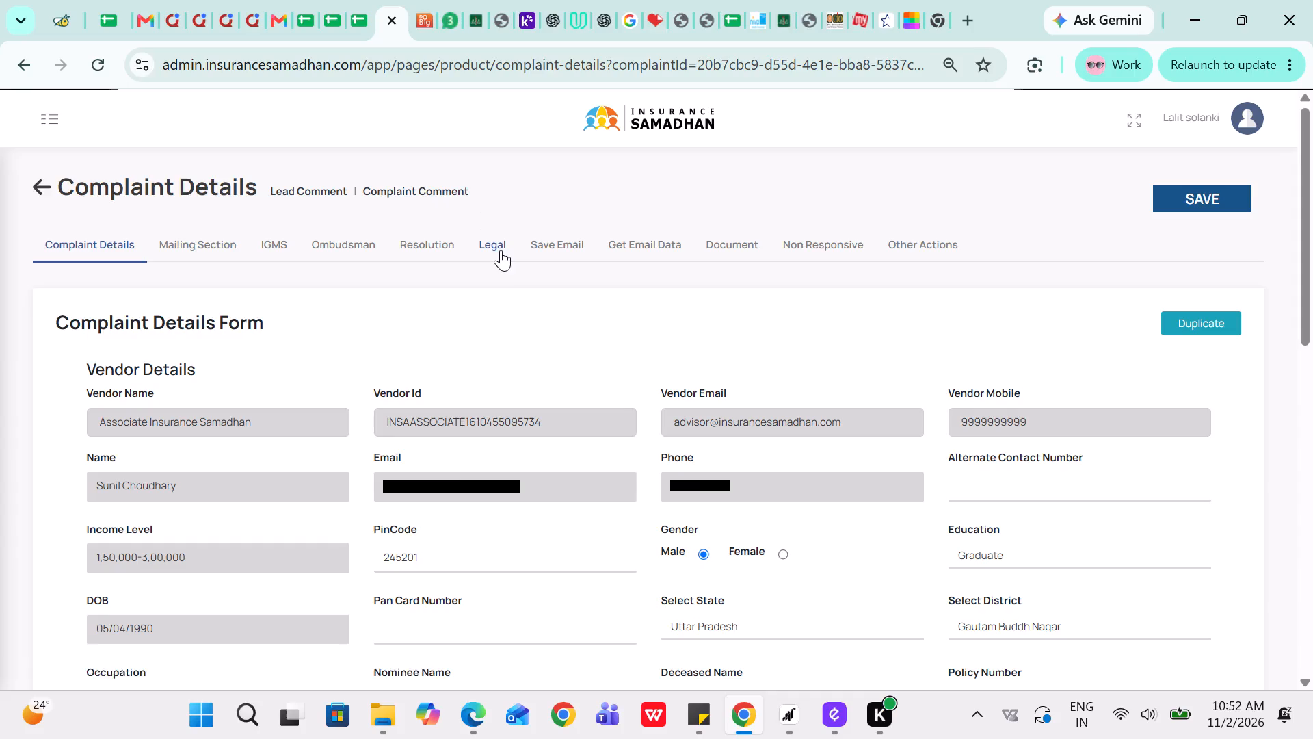
click(435, 252)
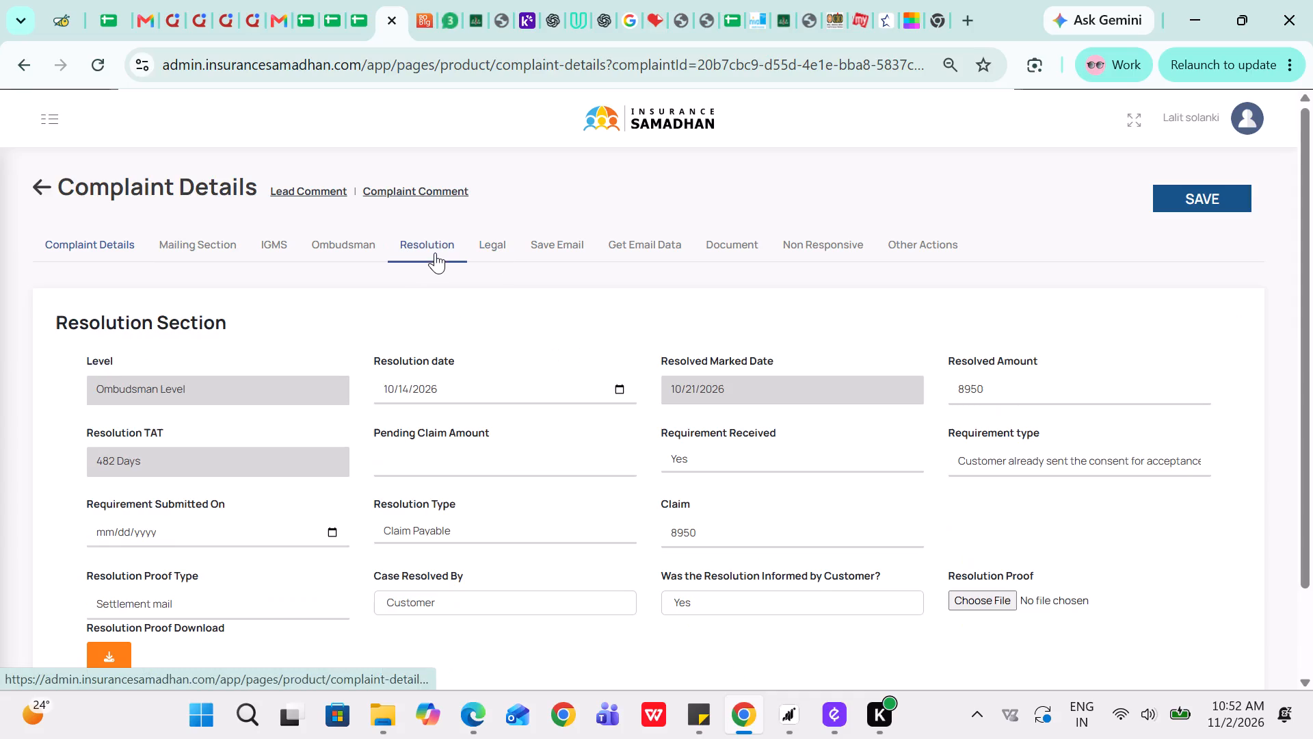
scroll(202, 508, down, 1)
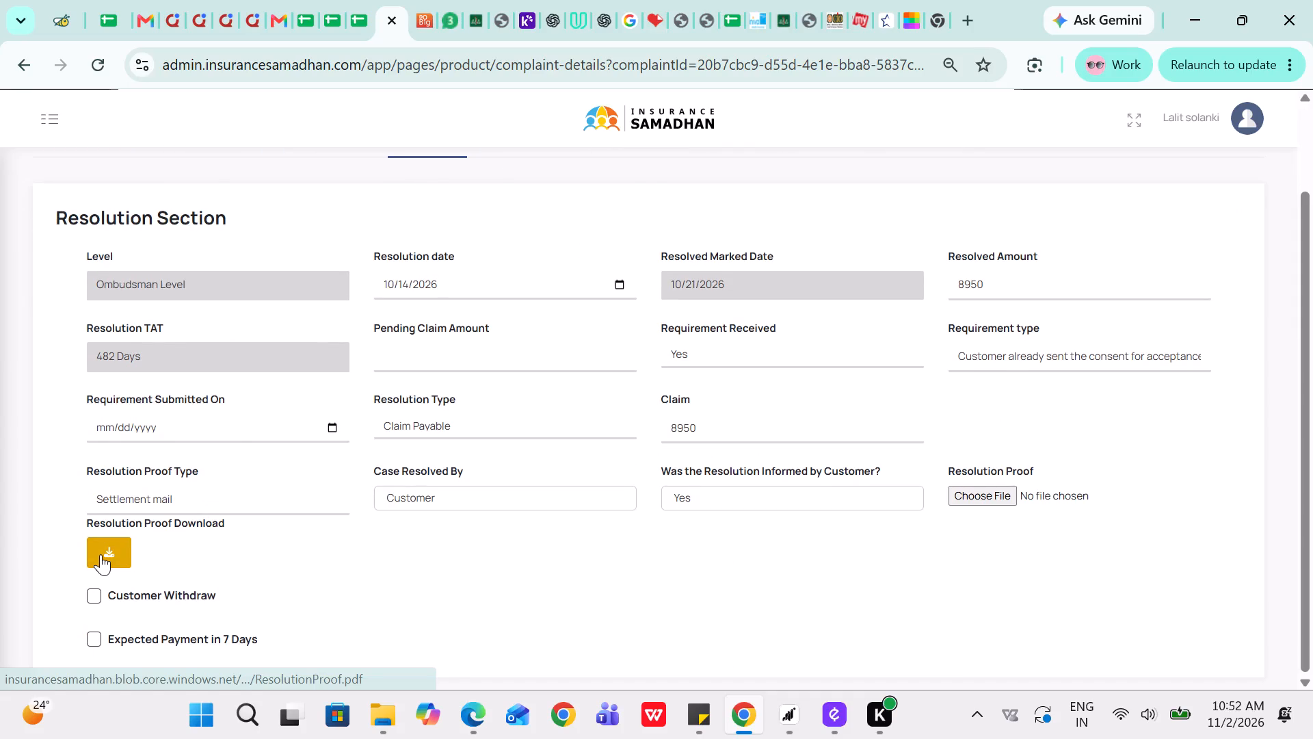
Open the complaint's resolution proof PDF and read the insurer's settlement offer and claim calculation on both pages.
click(101, 554)
scroll(419, 574, down, 1)
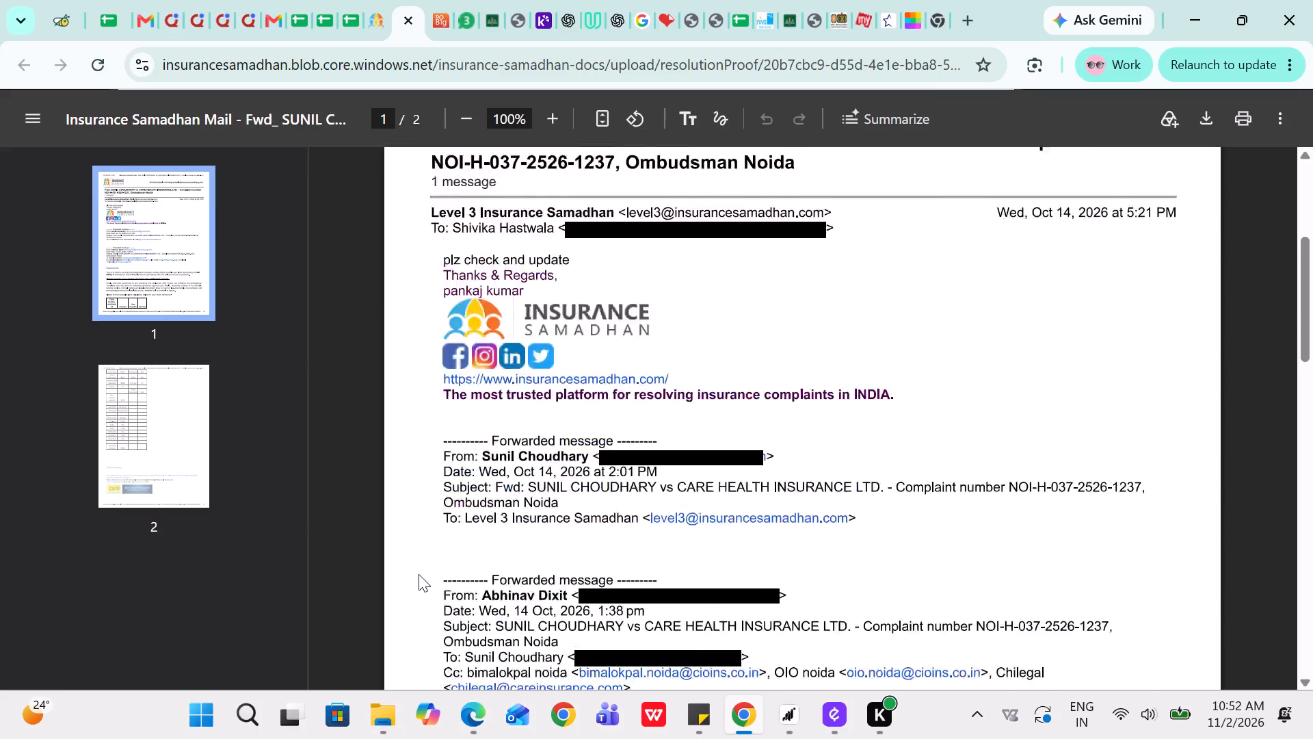
scroll(419, 574, down, 6)
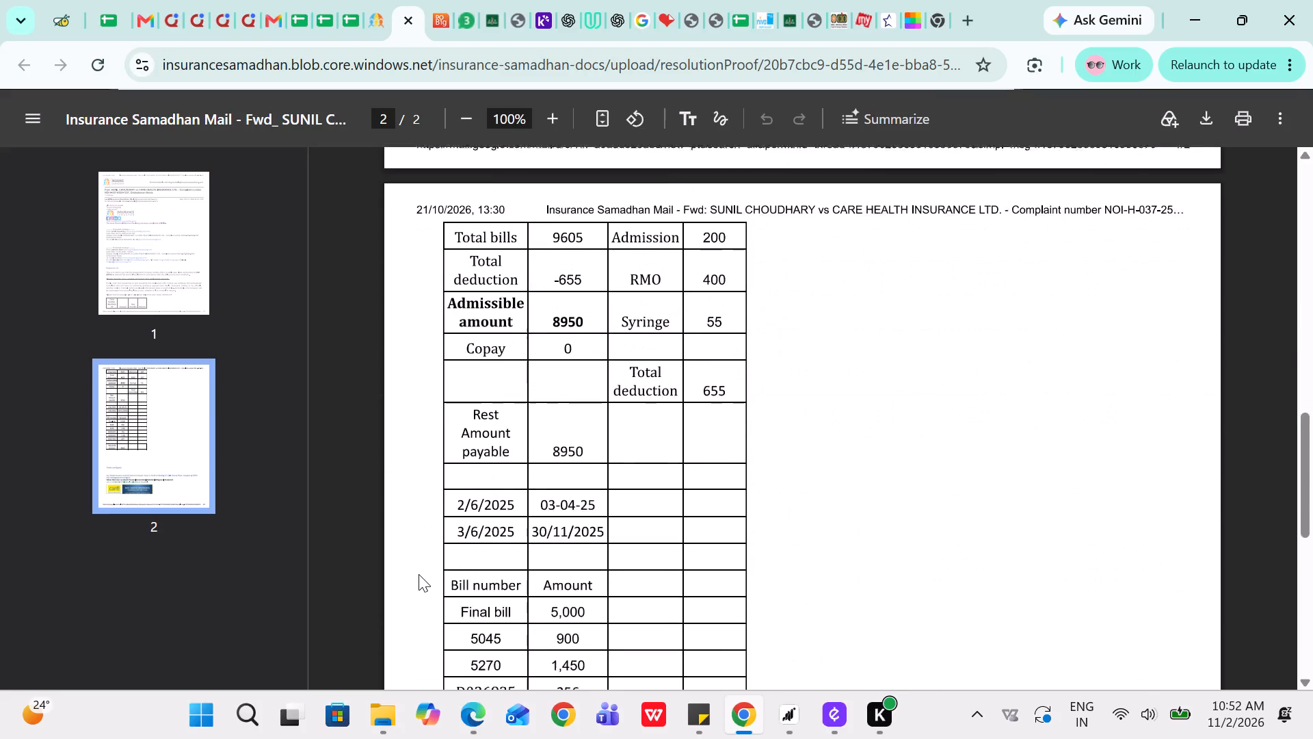
scroll(419, 574, down, 5)
scroll(419, 574, up, 2)
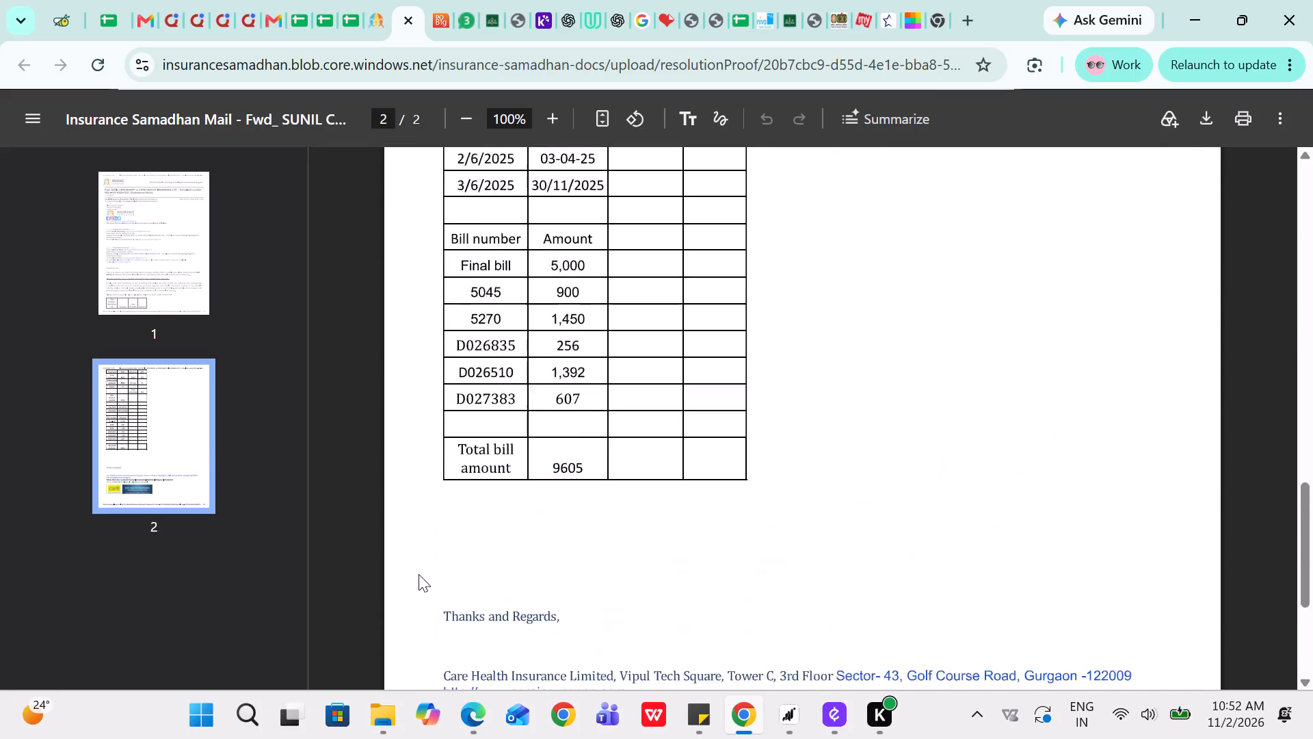
scroll(419, 574, up, 4)
scroll(419, 574, down, 3)
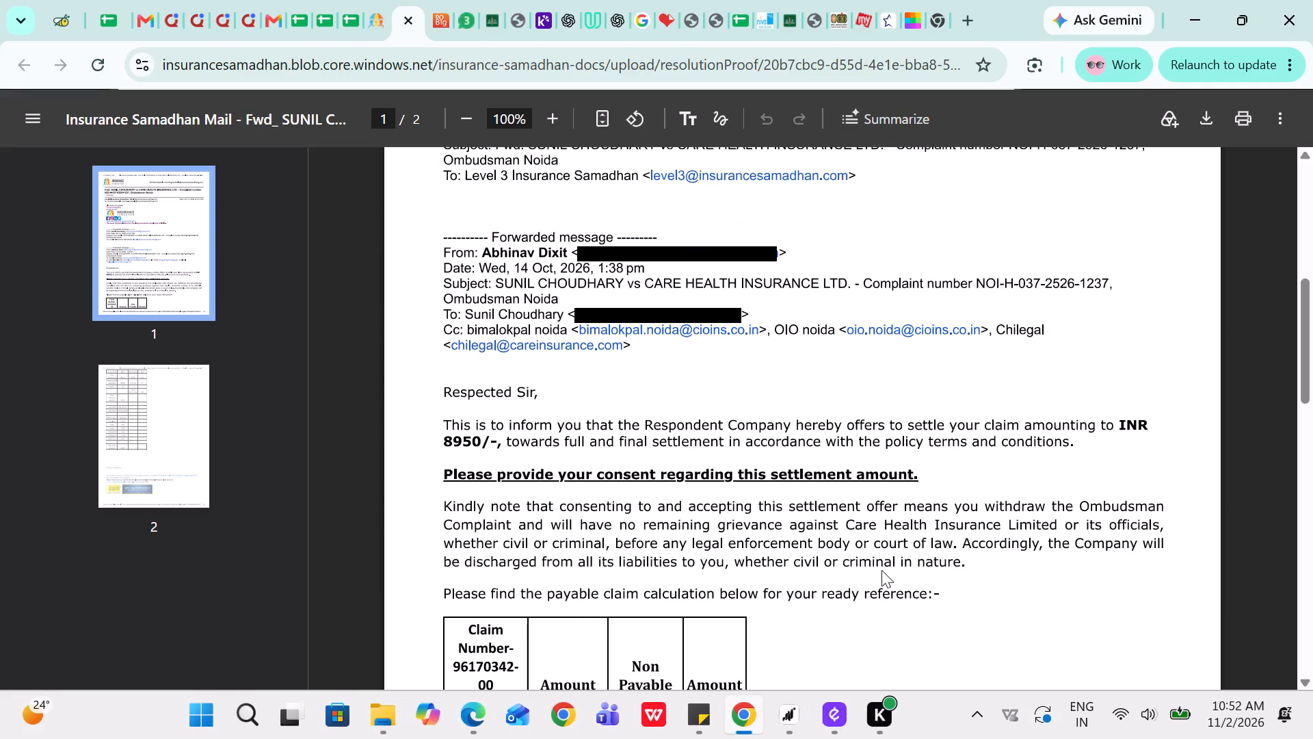
scroll(881, 570, down, 2)
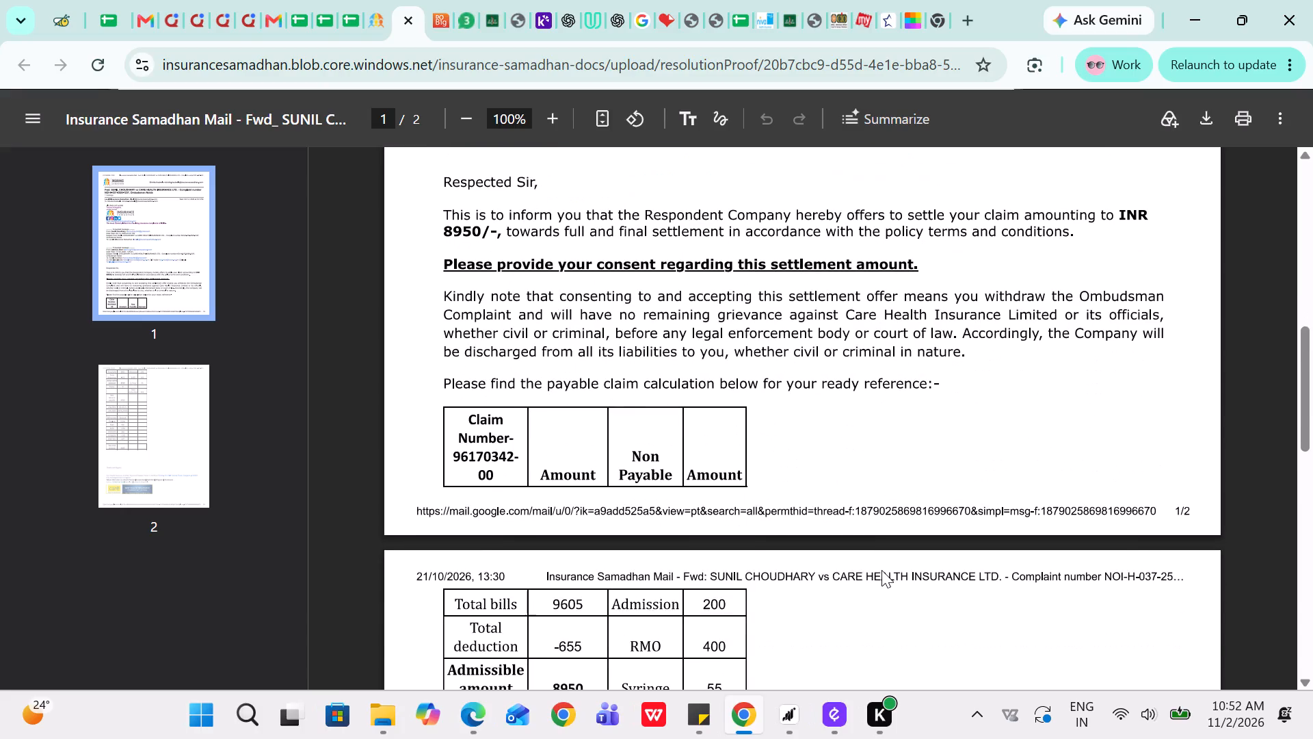
scroll(881, 570, up, 3)
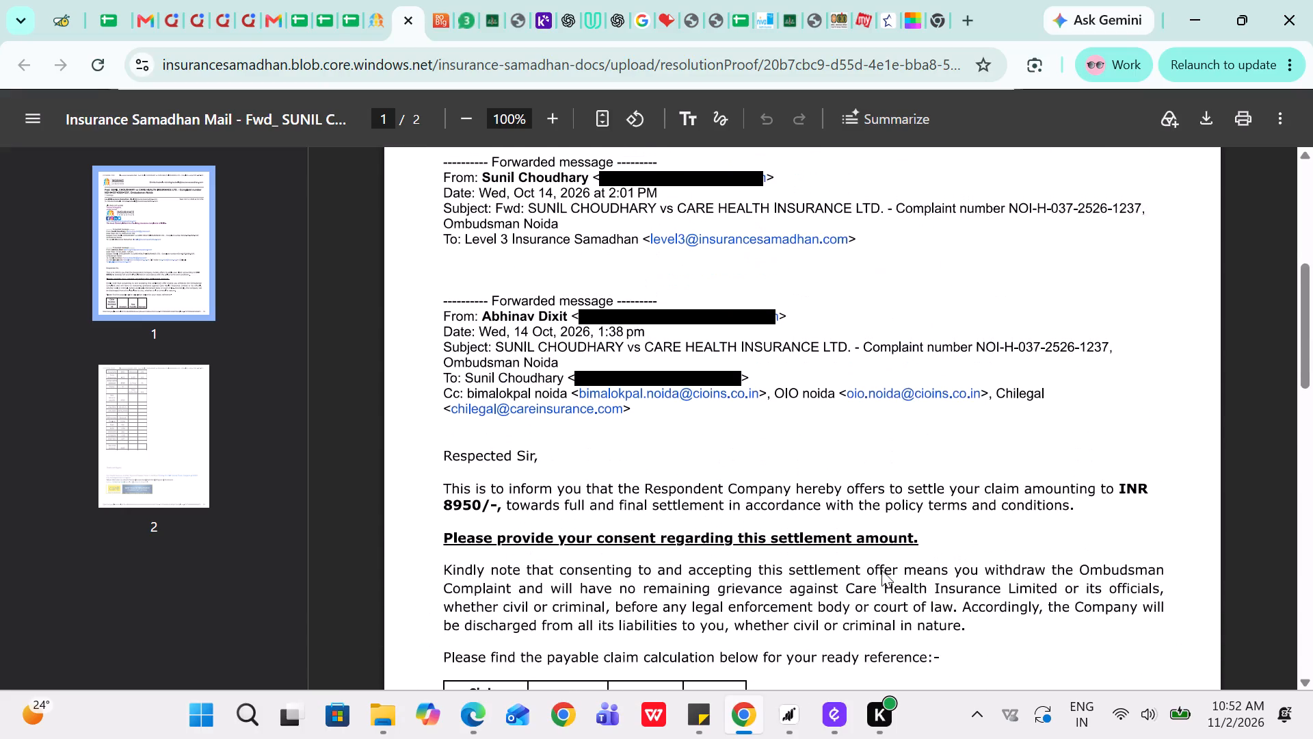
scroll(881, 570, up, 2)
scroll(881, 570, down, 3)
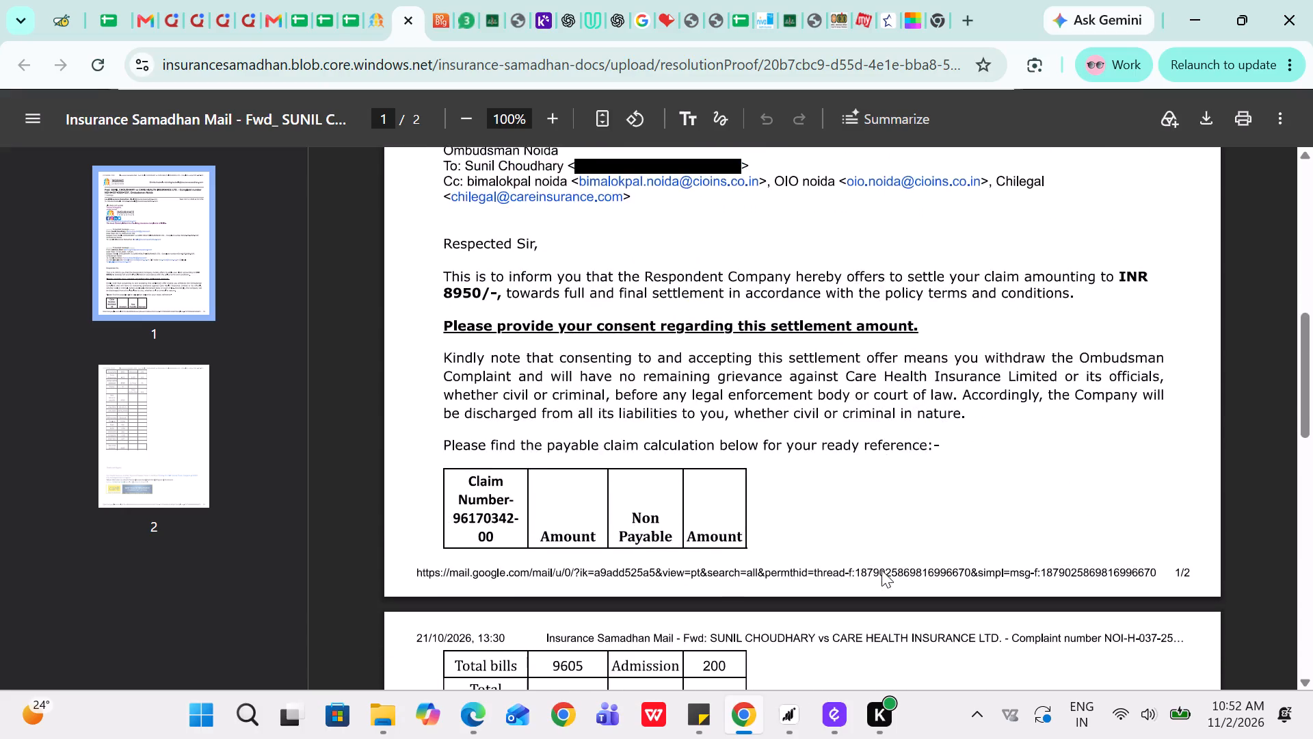
scroll(881, 570, down, 1)
scroll(881, 570, up, 4)
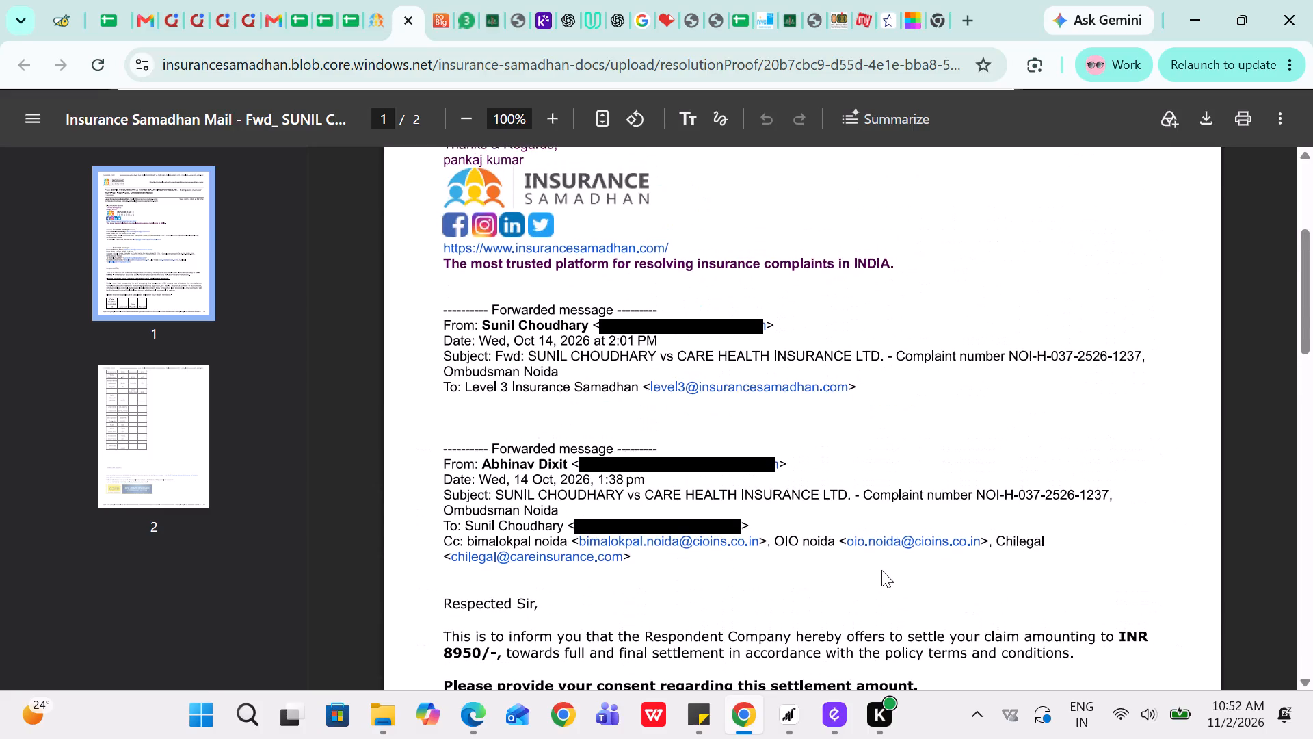
scroll(881, 570, down, 9)
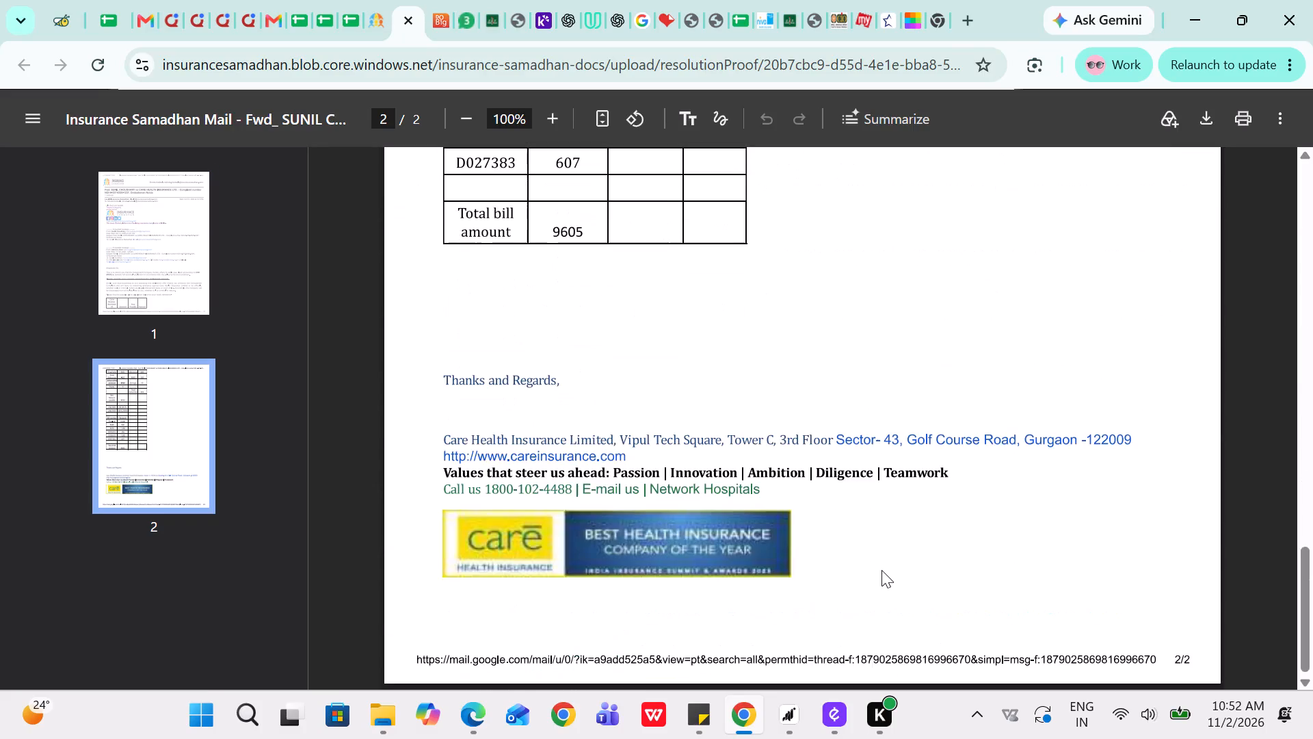
scroll(881, 570, down, 1)
scroll(881, 570, up, 4)
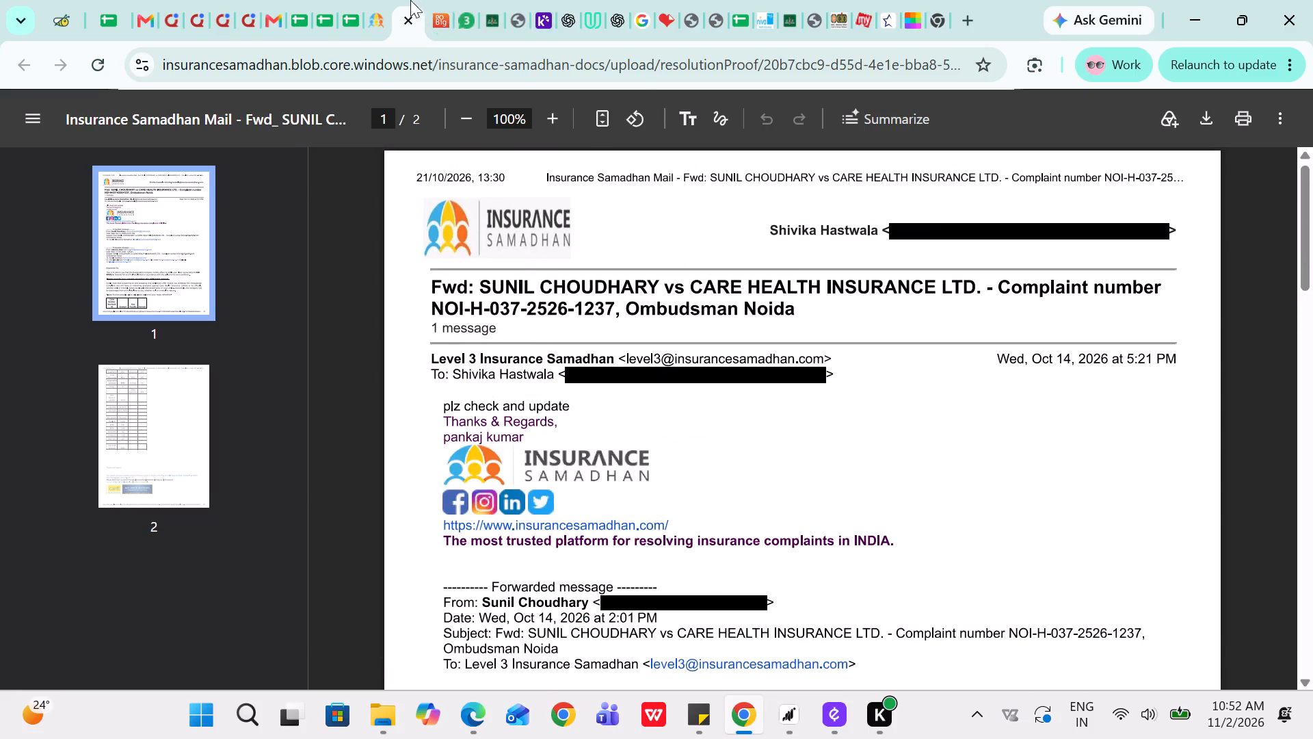
Return to the complaint's details, open its Other Actions section, and read through the complaint comments before closing the log.
click(380, 0)
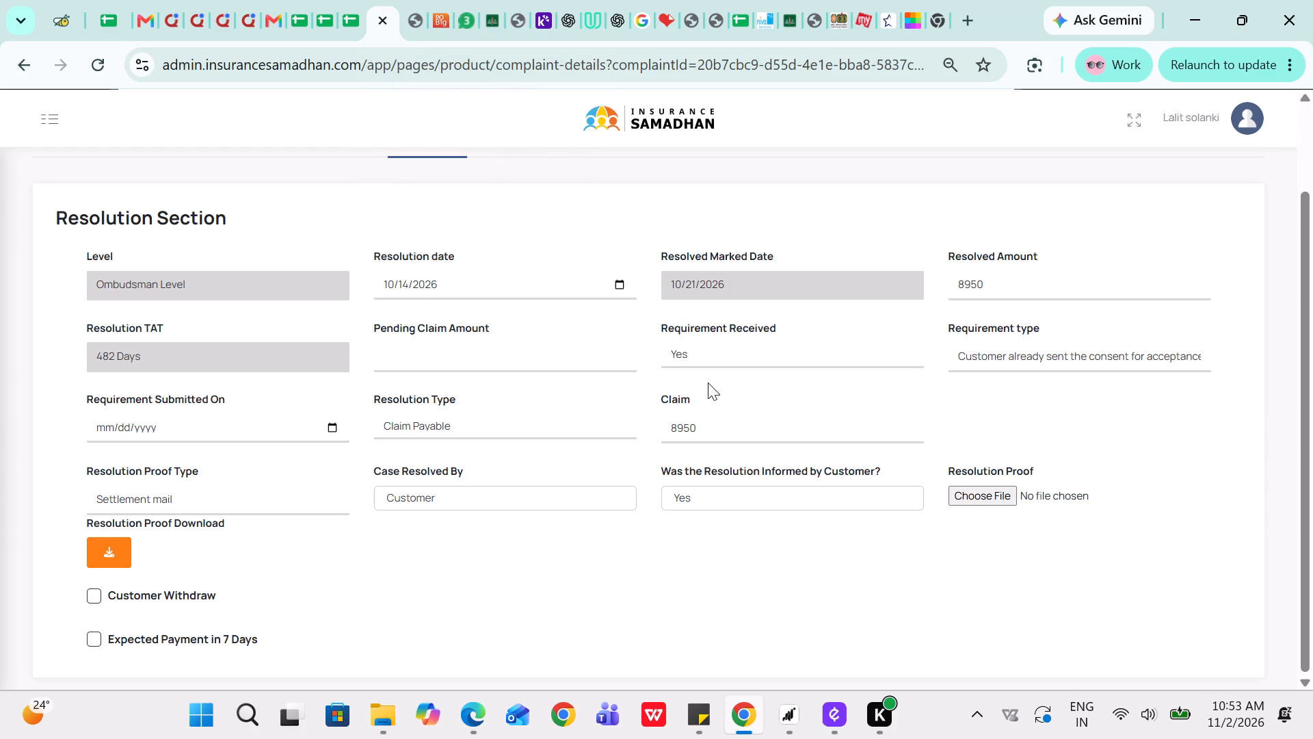
scroll(816, 375, up, 4)
click(933, 243)
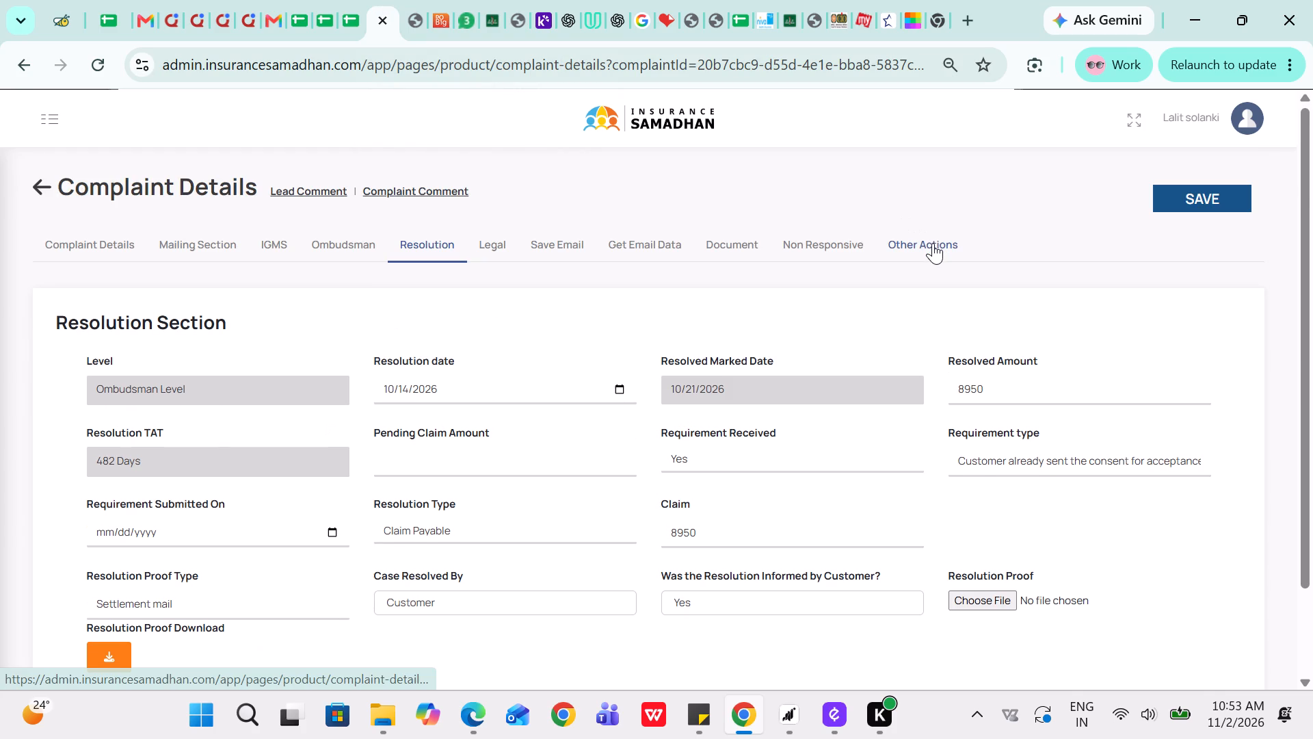
click(438, 189)
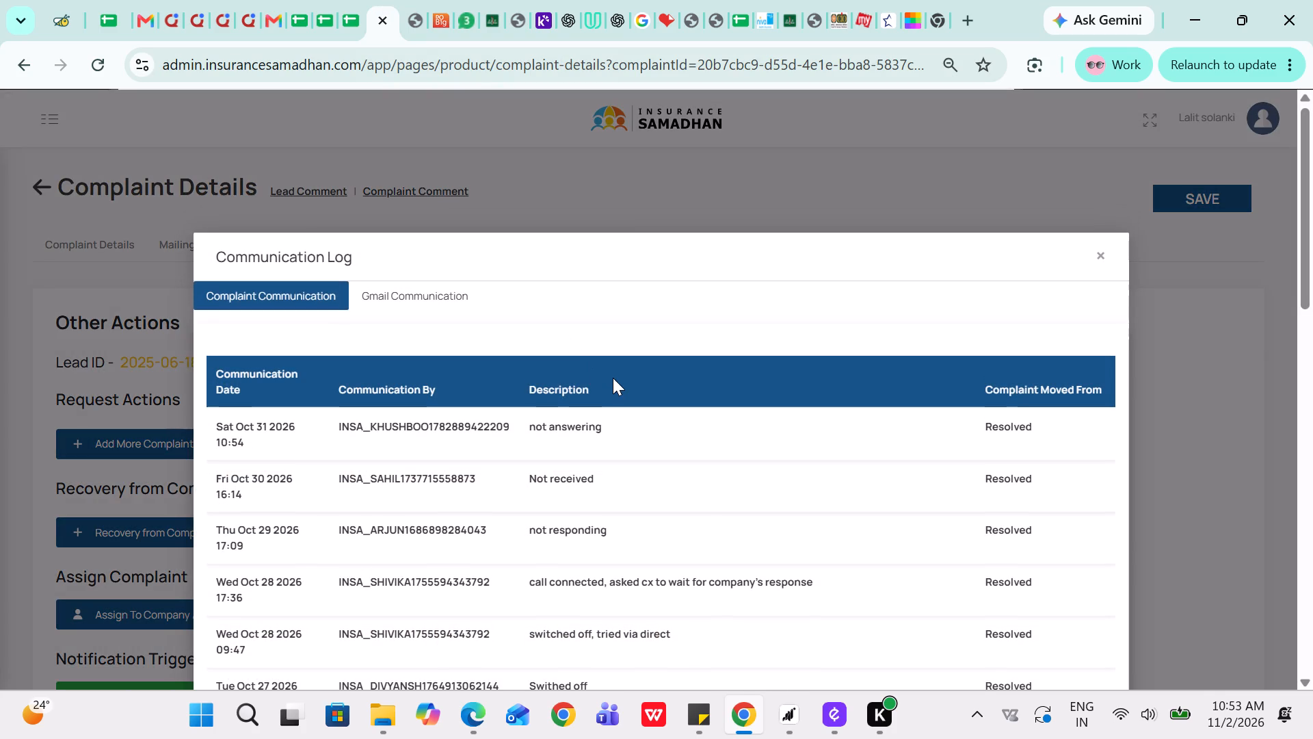
scroll(782, 640, down, 3)
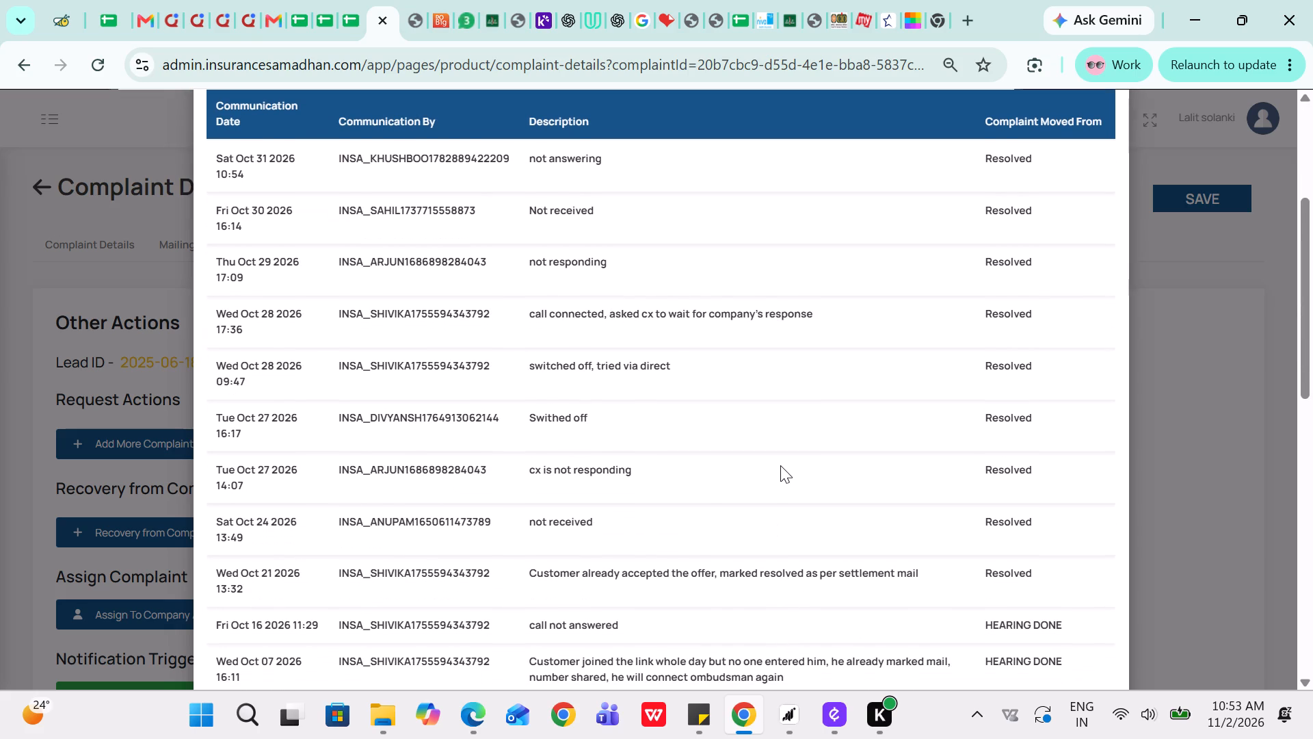
scroll(780, 465, up, 3)
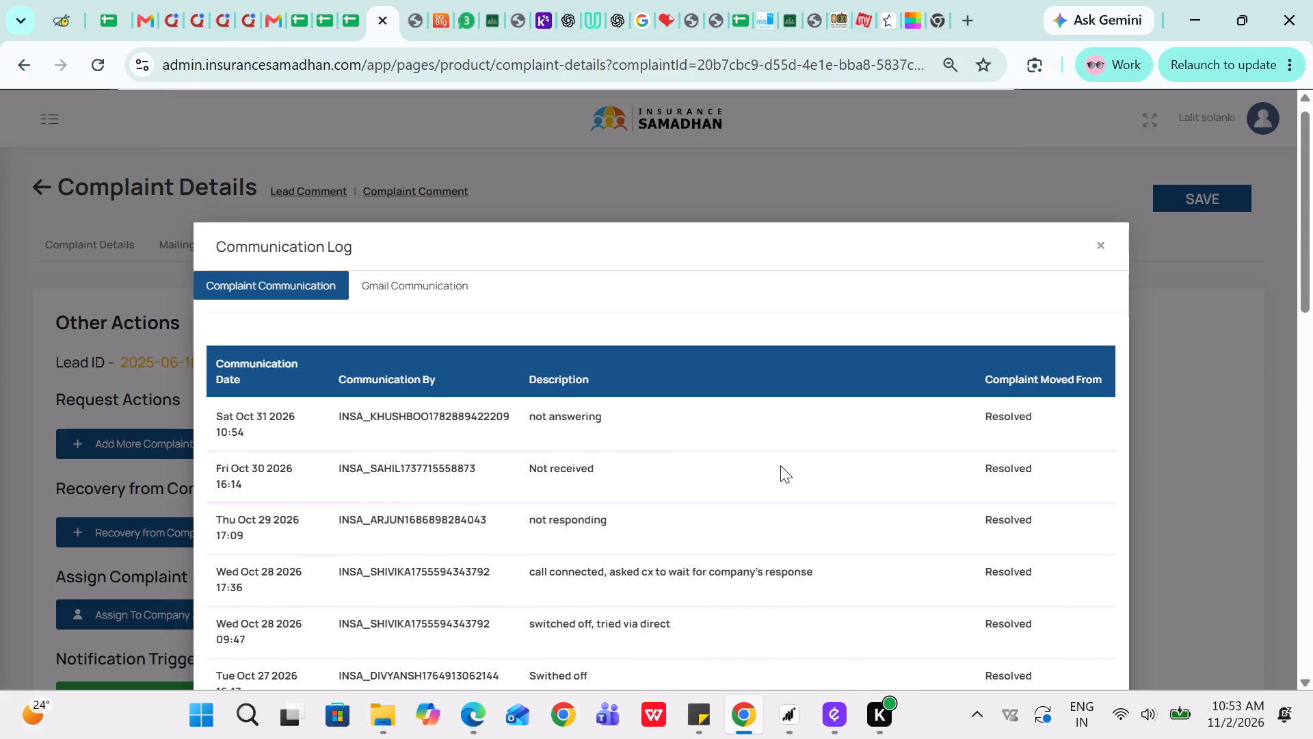
click(581, 190)
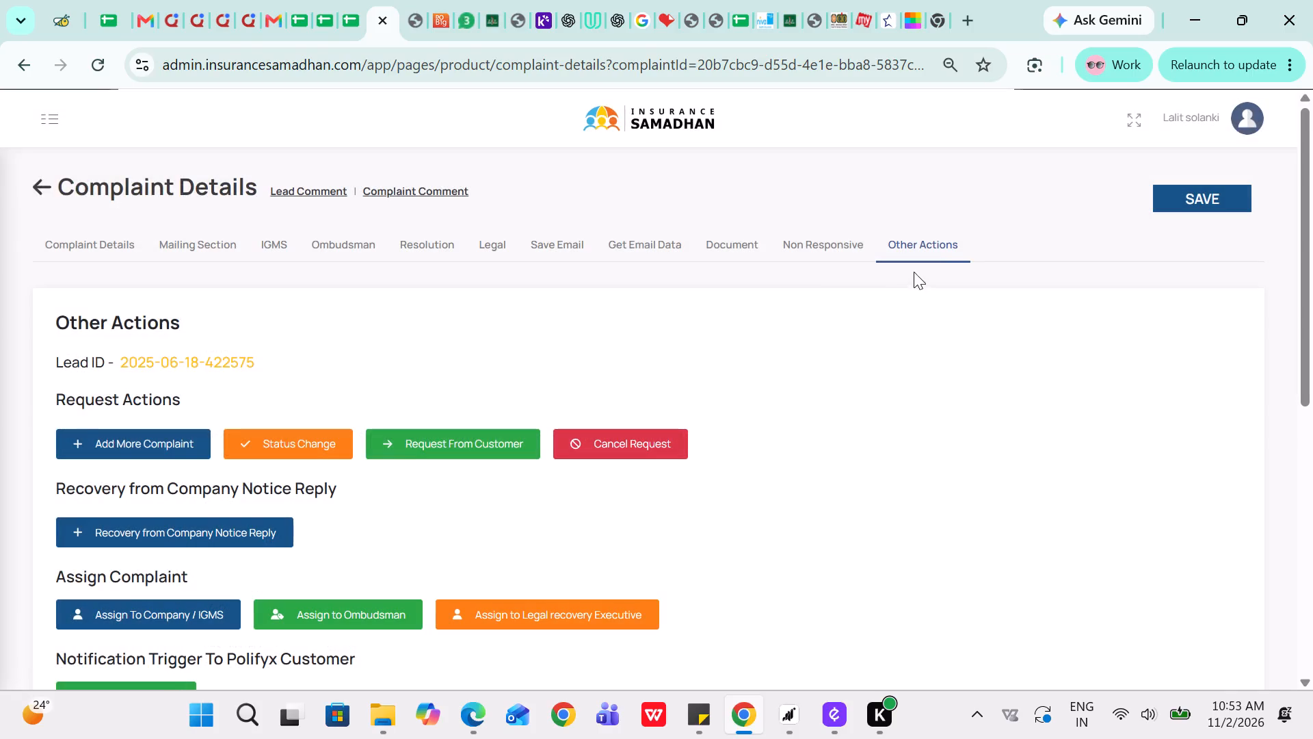
Generate a Single reminder of the Payment Reminder Mail kind for the row 44 complaint, check its wording, and send it to Care Health Insurance Ltd.
scroll(339, 399, down, 3)
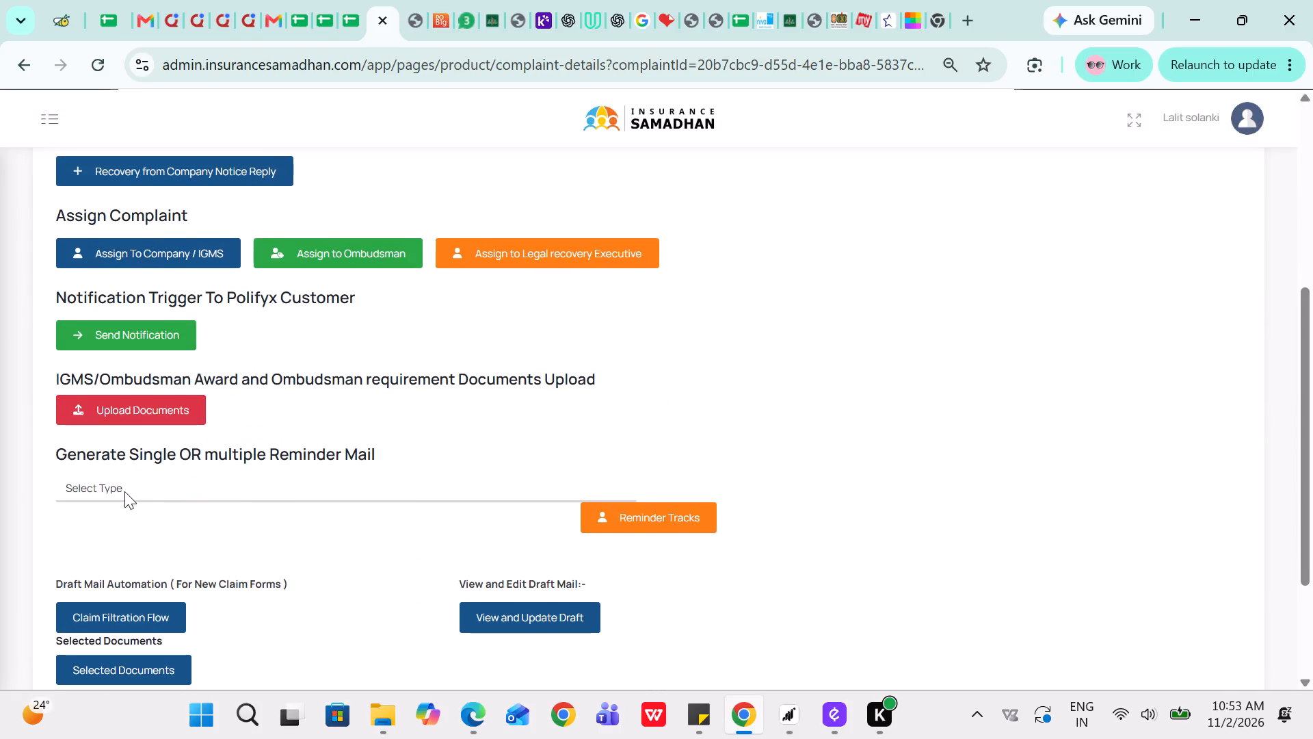
click(124, 492)
click(135, 535)
scroll(135, 535, down, 2)
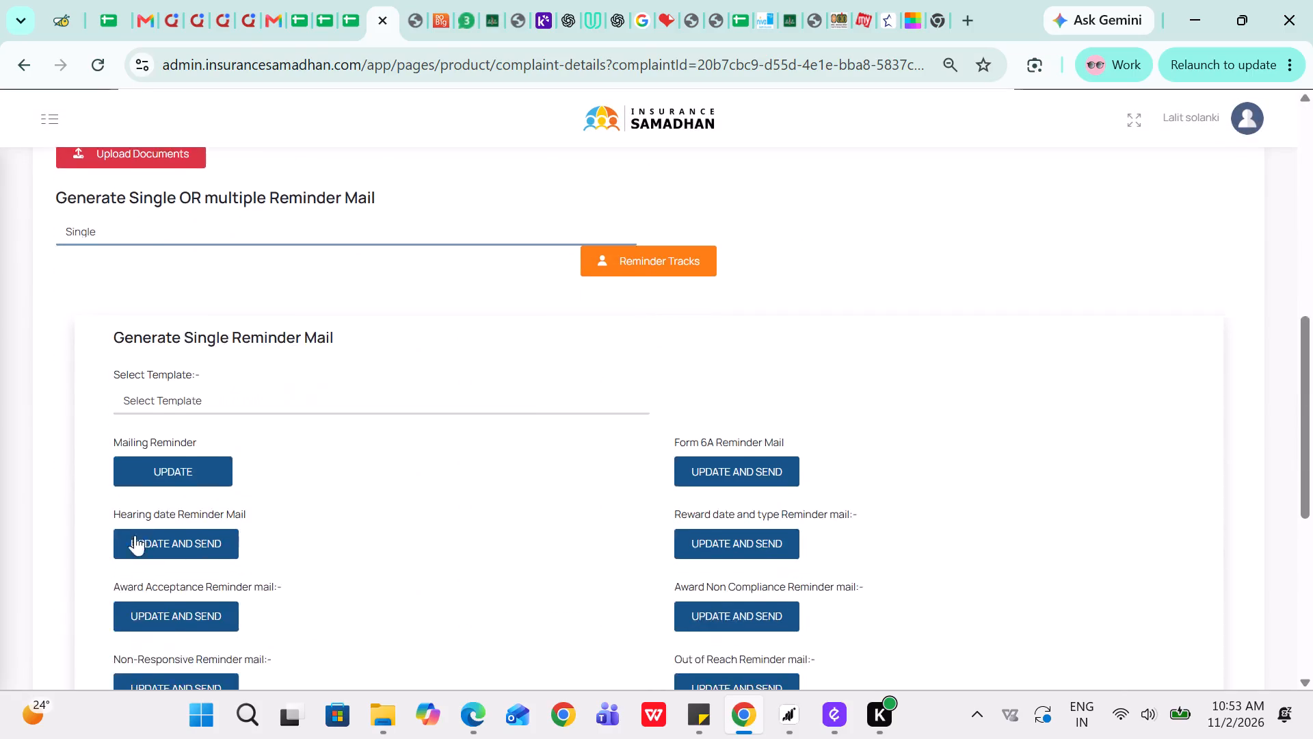
scroll(135, 535, down, 2)
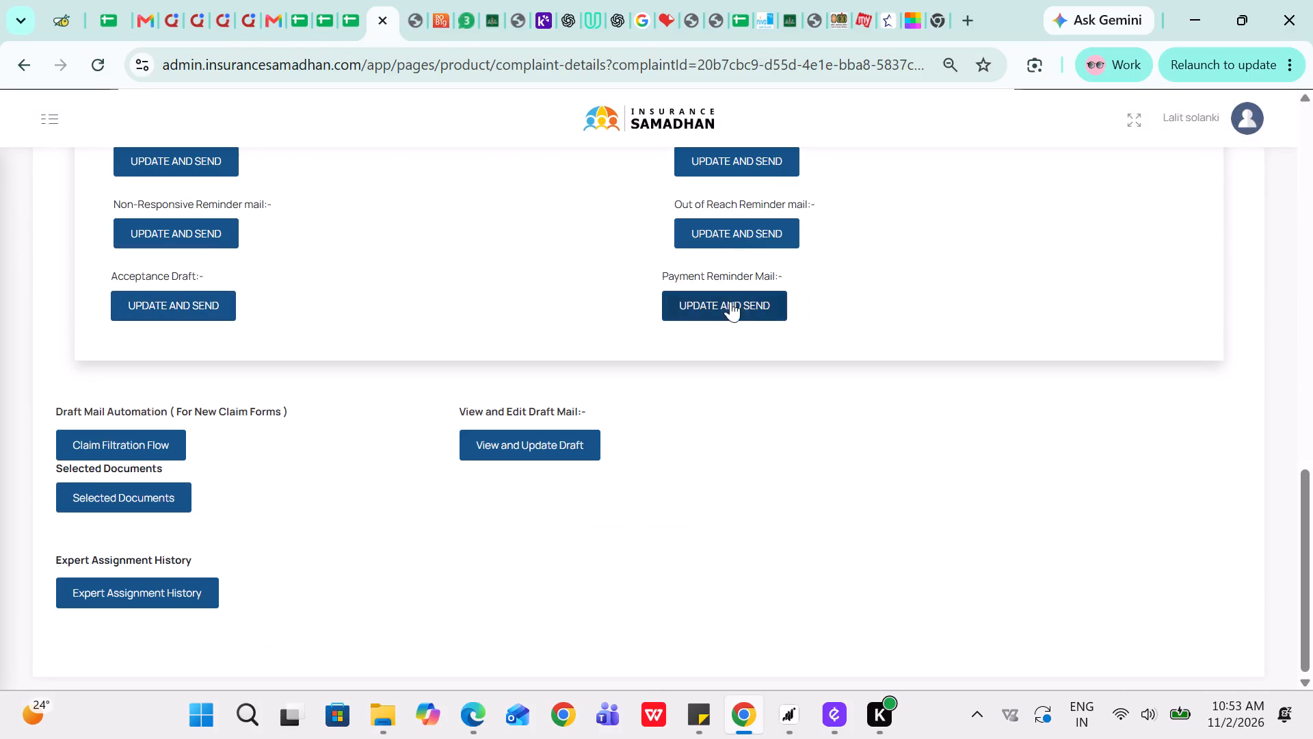
click(744, 300)
scroll(778, 560, down, 2)
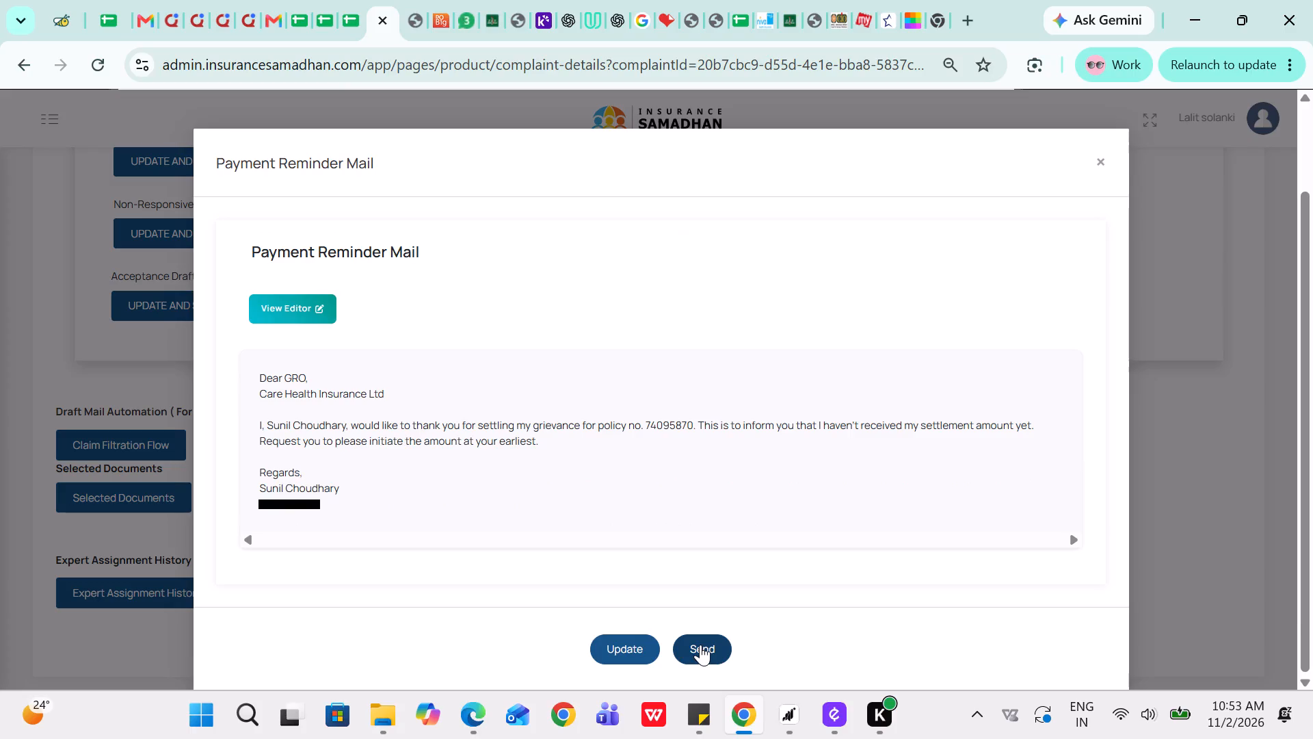
click(700, 645)
click(758, 193)
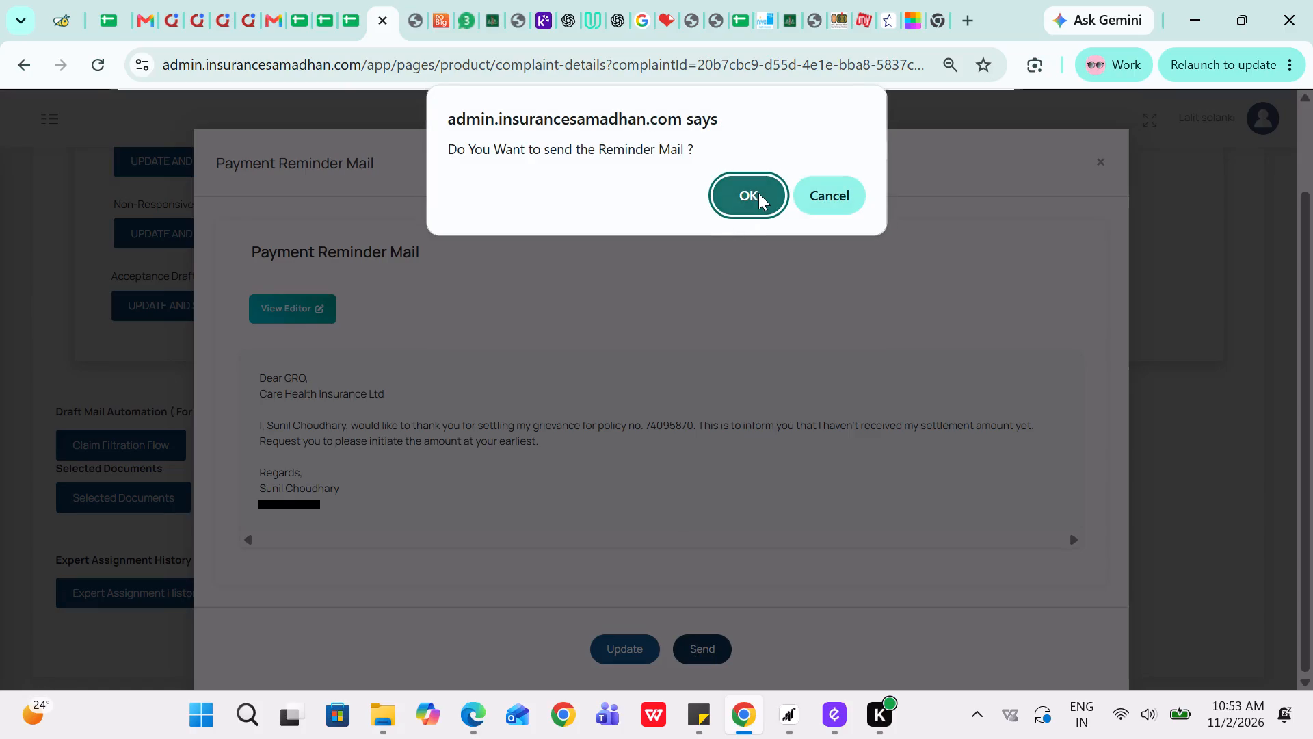
scroll(473, 242, up, 2)
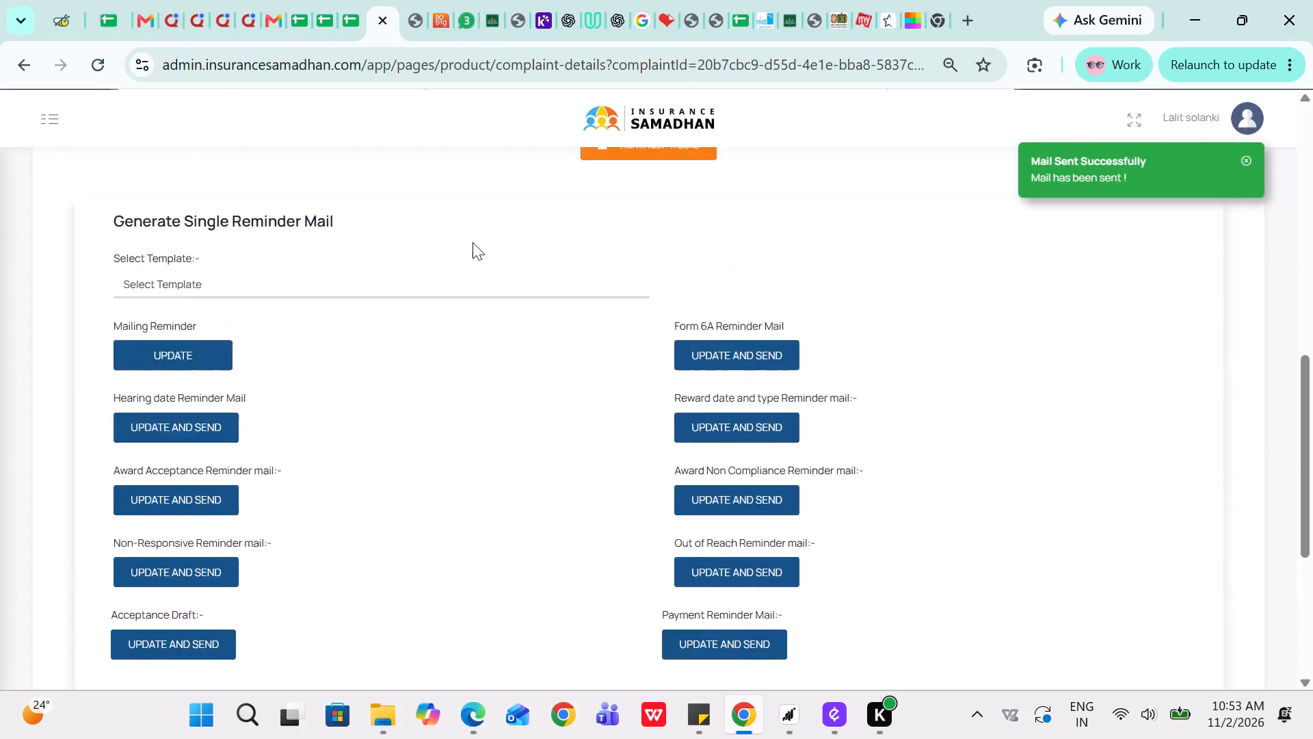
Add the complaint comment "Amount not received // Reminder shared." to the row 44 complaint's comment log and save it.
scroll(473, 242, up, 6)
click(91, 237)
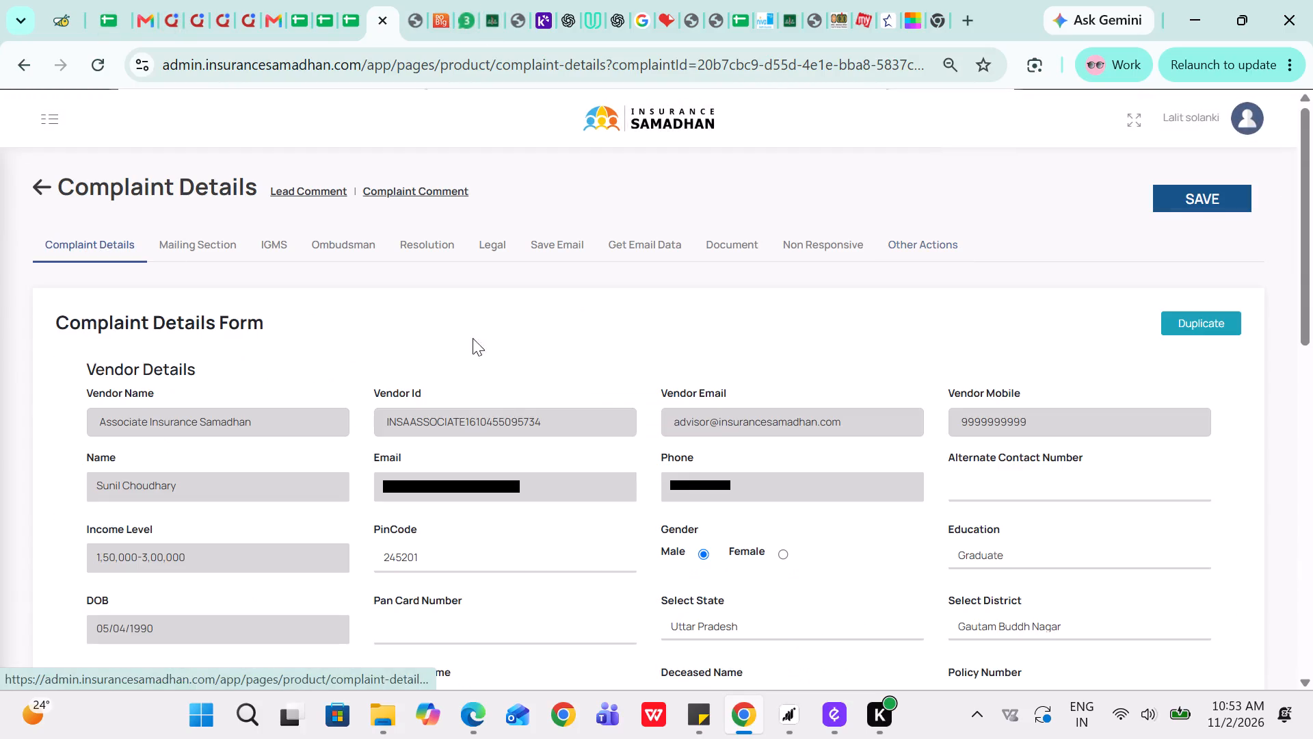
scroll(503, 404, down, 1)
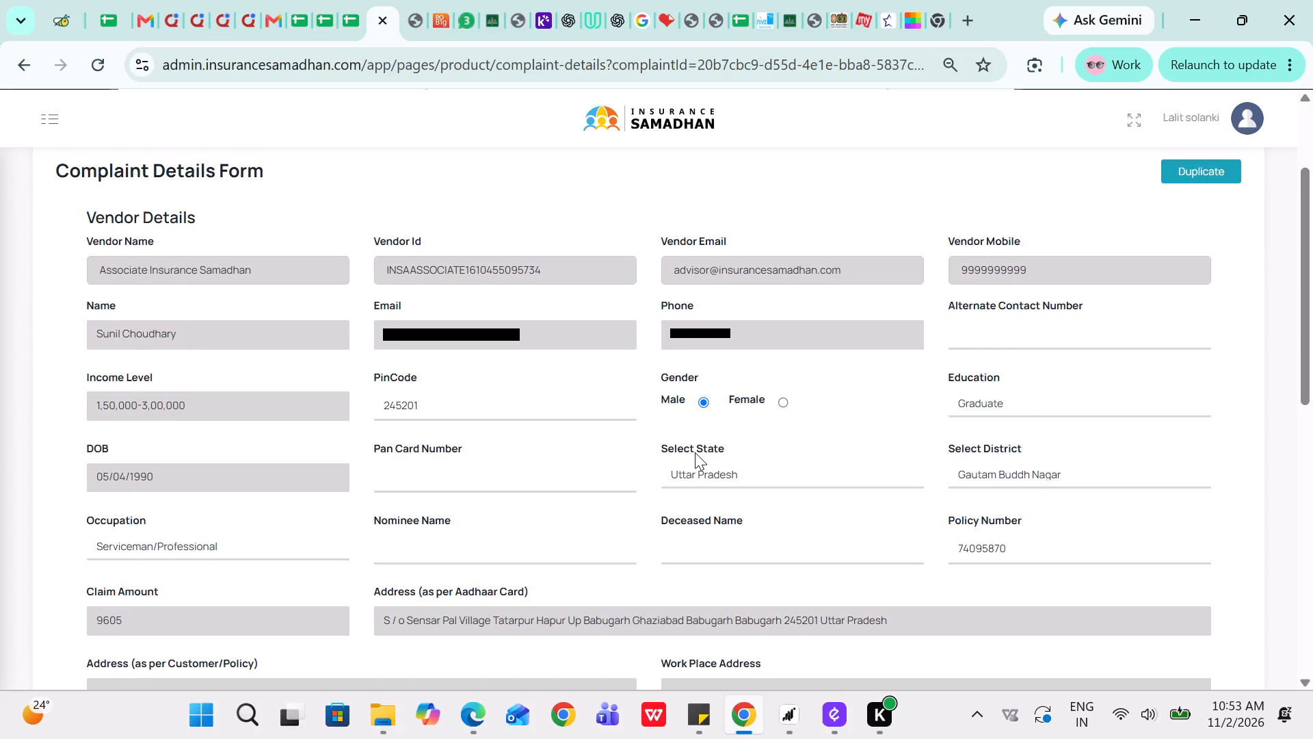
scroll(695, 452, up, 3)
click(447, 190)
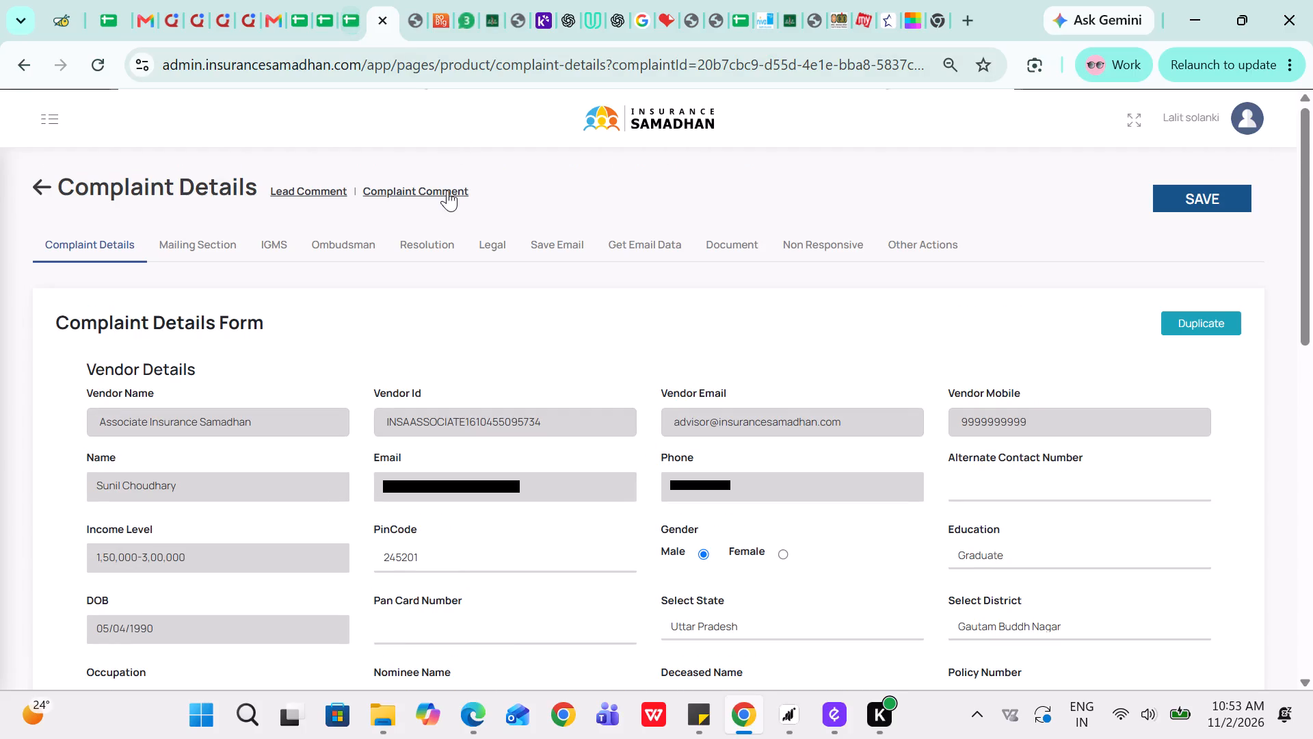
scroll(723, 509, down, 6)
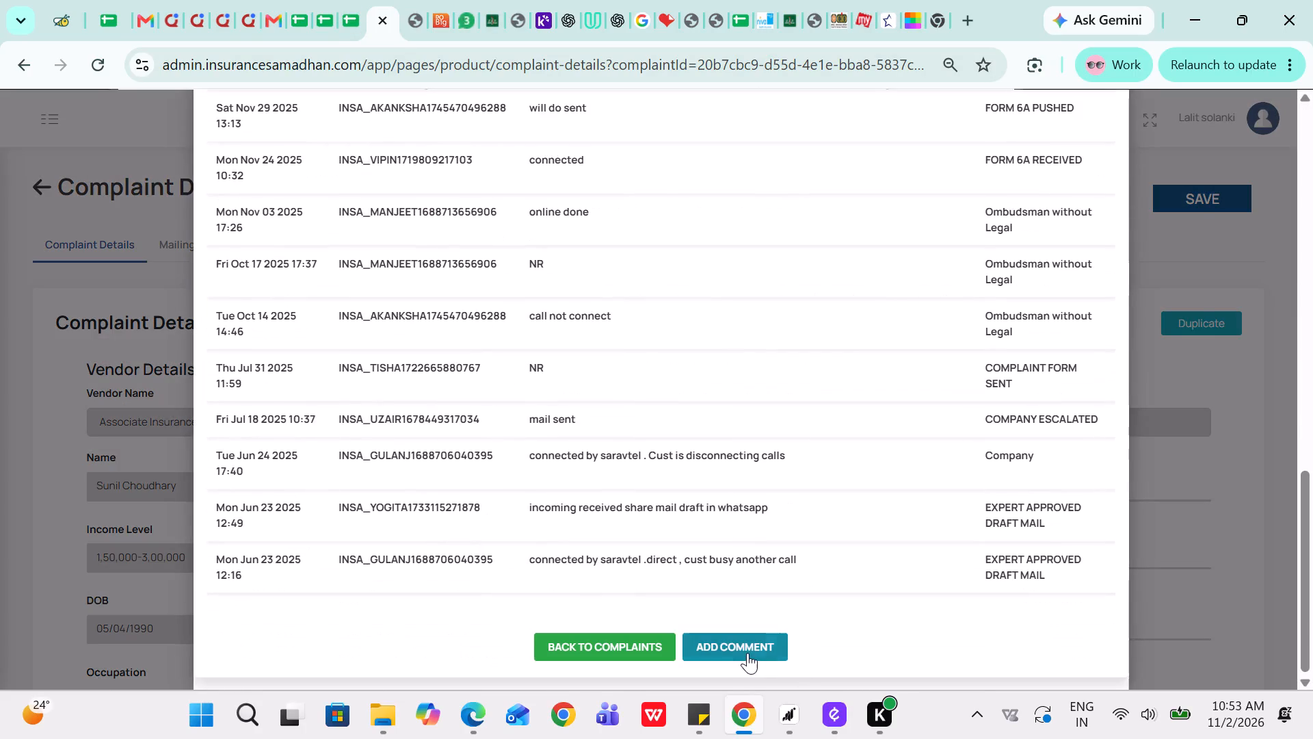
click(747, 653)
click(746, 488)
text(Amoin)
key(BackSpace)
key(u)
key(BackSpace)
key(BackSpace)
text(un)
key(space)
key(BackSpace)
text(t nto r)
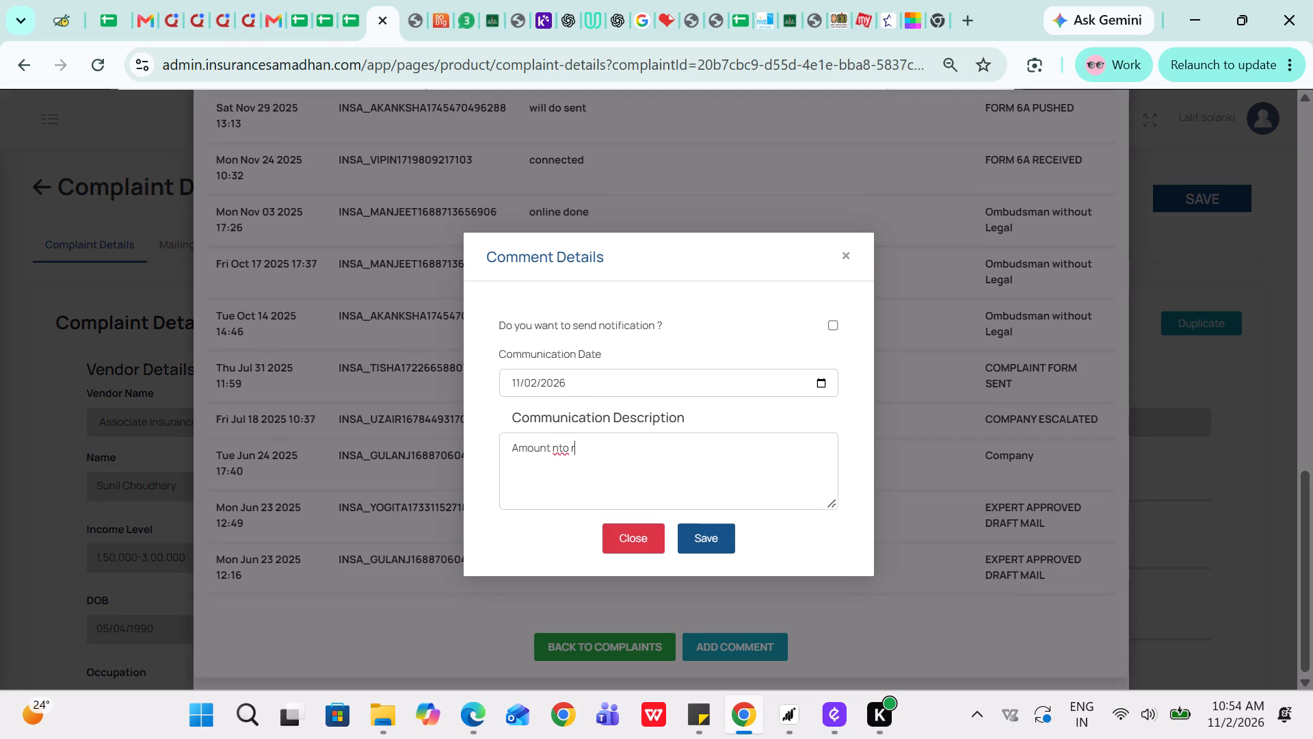
key(BackSpace)
key(BackSpace)
key(BackSpace)
key(BackSpace)
text(ot received // NR)
key(BackSpace)
key(BackSpace)
key(BackSpace)
key(space)
text(Reminder shared.)
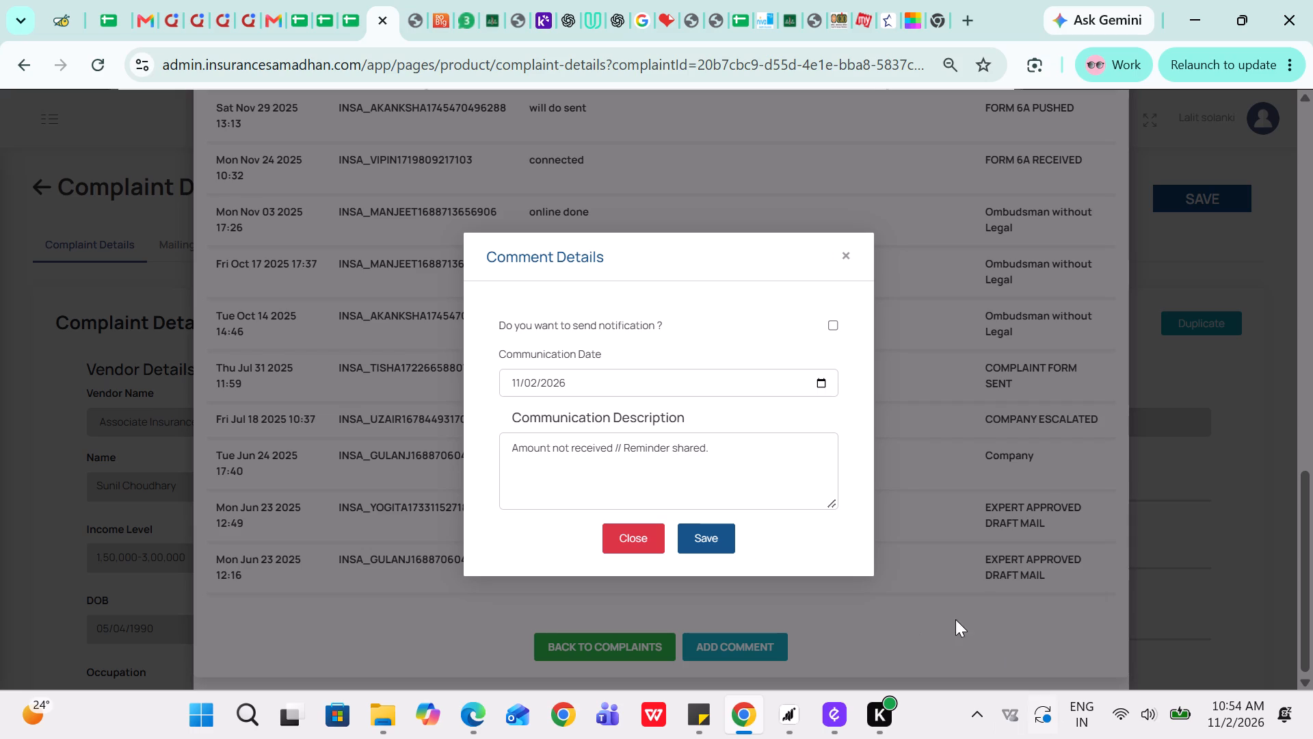
click(693, 539)
In the RESOLVED SHEET NOVEMBER 2026 spreadsheet, set the row 44 comment to Not Recieved.
click(317, 0)
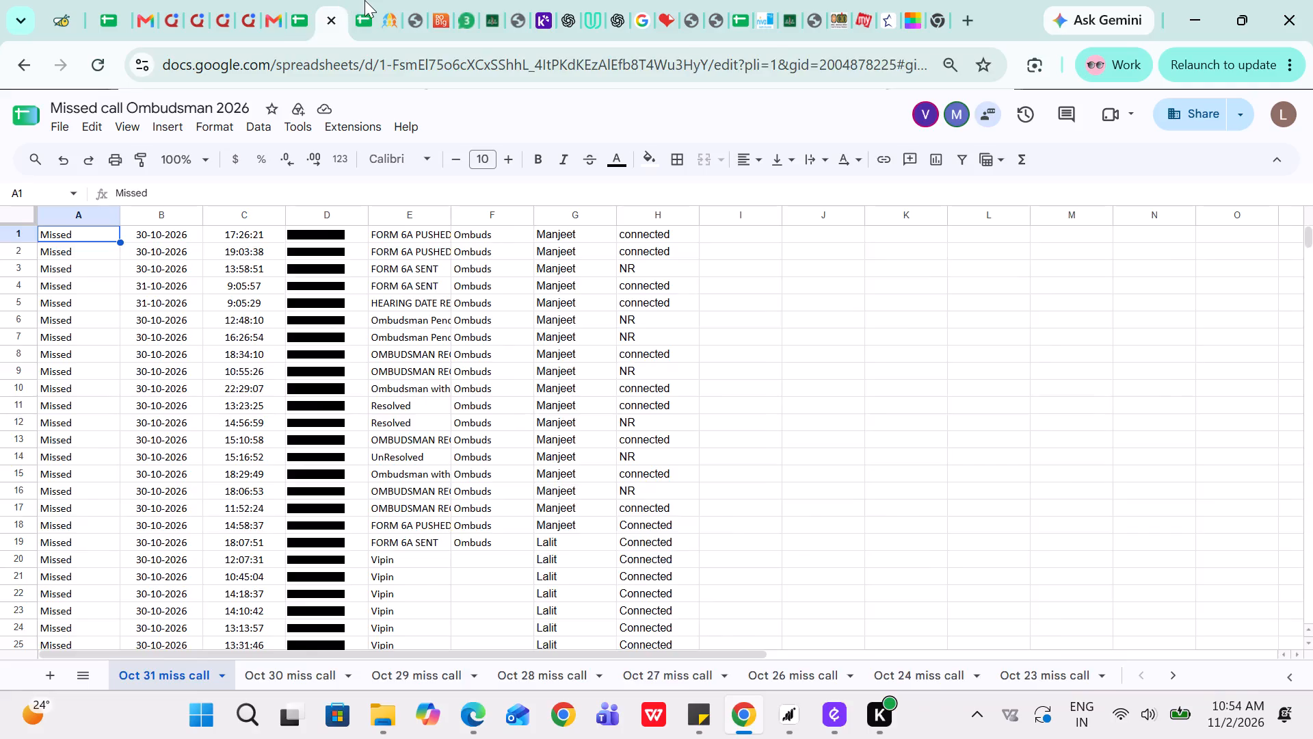
click(366, 0)
click(249, 358)
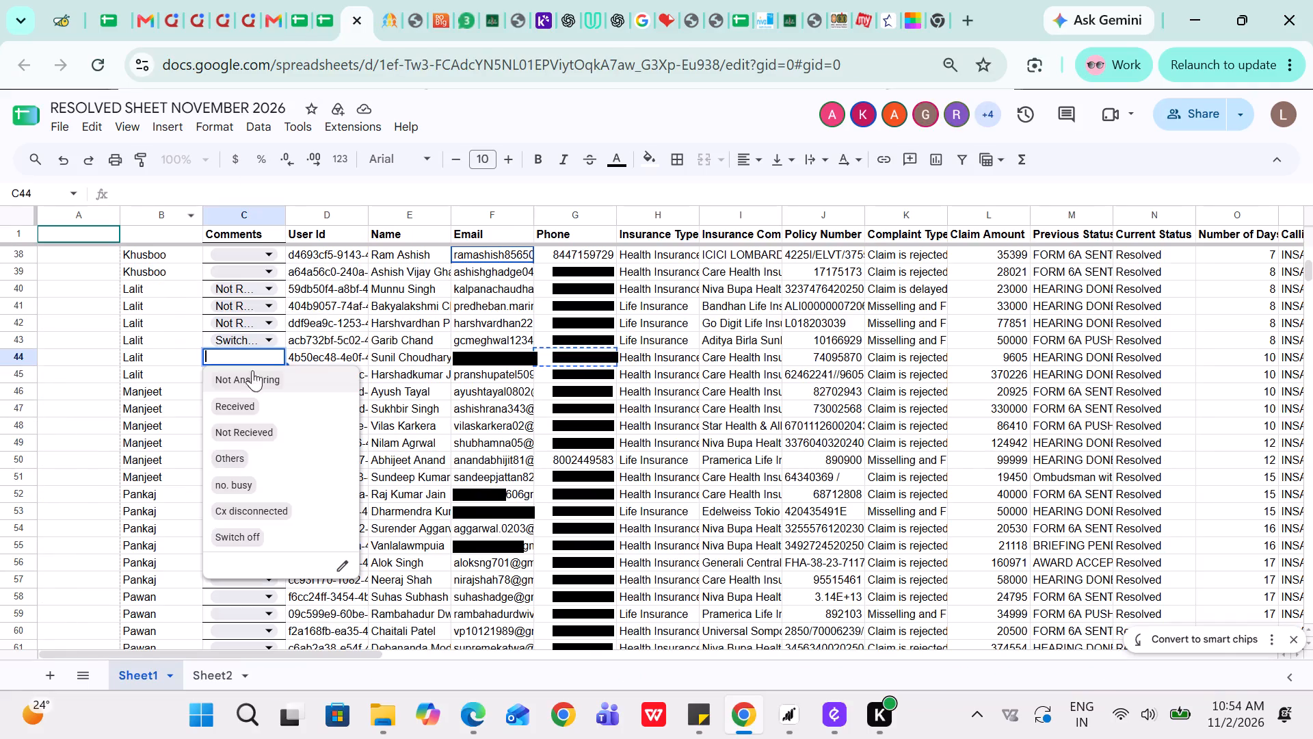
click(258, 436)
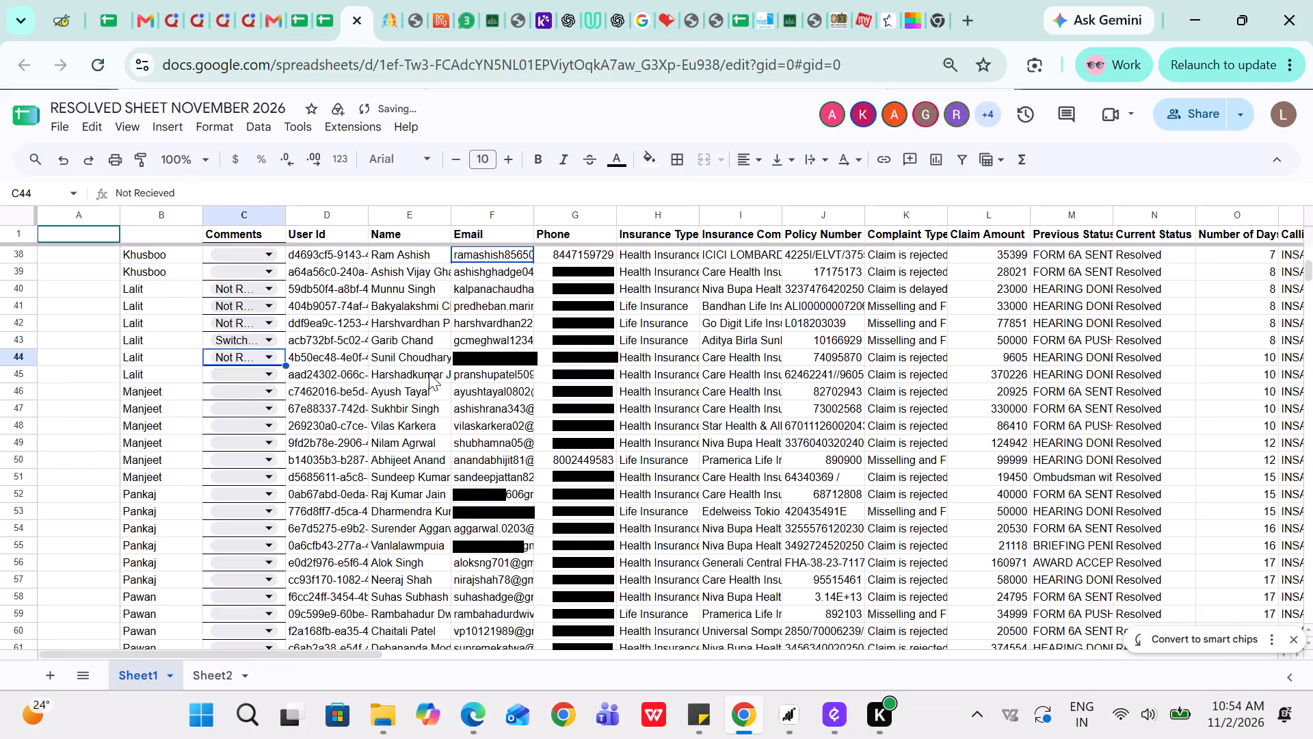
Copy the row 45 customer's phone number from the sheet and search for it in Insurance Samadhan's All Complaints list.
click(602, 367)
click(600, 376)
key(ctrl+c)
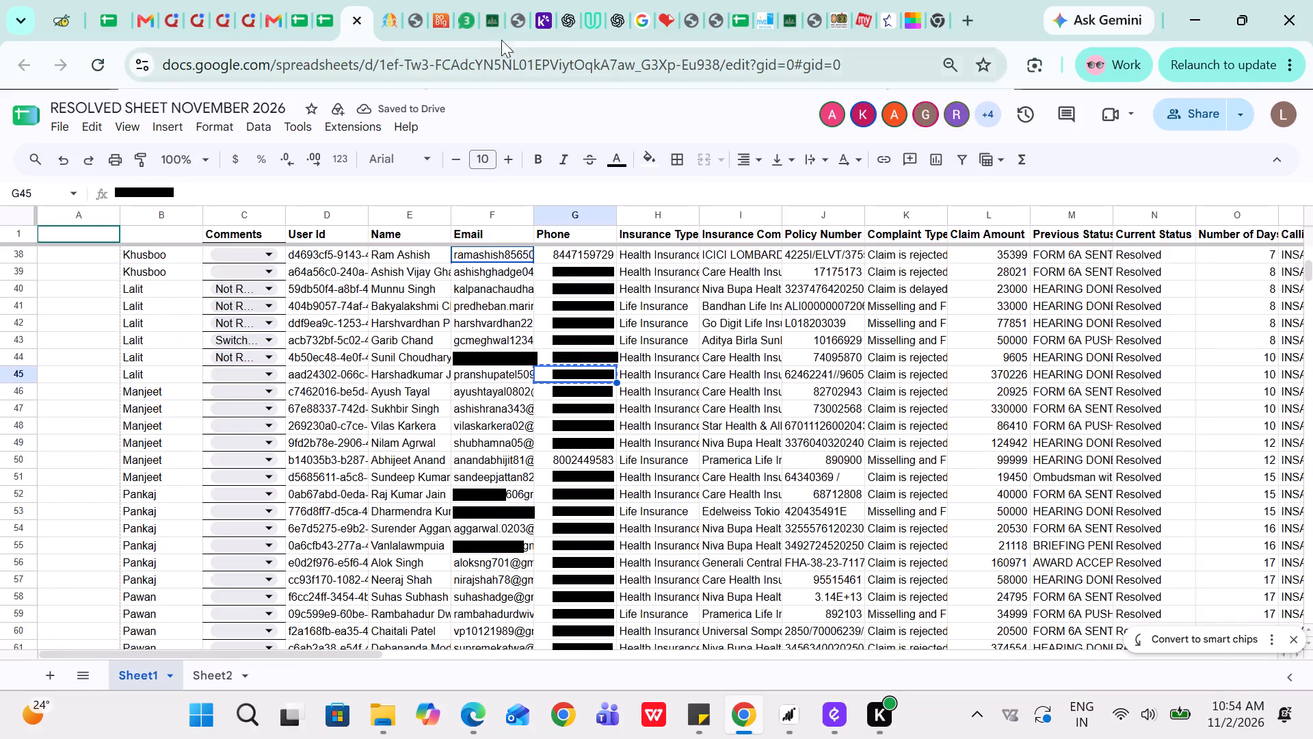
click(409, 0)
click(408, 13)
click(382, 0)
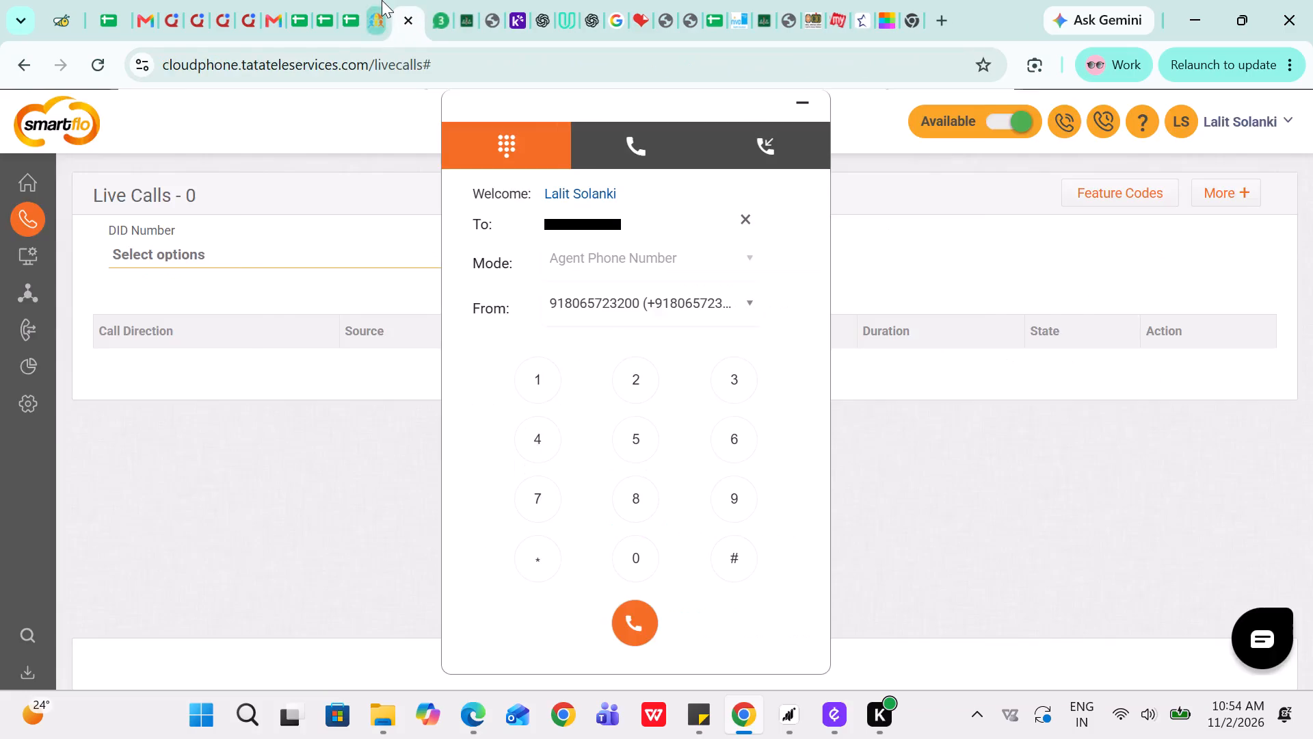
click(145, 222)
click(45, 192)
drag(159, 285, 0, 302)
key(ctrl+v)
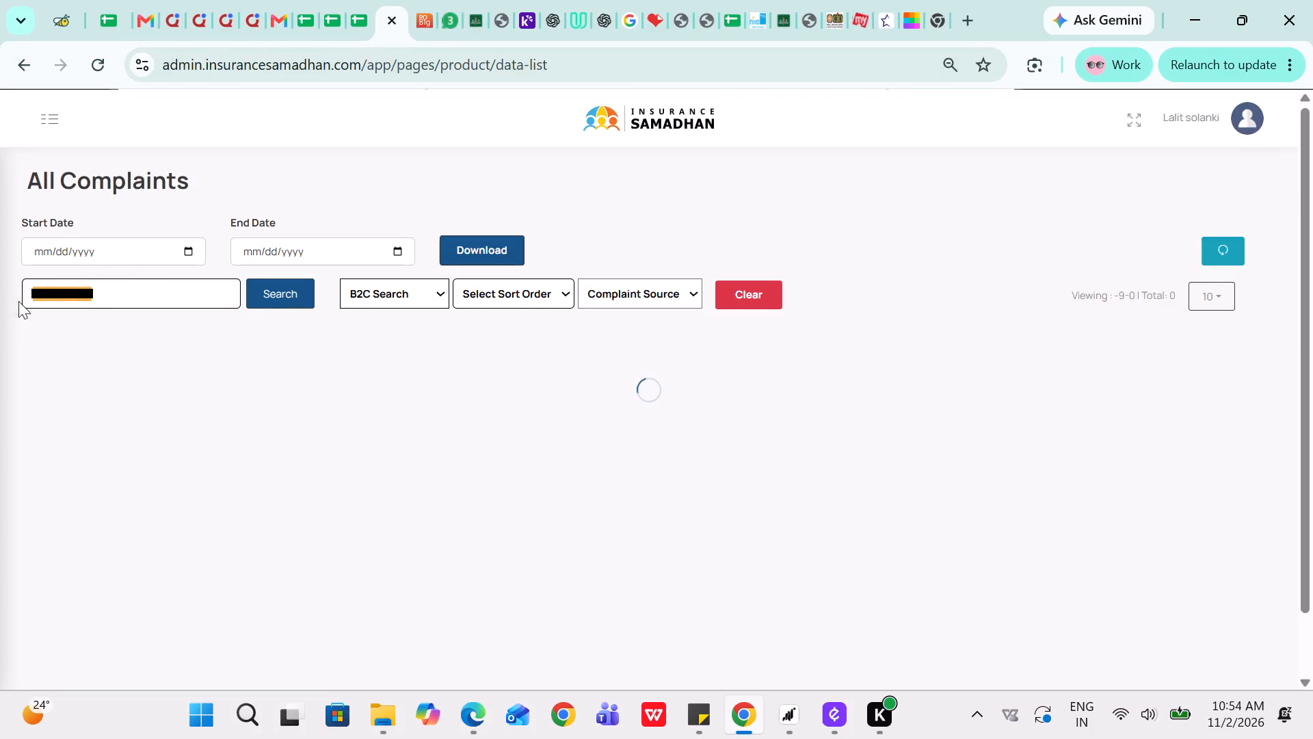
click(248, 301)
click(313, 302)
Expand the actions of the row 45 customer's complaint with Resolved status and open its comments.
click(789, 543)
click(879, 425)
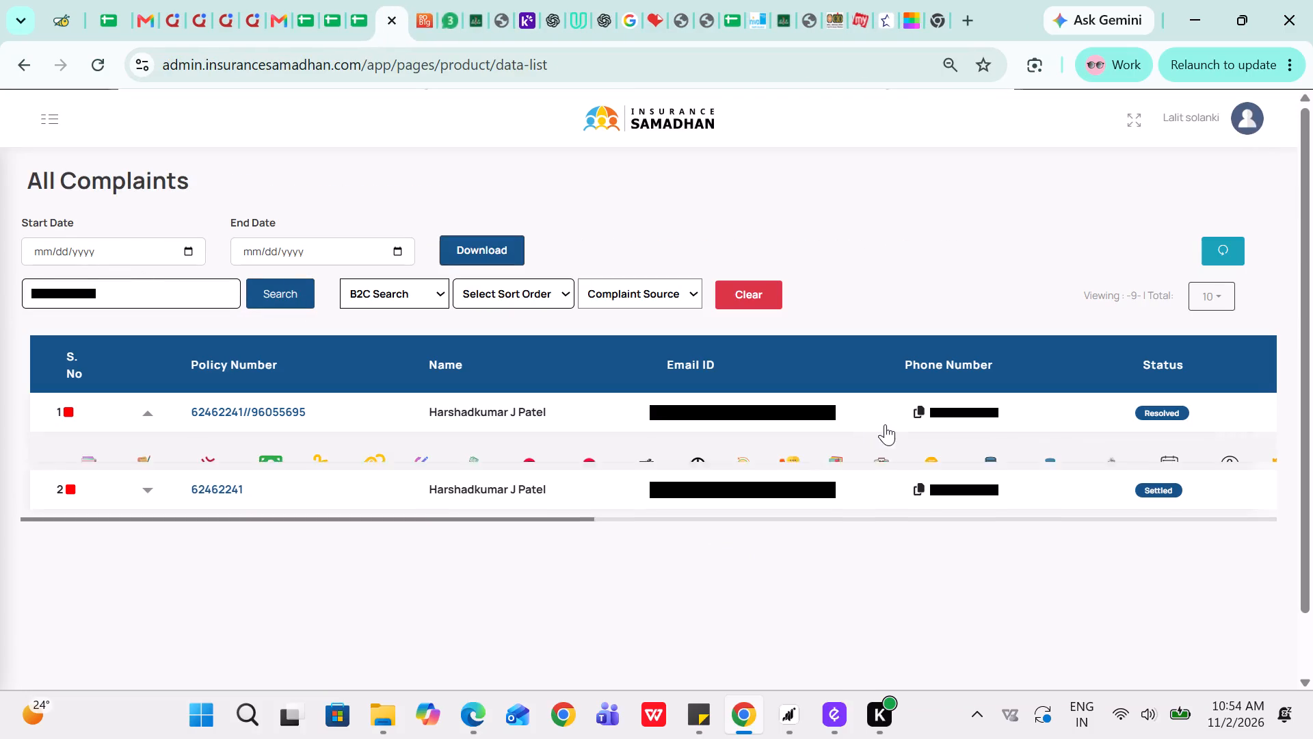
click(892, 424)
click(878, 414)
click(927, 458)
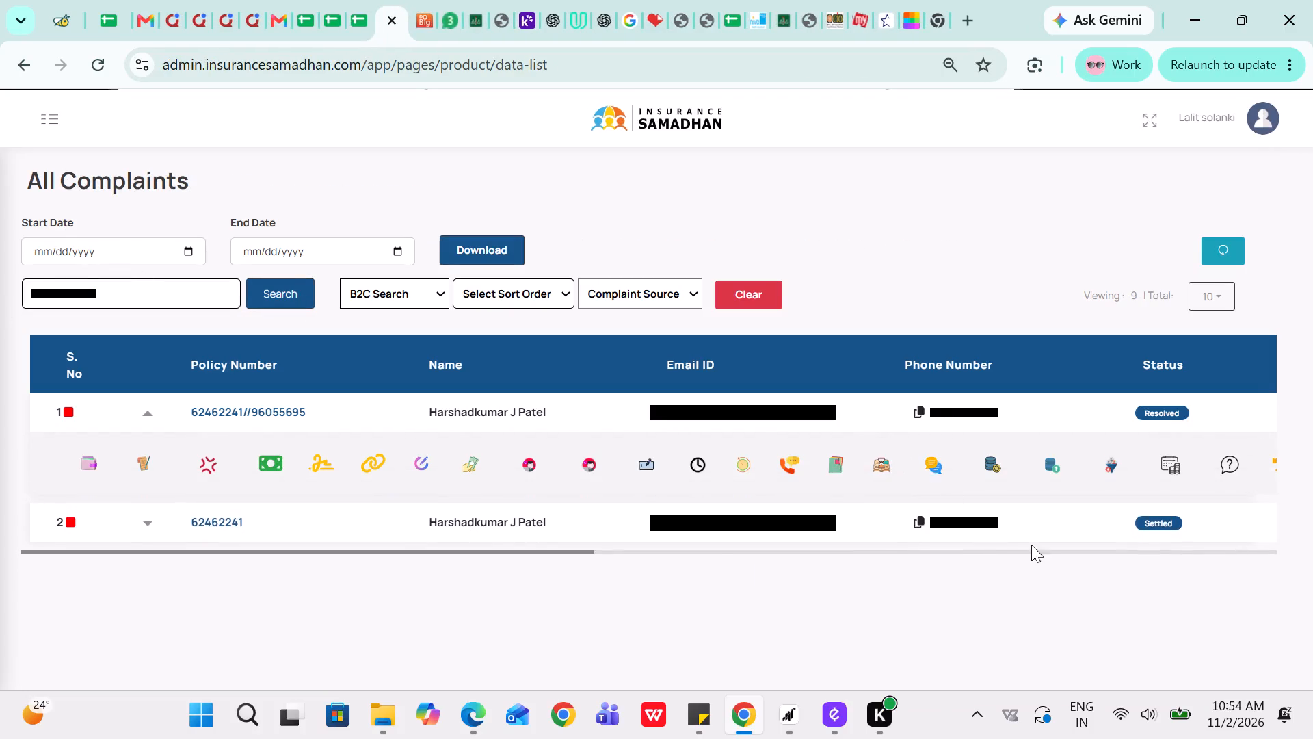
Review the Communication Log entries of the row 45 customer's Resolved complaint and close the log.
drag(628, 431, 512, 433)
click(655, 439)
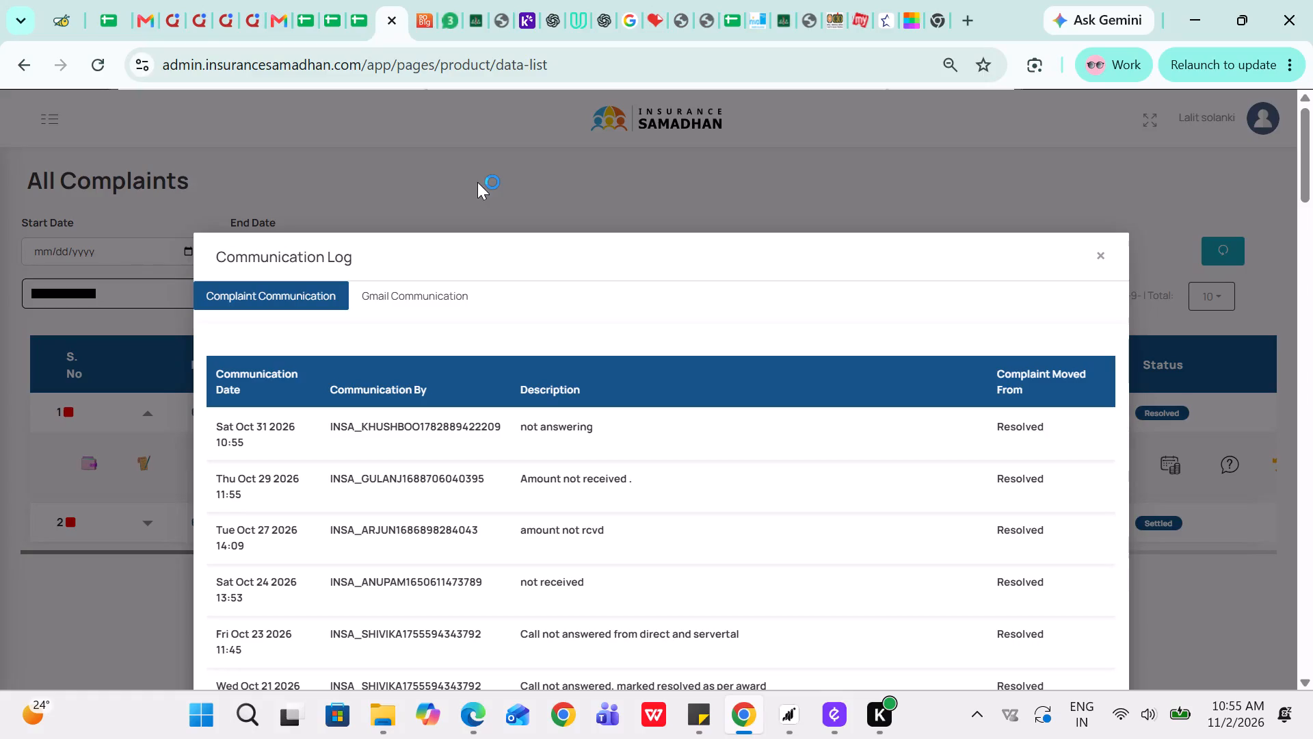
click(440, 100)
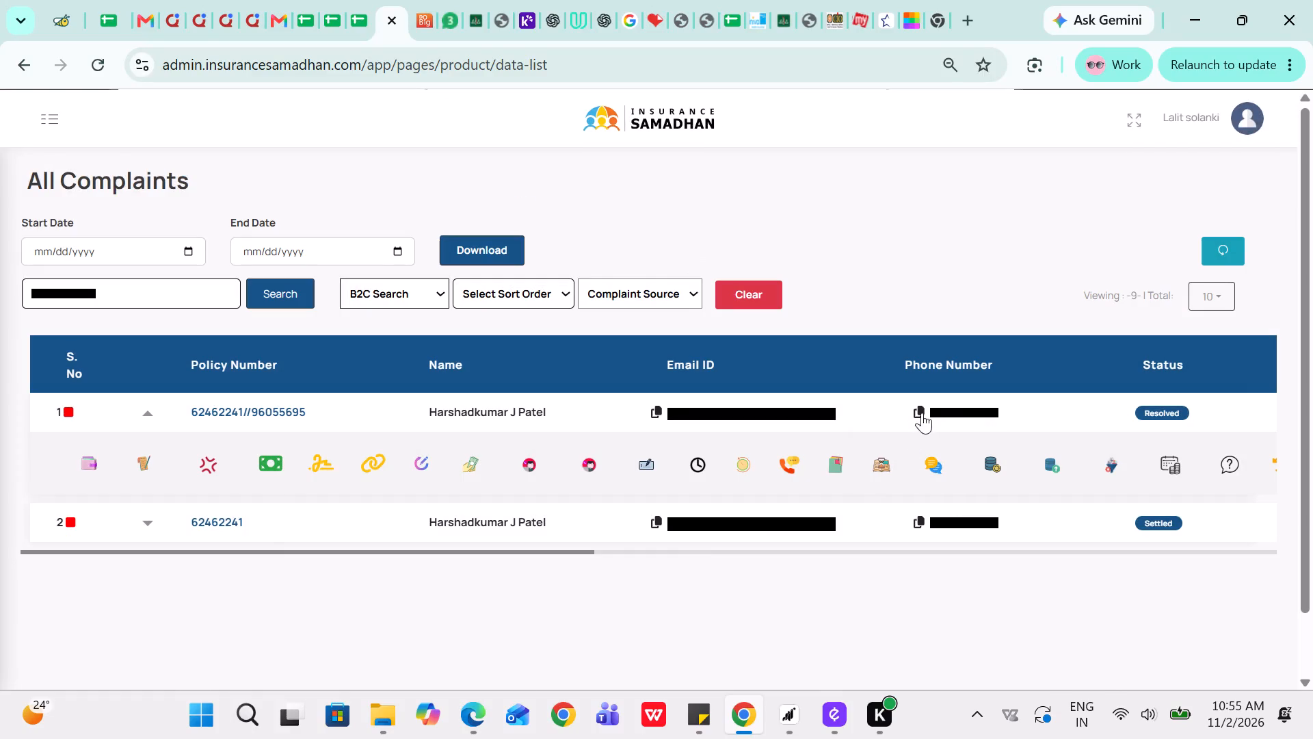
Call the row 45 customer from the Smartflo dialer using the phone number copied from the Resolved complaint, and return to All Complaints.
click(922, 413)
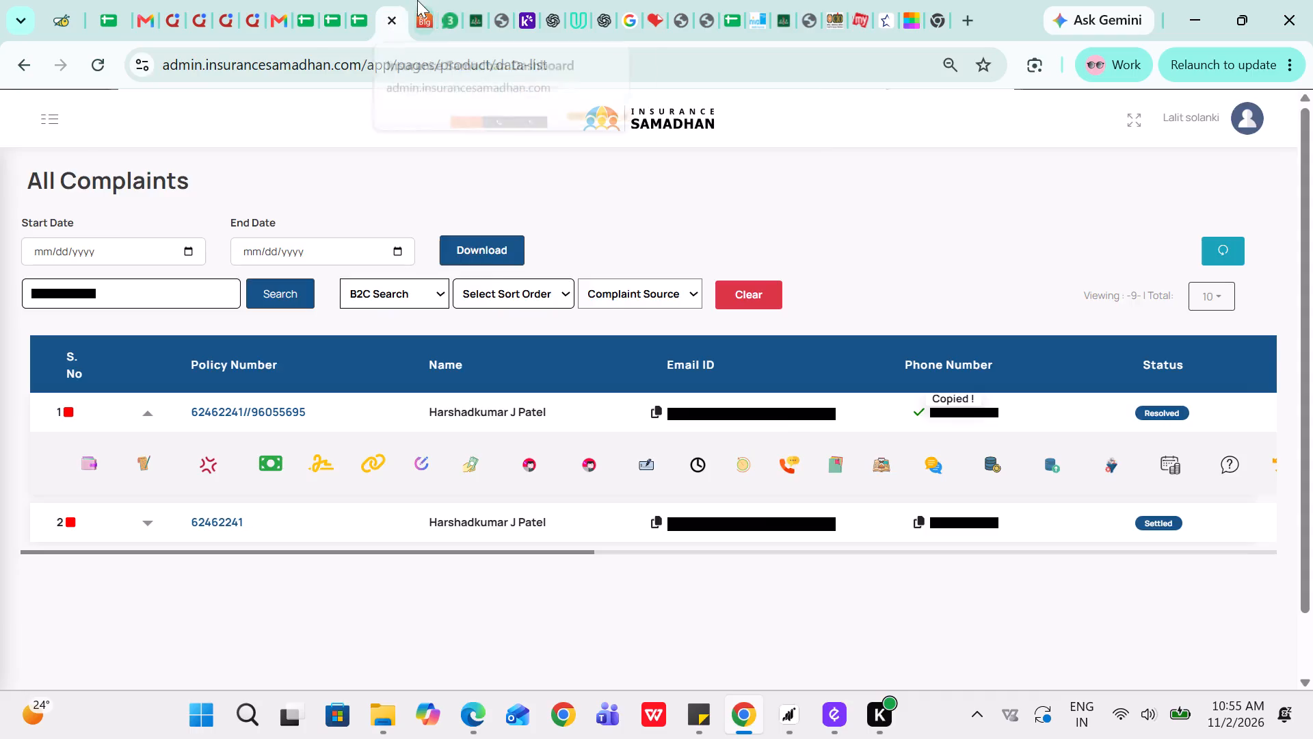
click(417, 0)
double_click(596, 222)
key(ctrl+v)
click(623, 617)
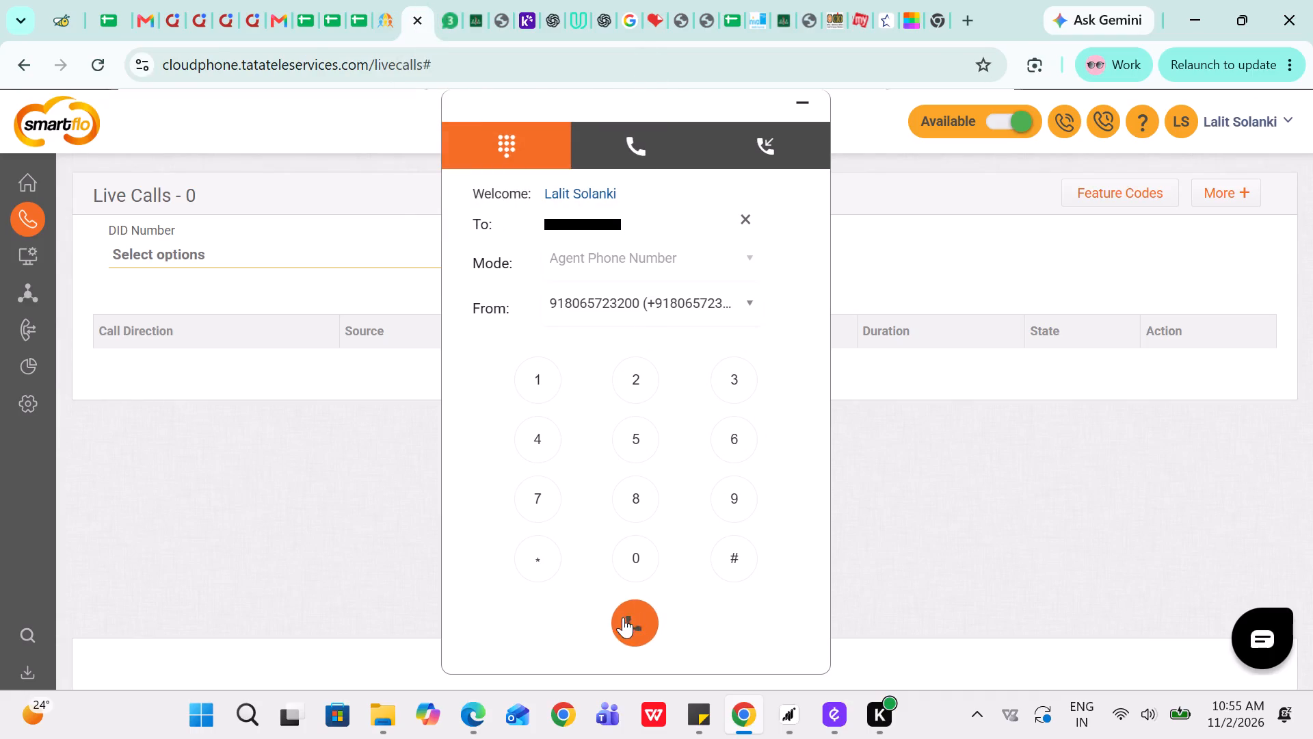
click(399, 0)
click(389, 0)
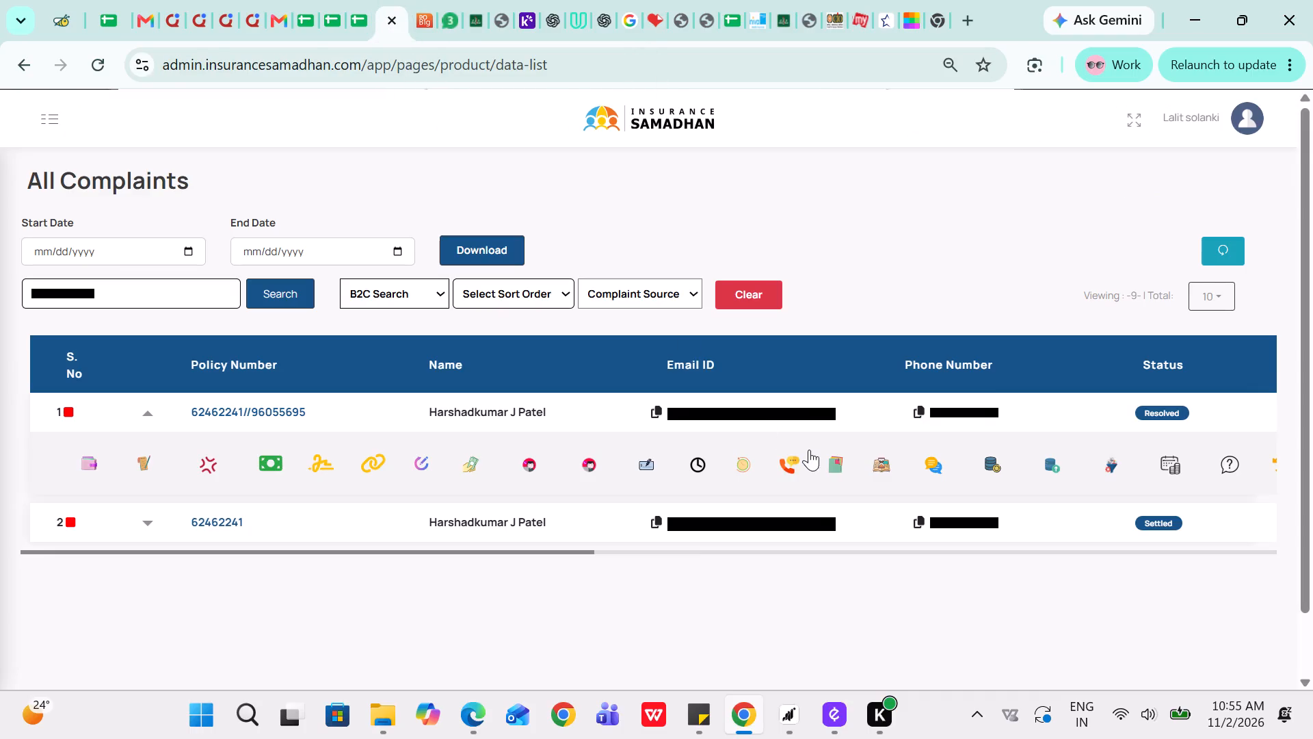
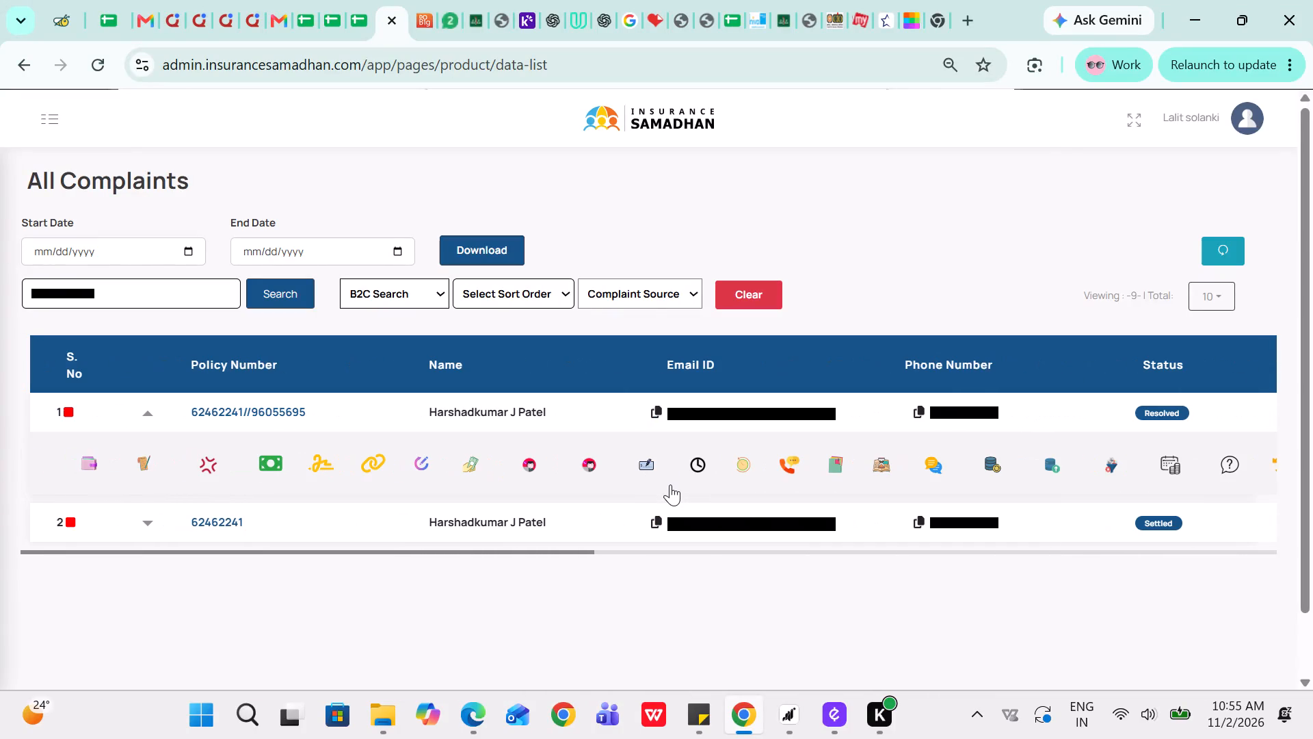
Review the insurance company, claim amount and complaint type of the row 45 customer's complaints in the All Complaints list.
scroll(670, 484, left, 3)
scroll(670, 484, right, 1)
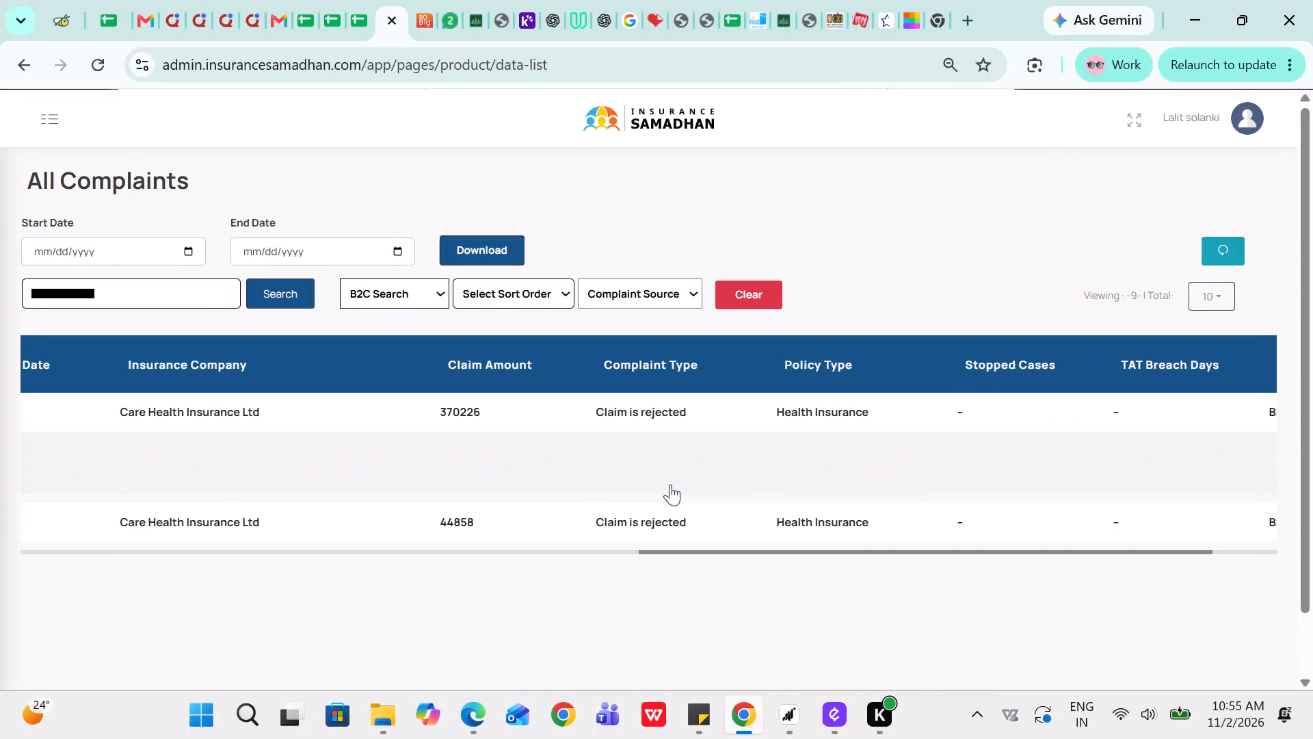
scroll(670, 484, right, 5)
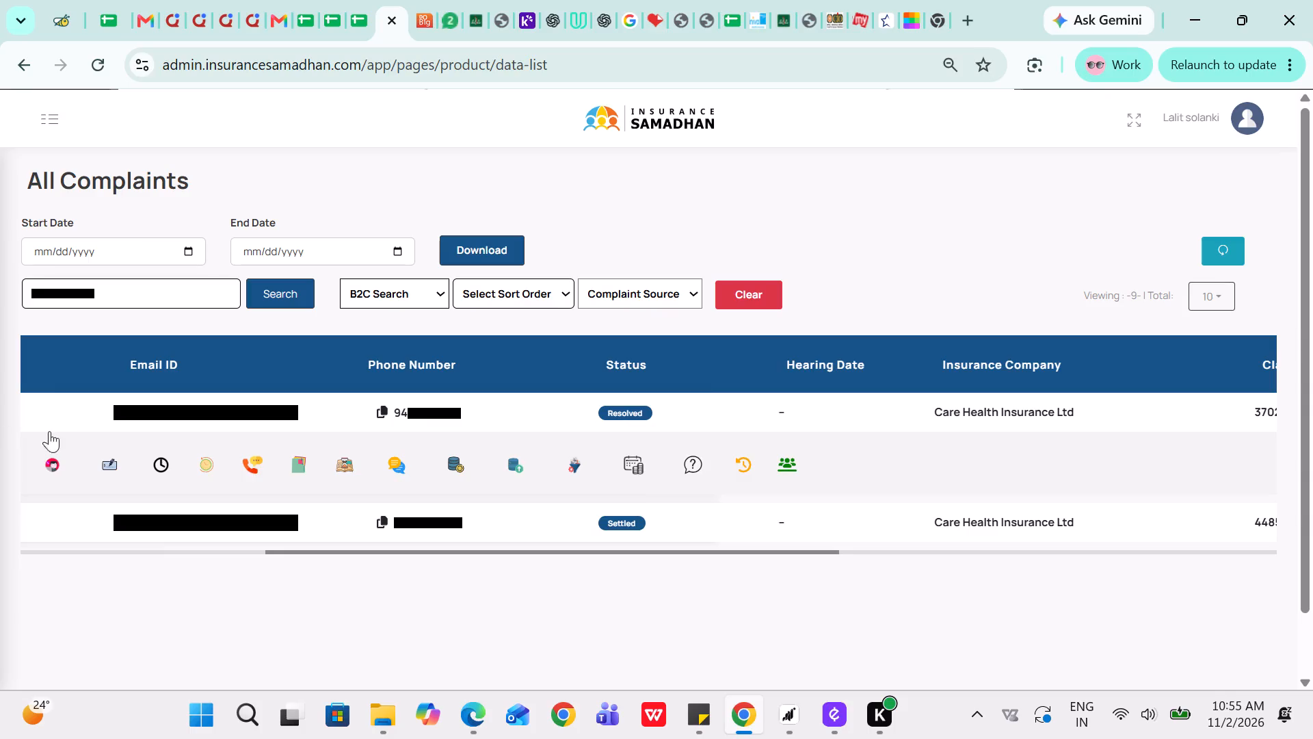
scroll(125, 426, right, 3)
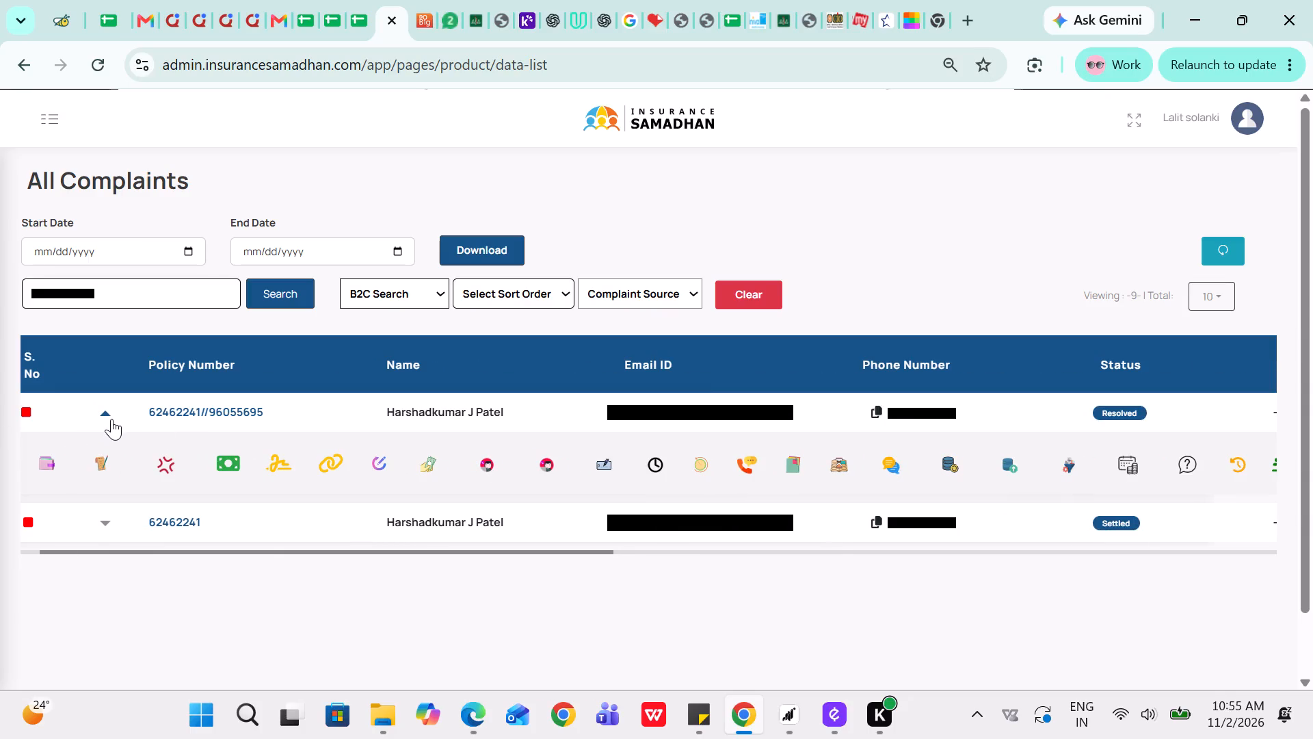
Open the row 45 customer's Resolved complaint and view the resolution proof attached in its Resolution section.
scroll(111, 417, left, 5)
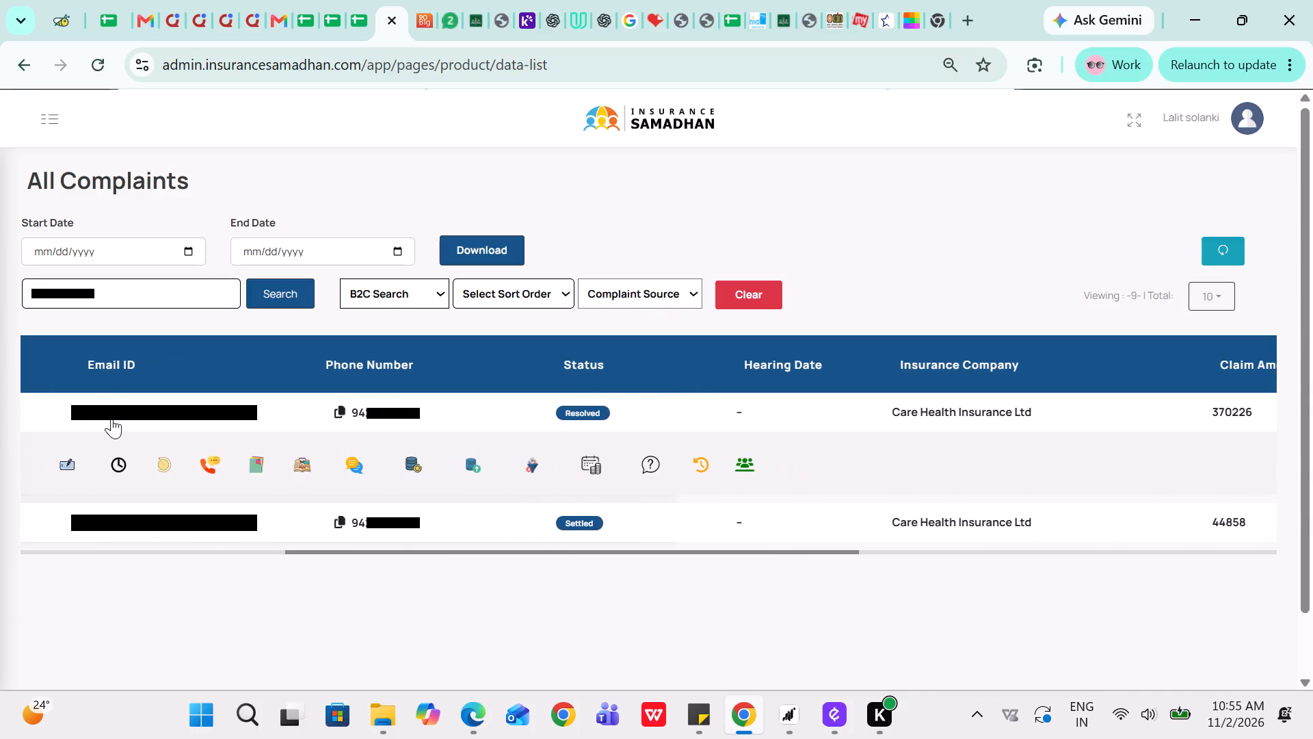
scroll(111, 417, left, 1)
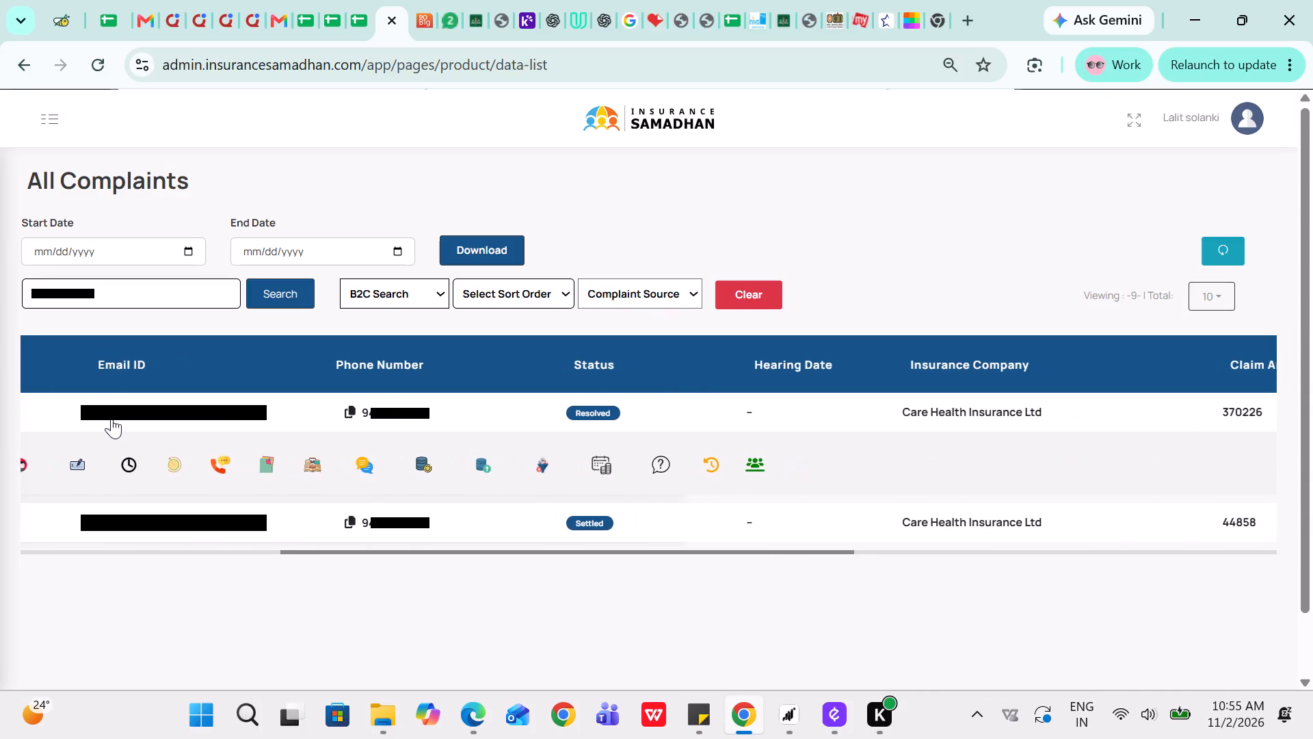
scroll(111, 417, right, 1)
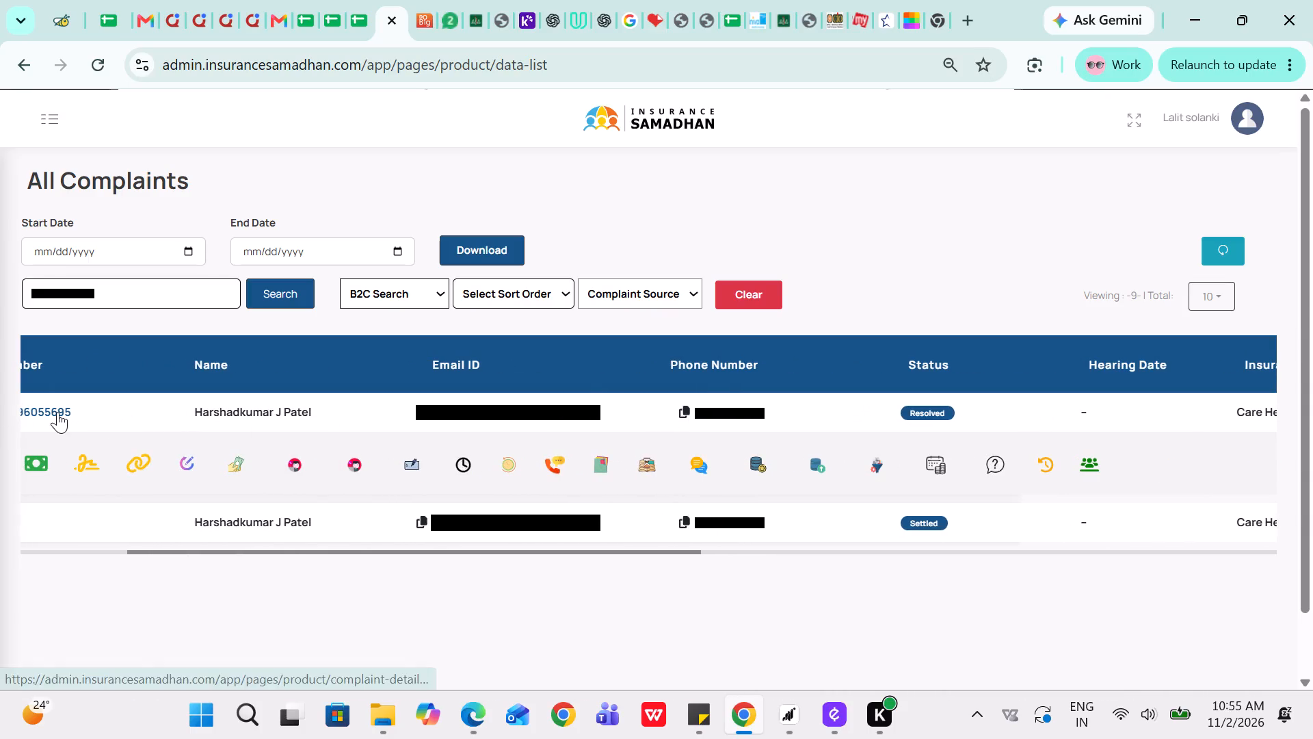
click(57, 412)
click(440, 240)
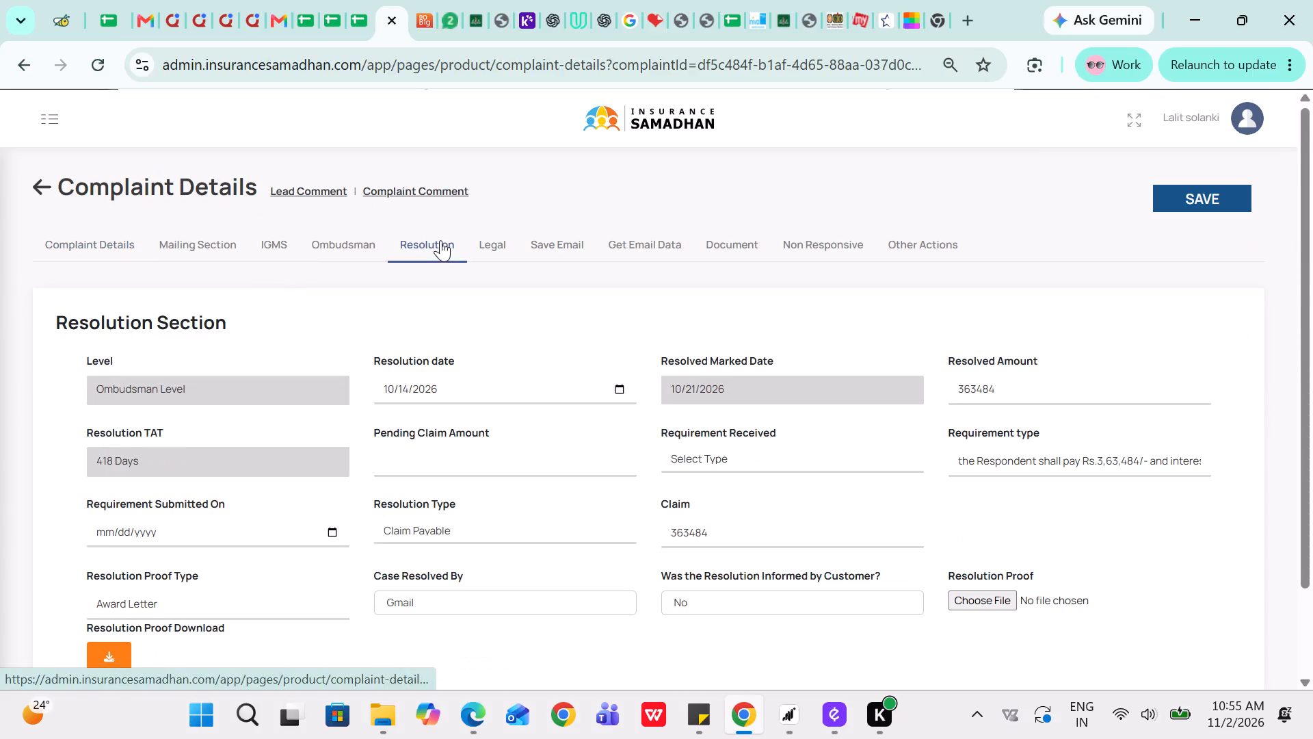
click(111, 673)
click(111, 654)
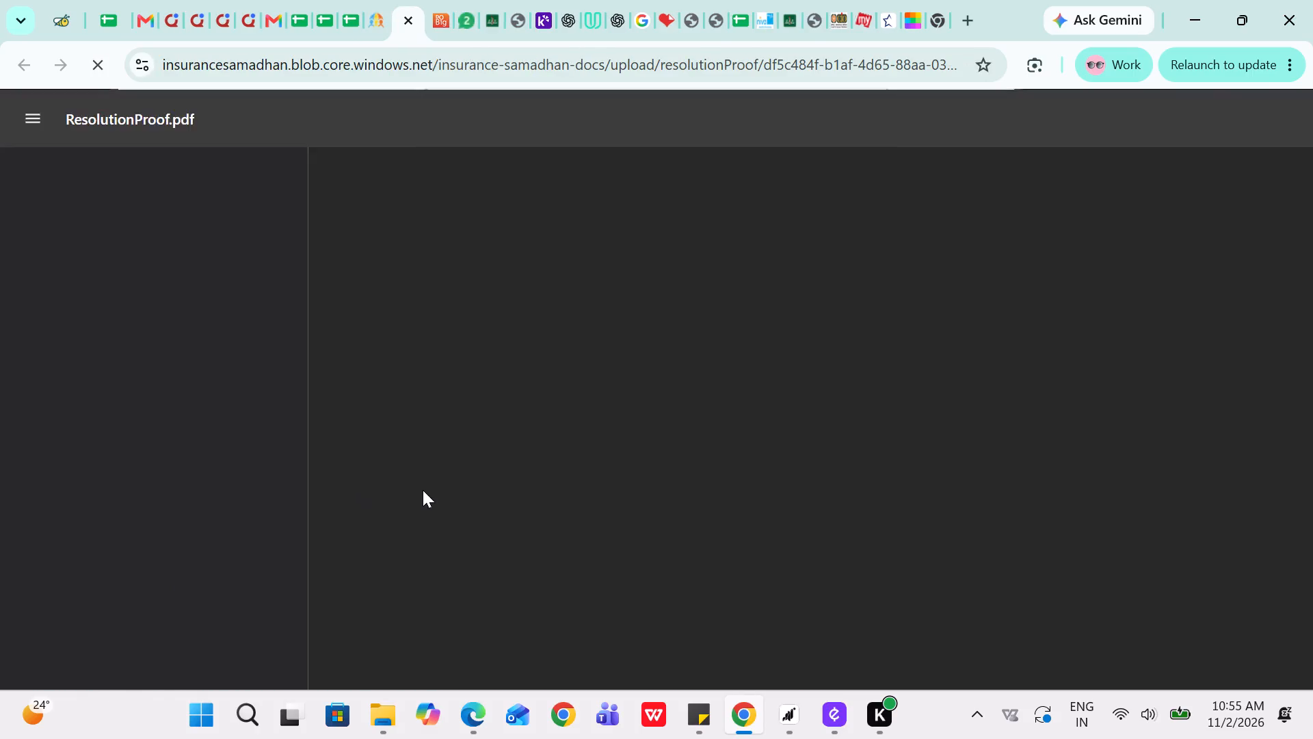
scroll(432, 491, down, 14)
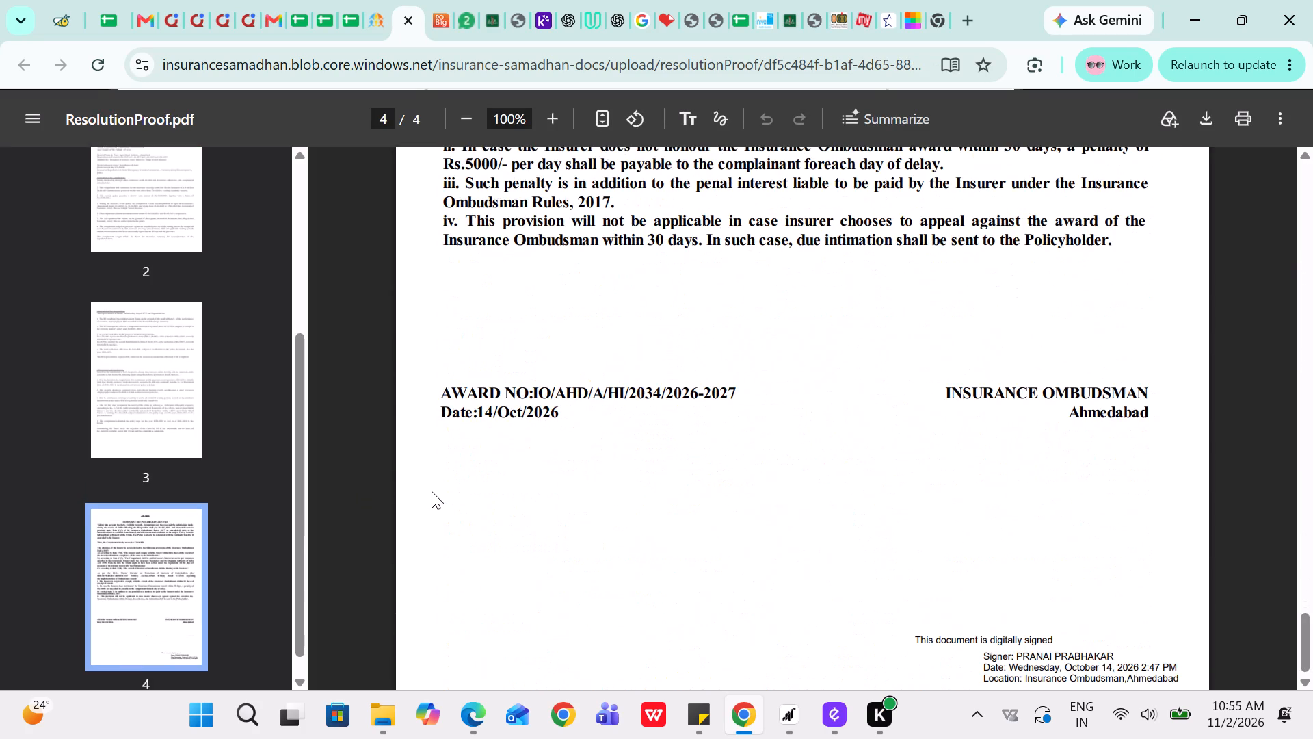
scroll(432, 491, down, 3)
scroll(432, 491, up, 2)
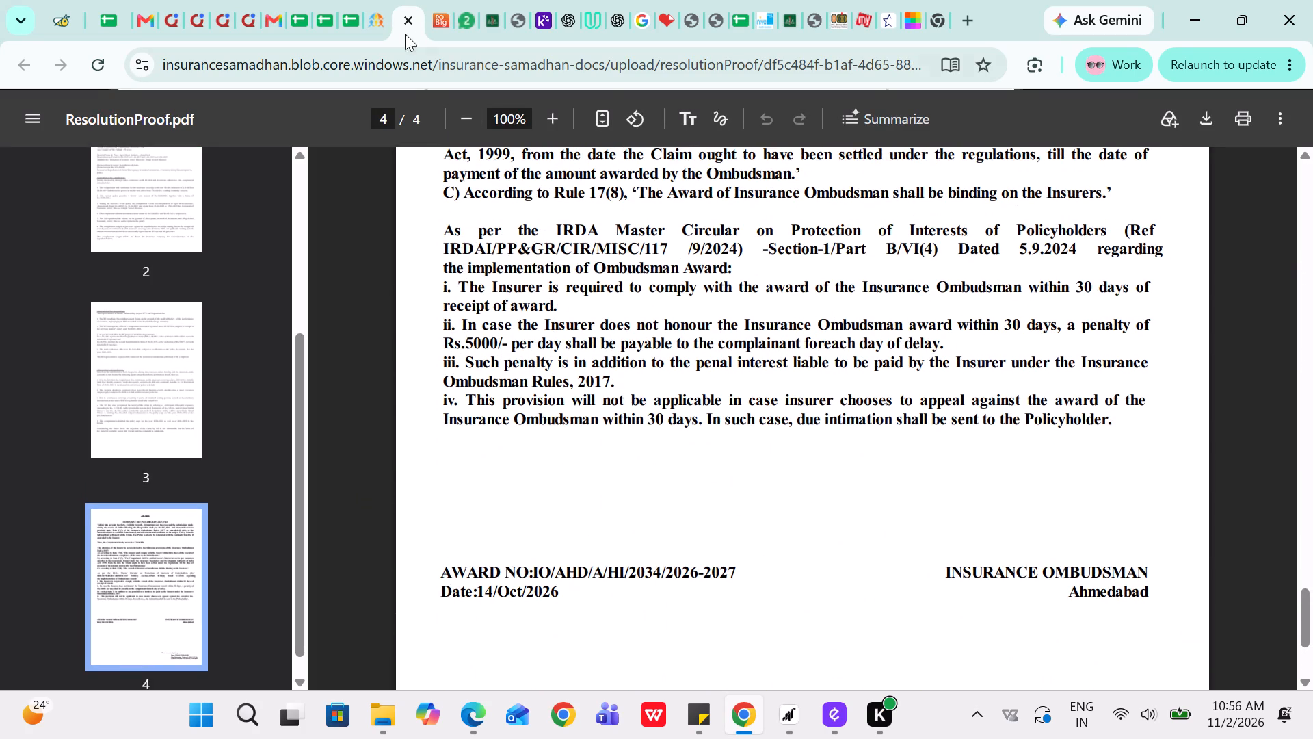
Check the customer's name, email and phone in the complaint's details form.
click(377, 1)
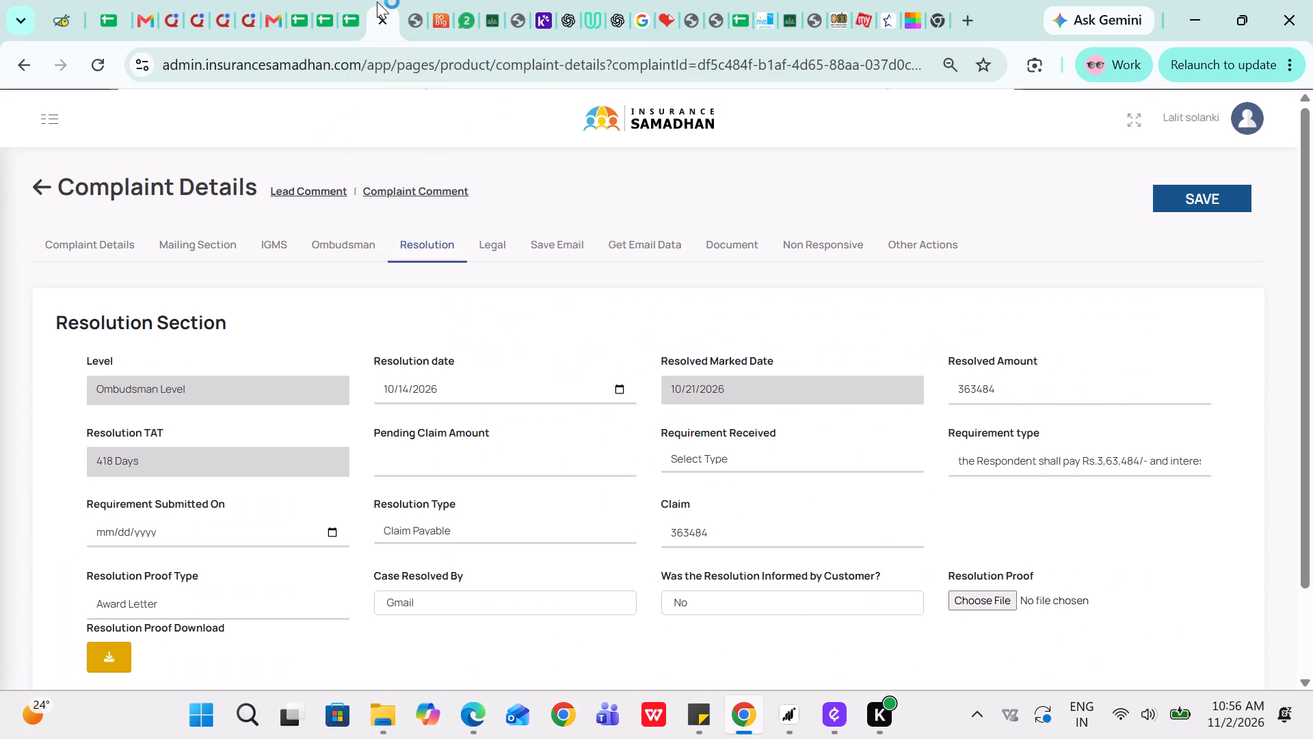
click(91, 244)
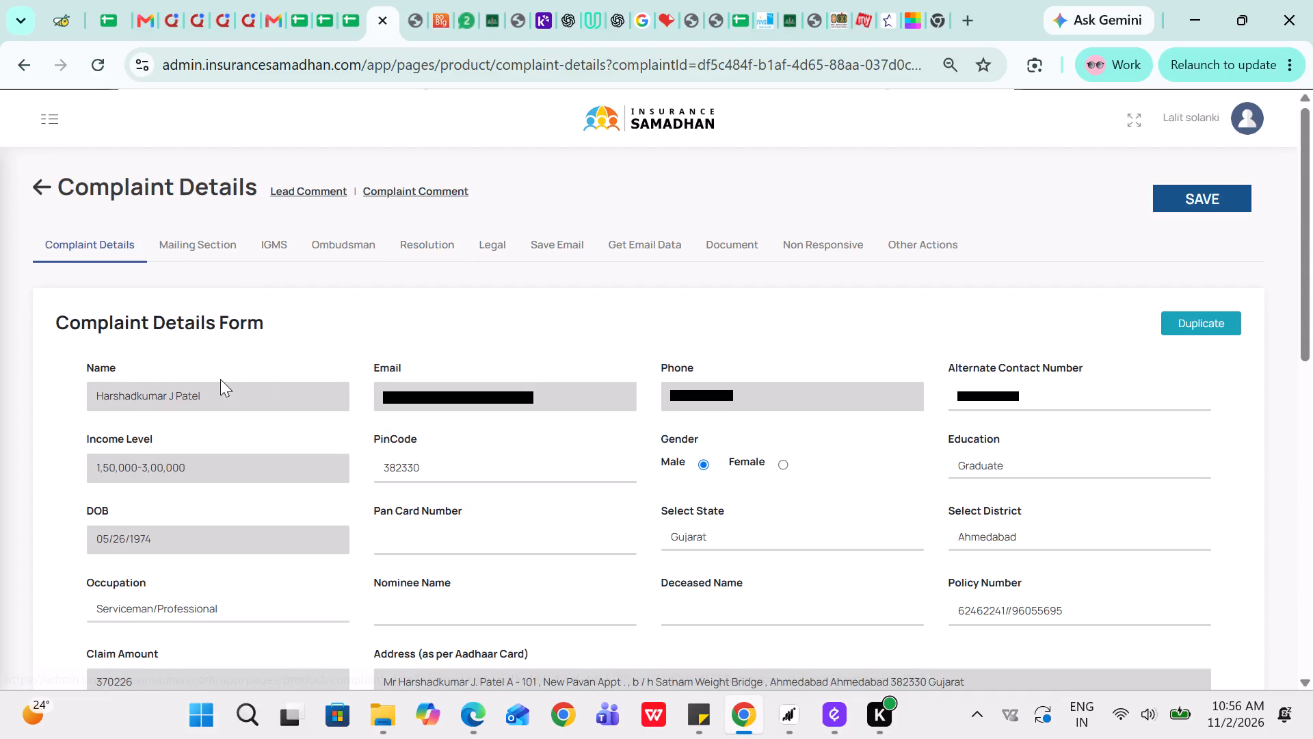
drag(221, 401, 9, 422)
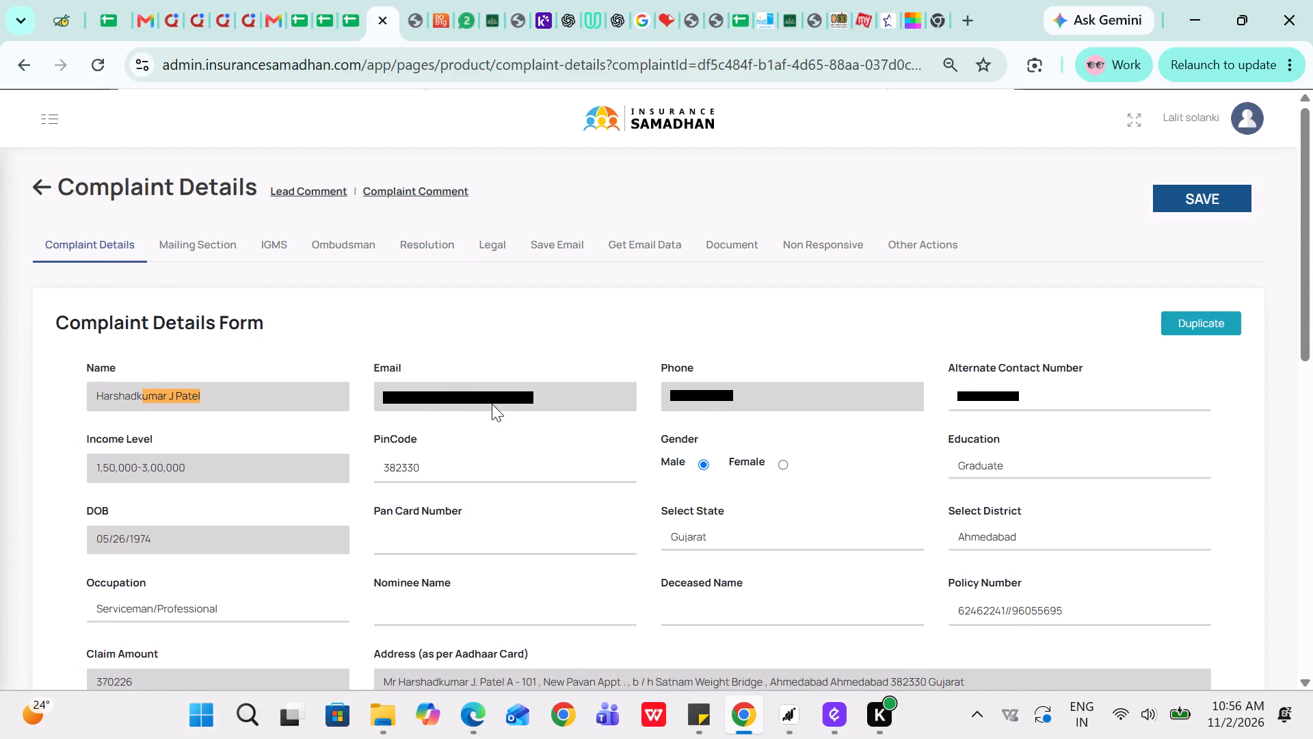
click(492, 404)
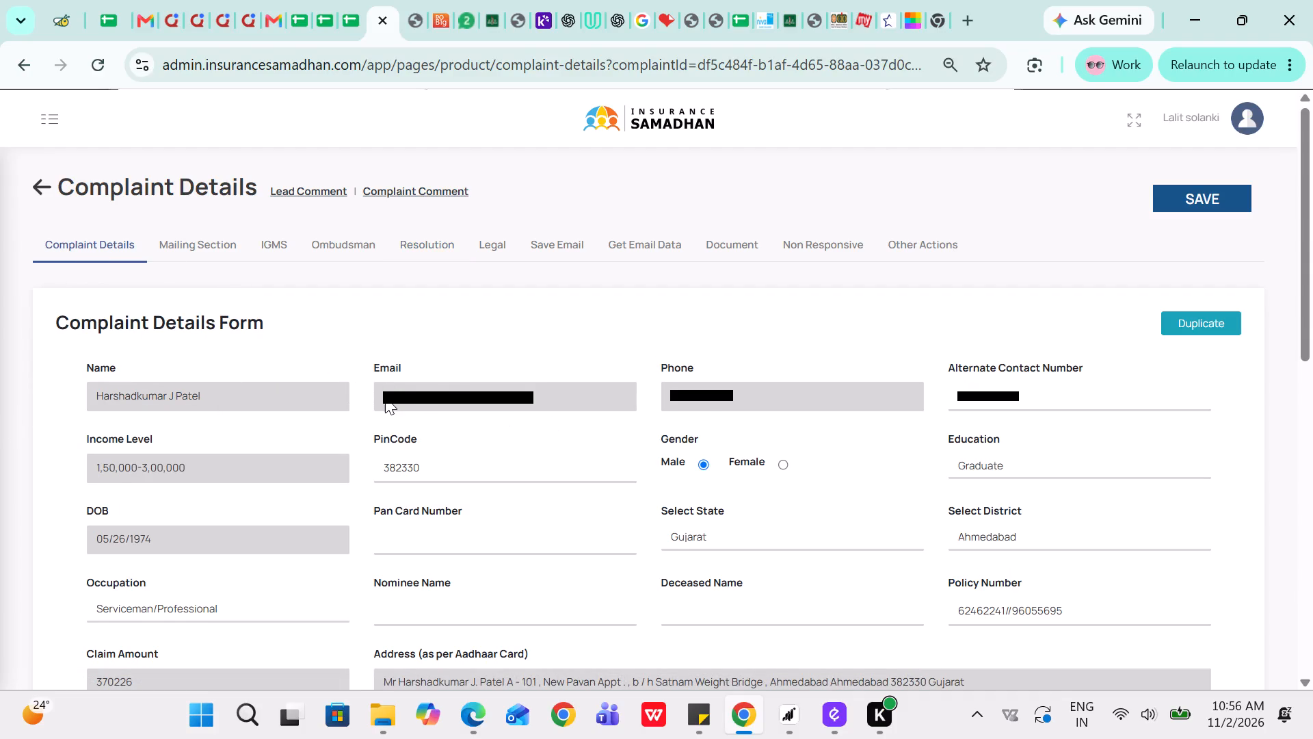
drag(385, 397, 578, 377)
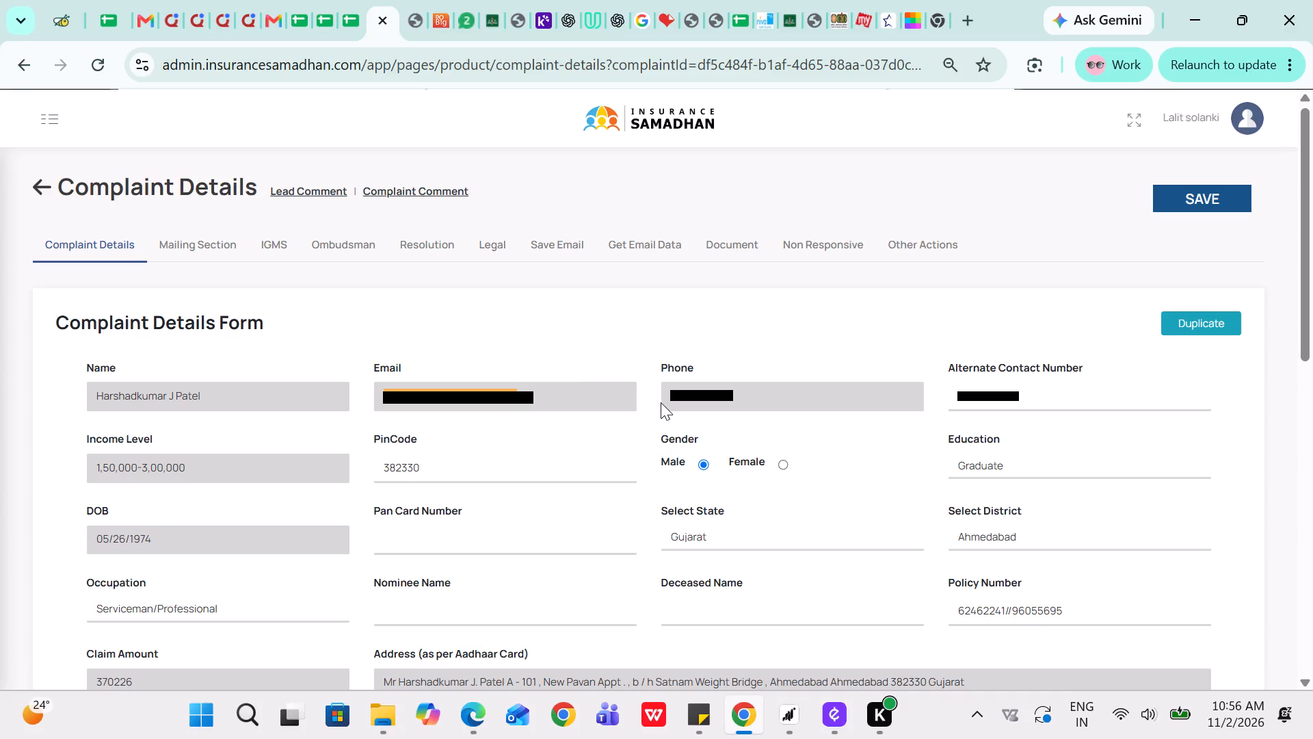
drag(660, 402, 767, 391)
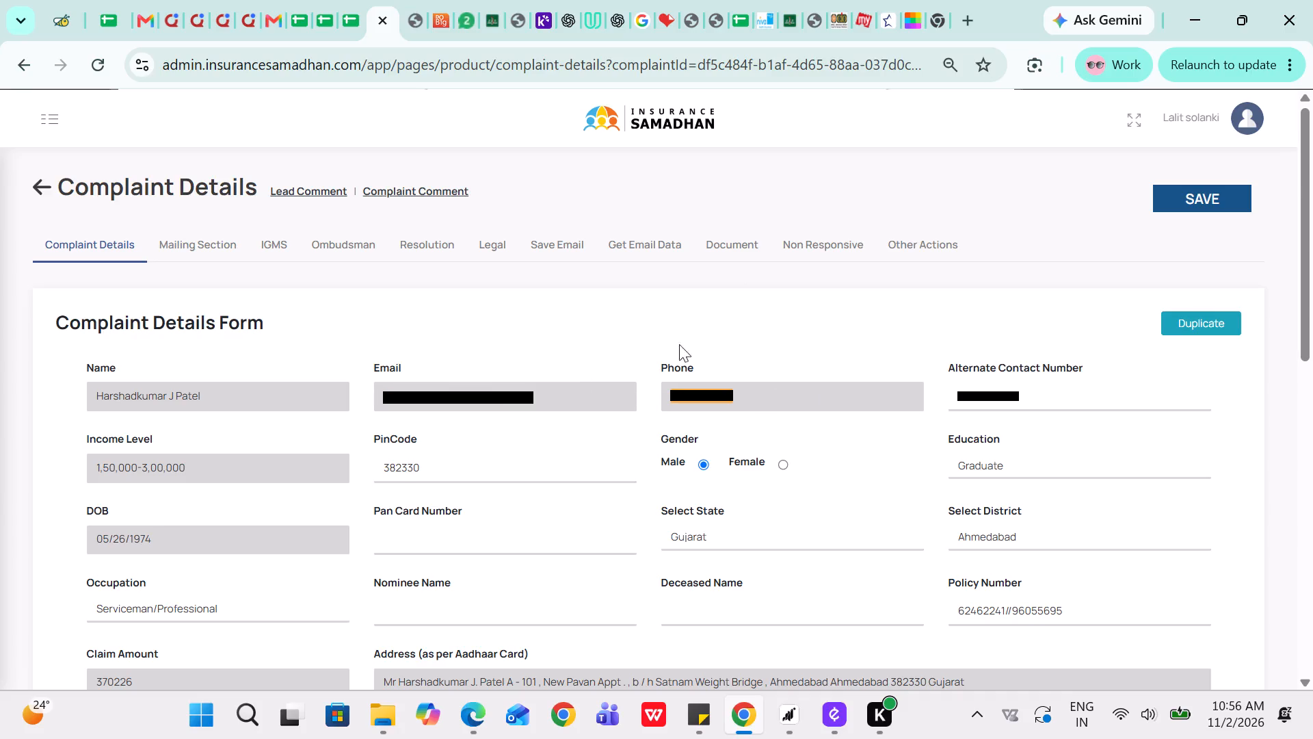
click(726, 340)
Read the award terms on page 4 and the Contention of the Respondent on page 3 of ResolutionProof.pdf.
click(416, 0)
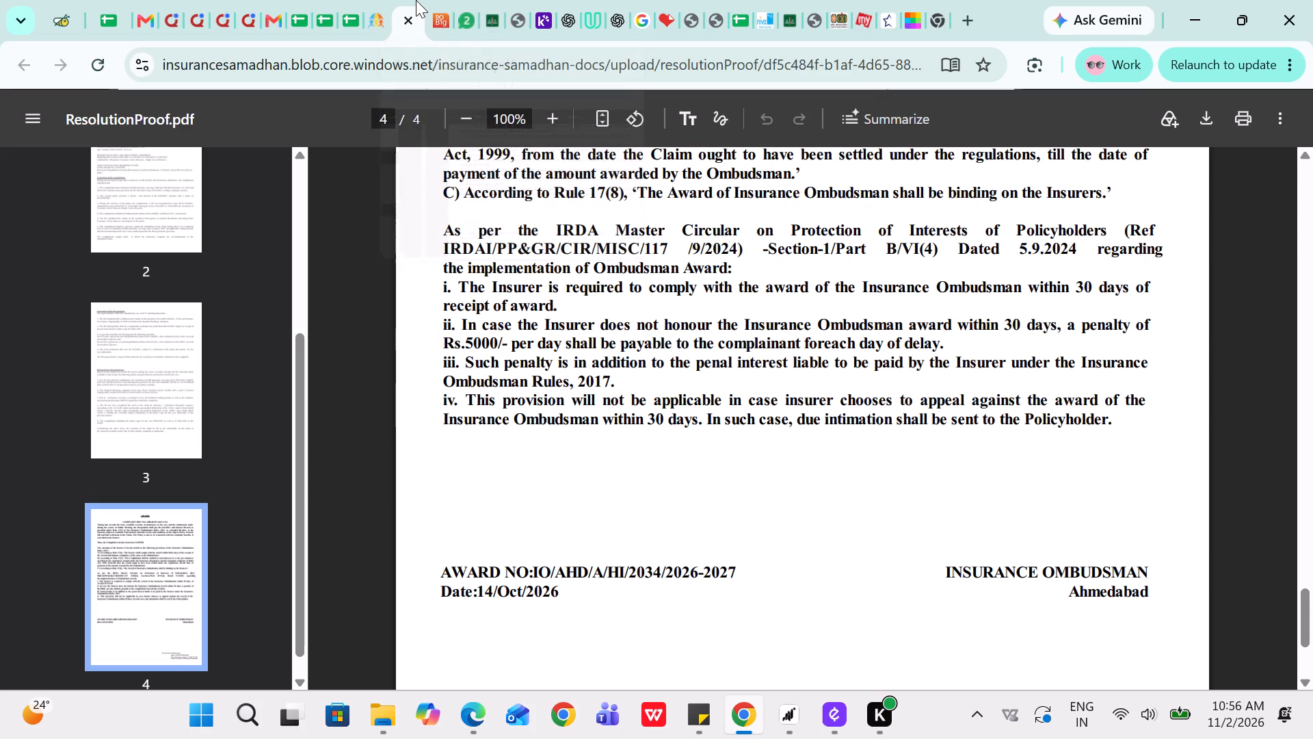
scroll(686, 452, up, 2)
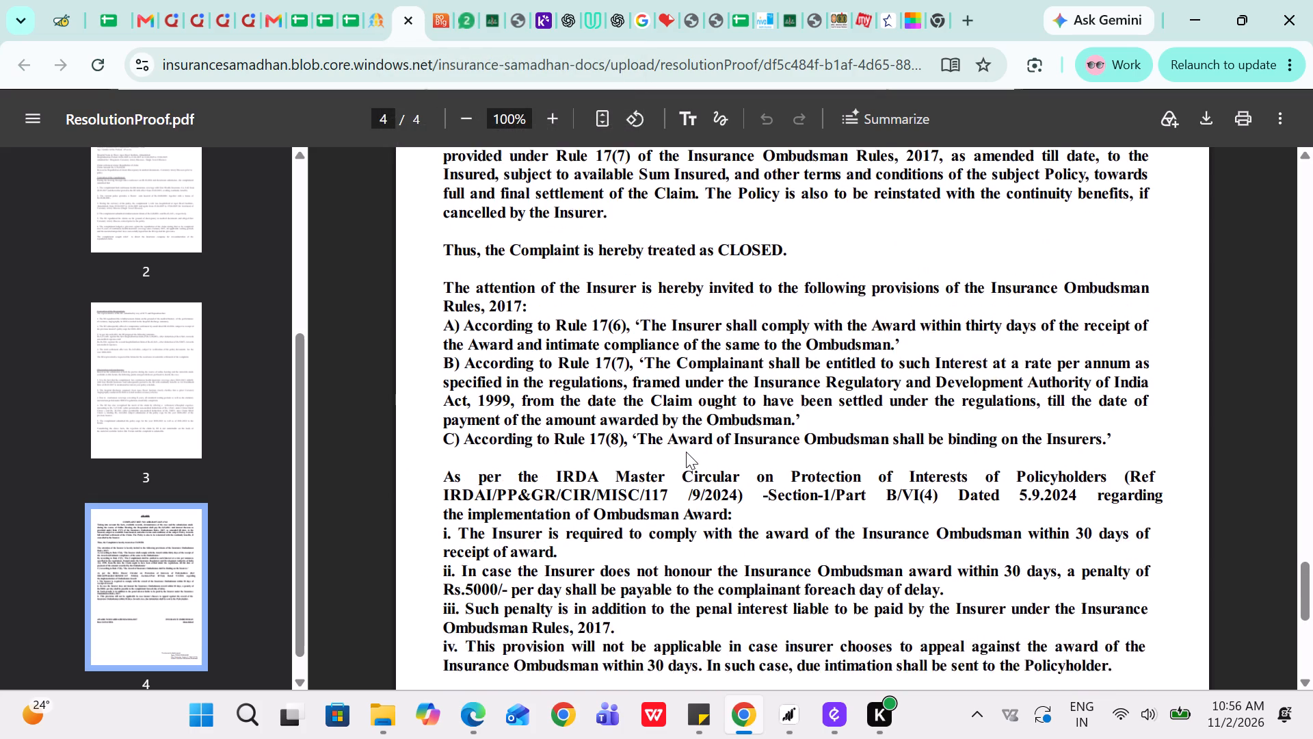
scroll(686, 452, up, 2)
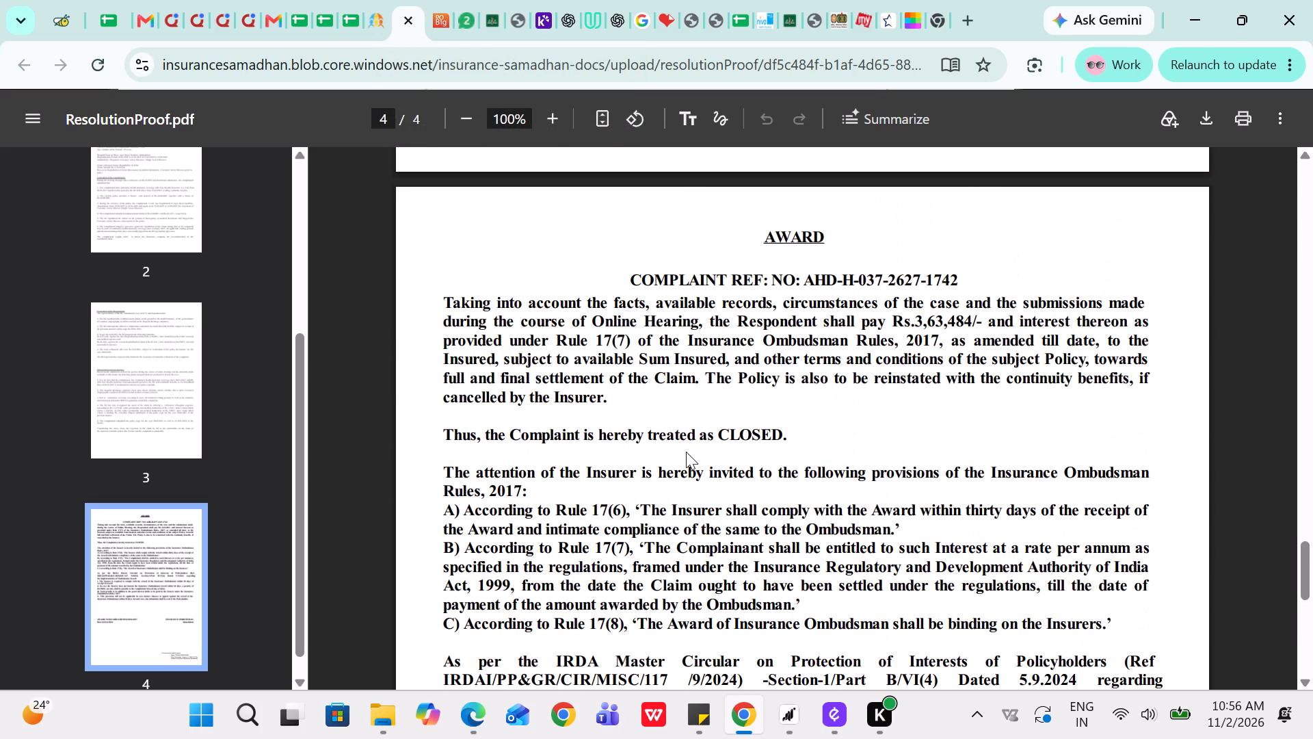
scroll(686, 452, up, 1)
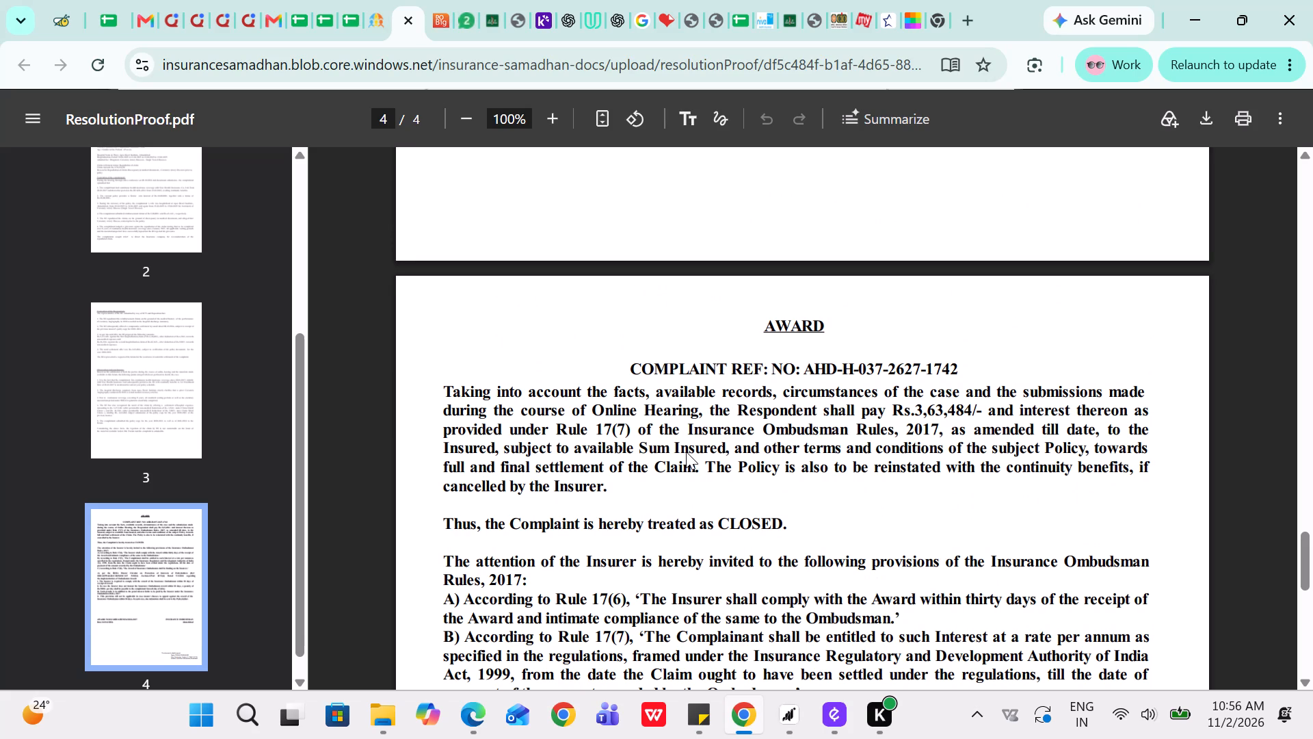
scroll(686, 452, down, 1)
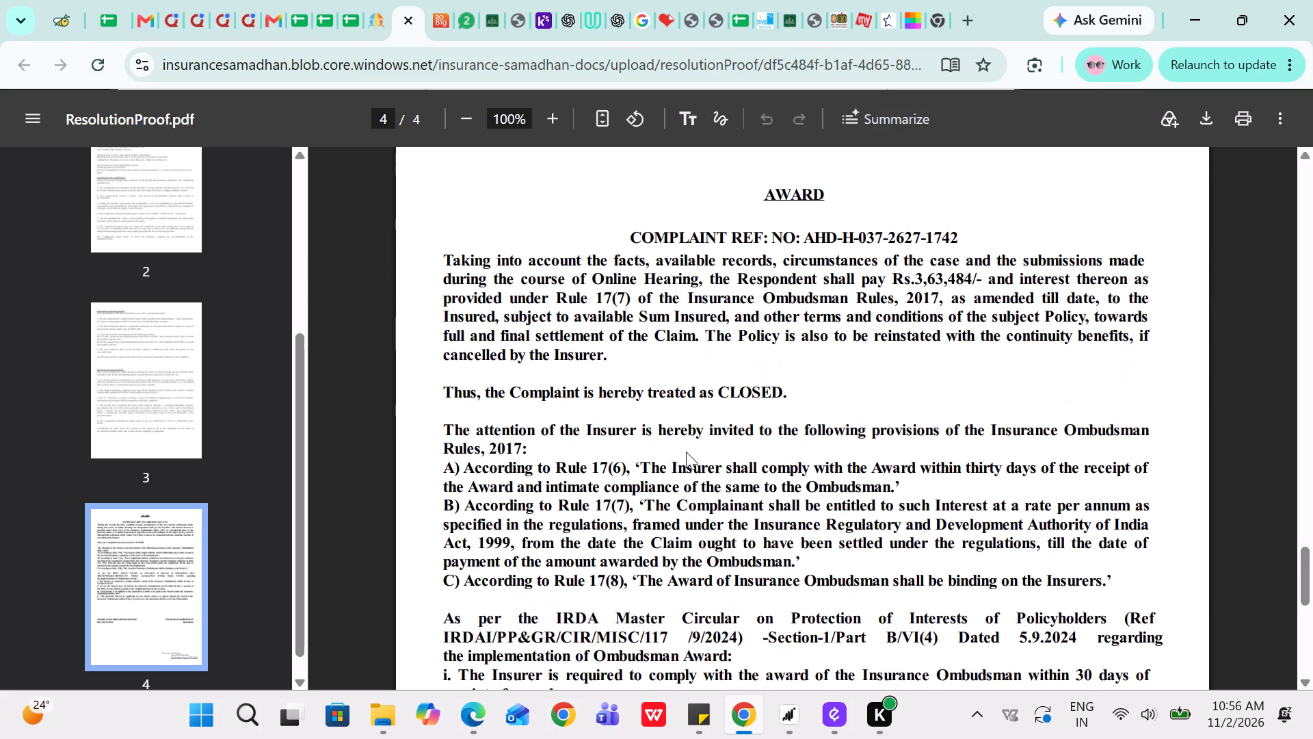
scroll(686, 452, down, 4)
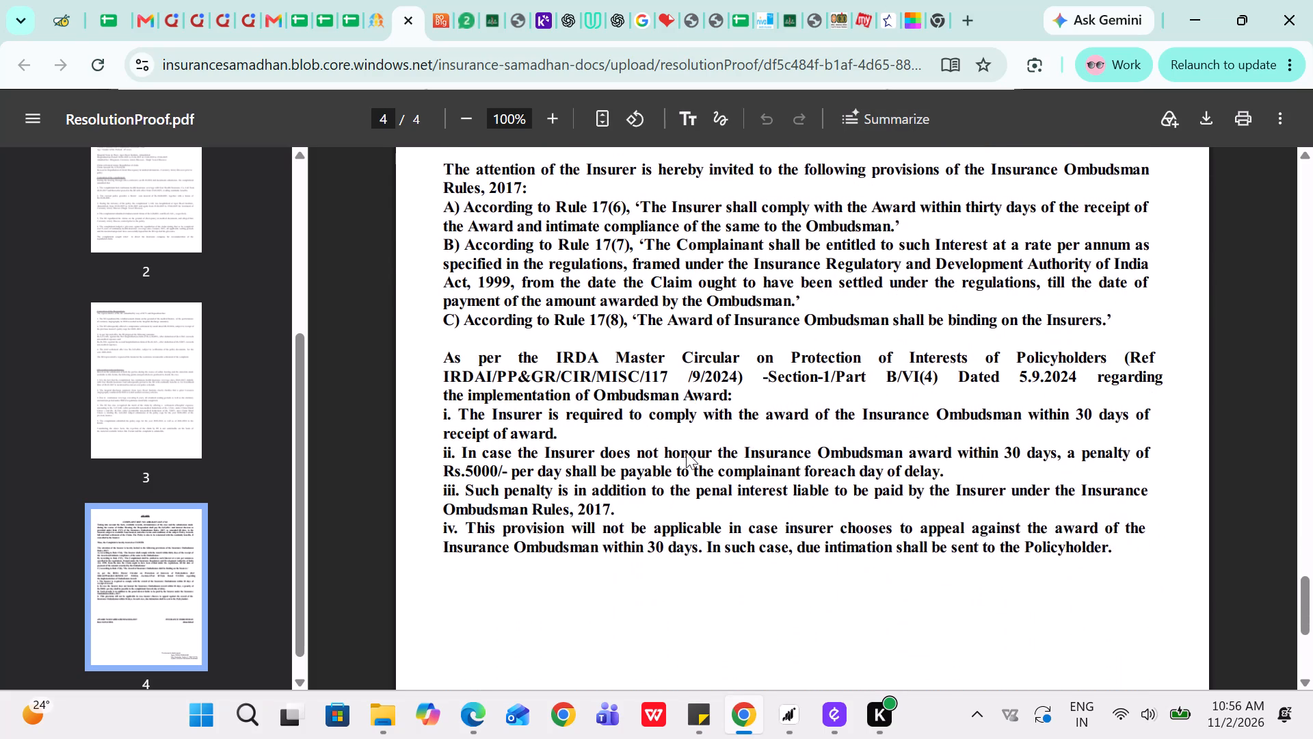
scroll(686, 452, down, 1)
scroll(686, 452, up, 3)
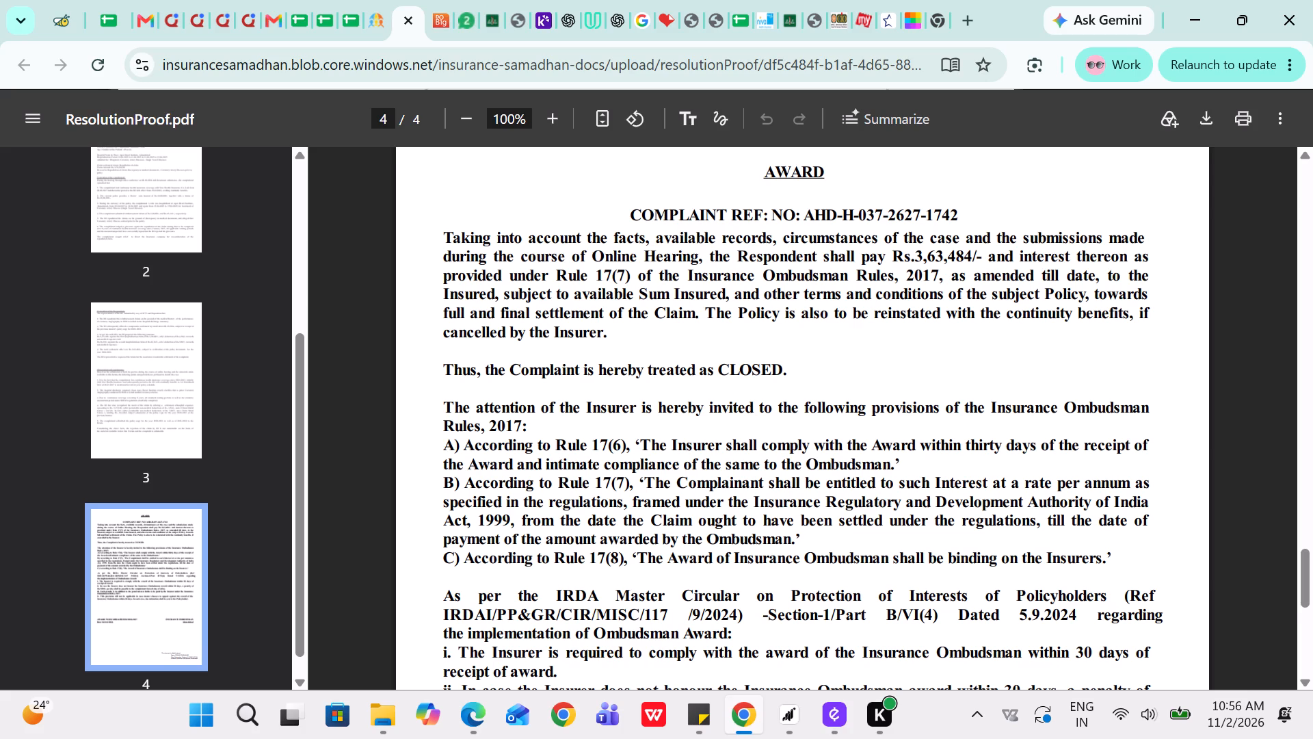
scroll(546, 430, up, 6)
scroll(546, 430, down, 1)
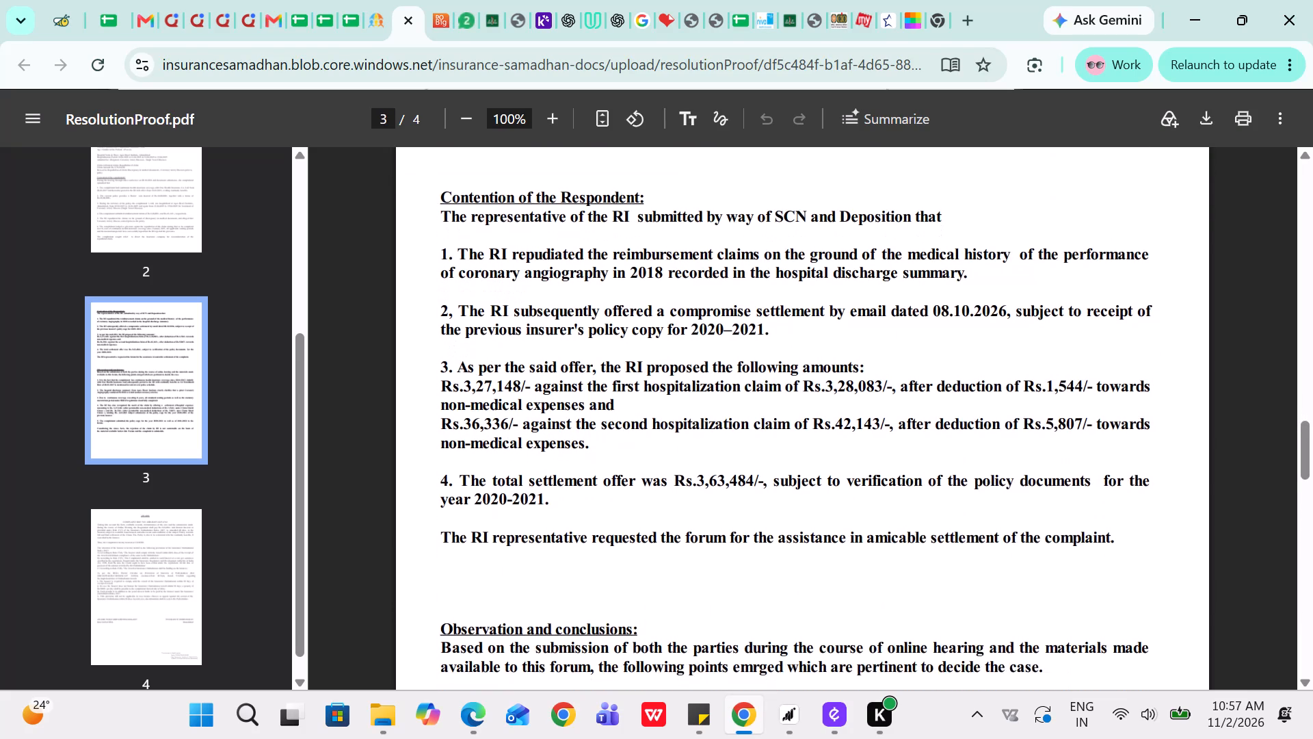
scroll(546, 430, down, 2)
scroll(546, 430, up, 3)
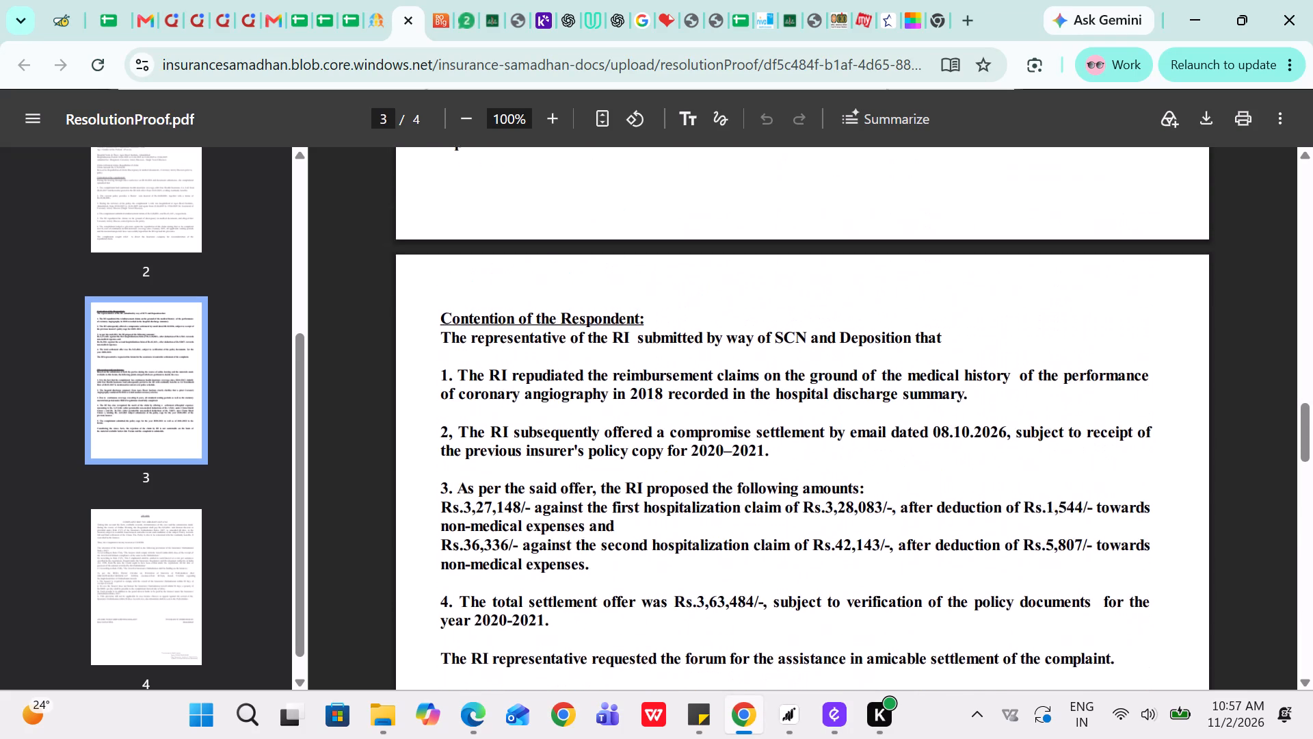
scroll(546, 430, up, 3)
scroll(546, 430, down, 1)
scroll(546, 430, up, 1)
Leave the resolution proof and return from the complaint's details to the All Complaints list.
click(376, 0)
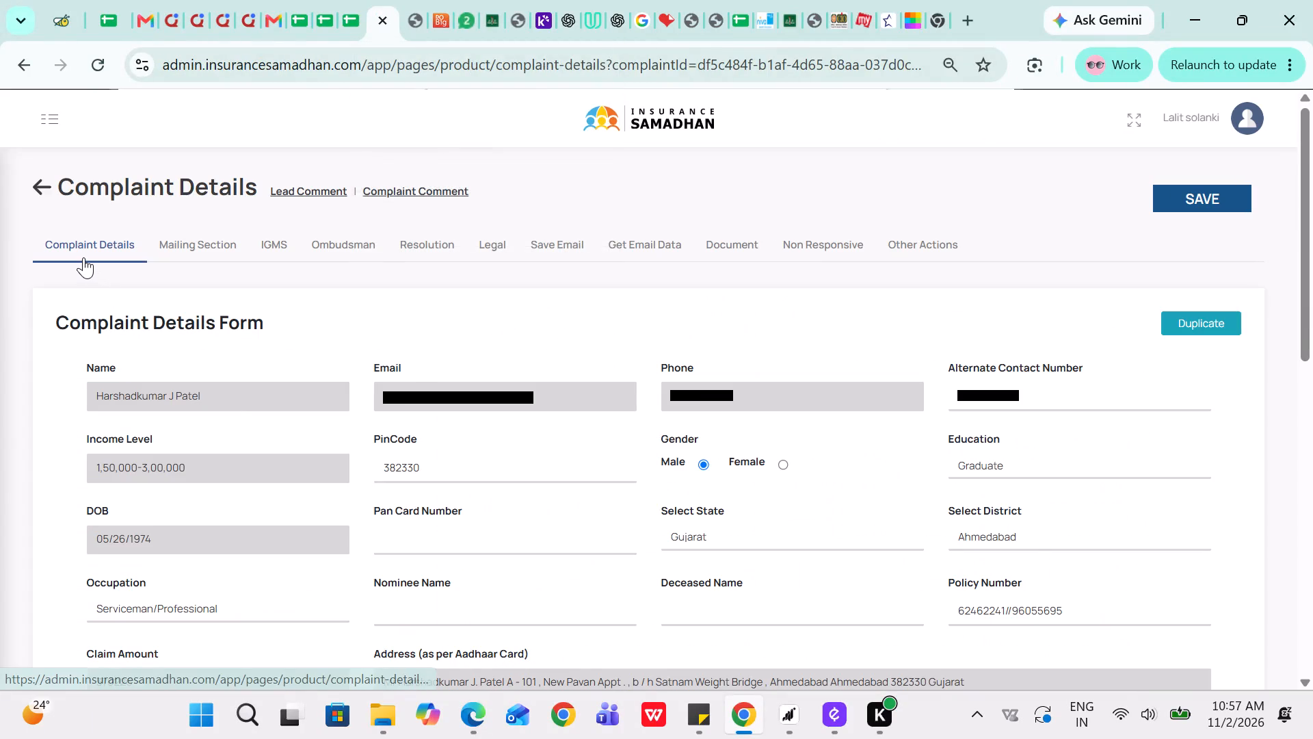
scroll(431, 495, down, 1)
scroll(431, 495, up, 1)
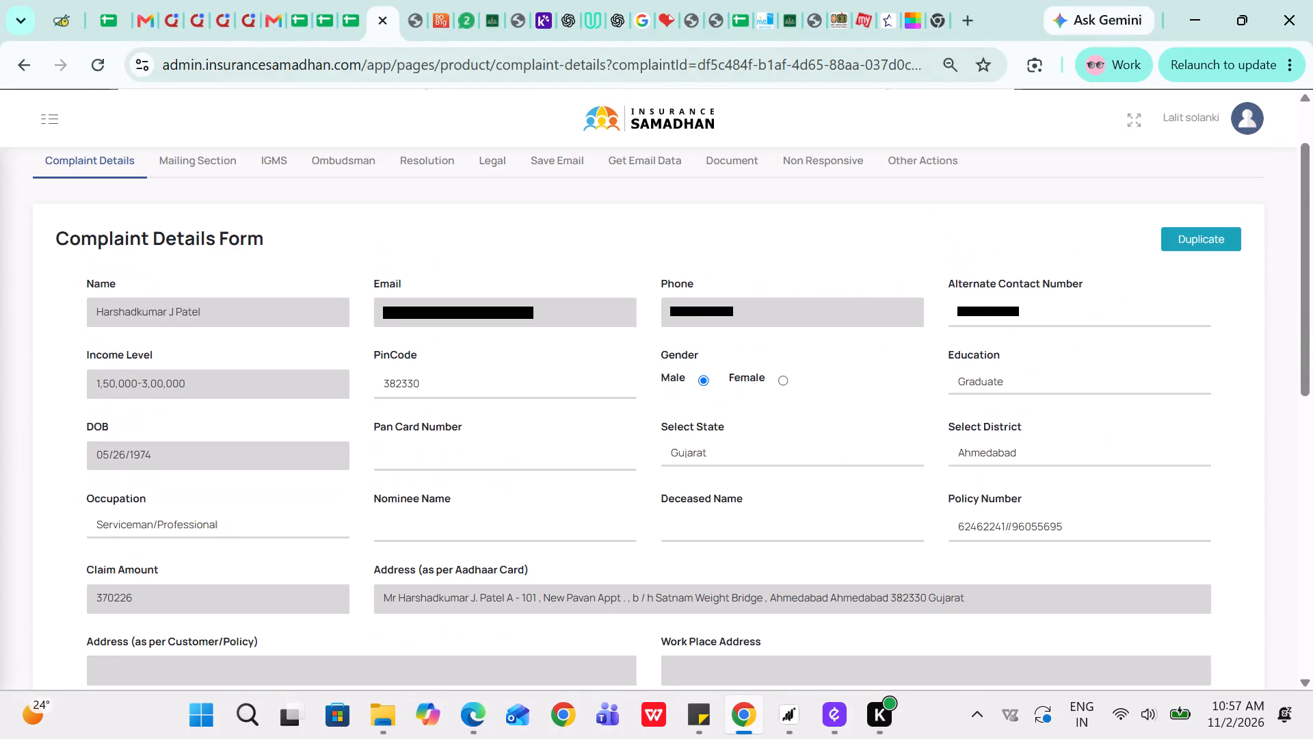
click(43, 185)
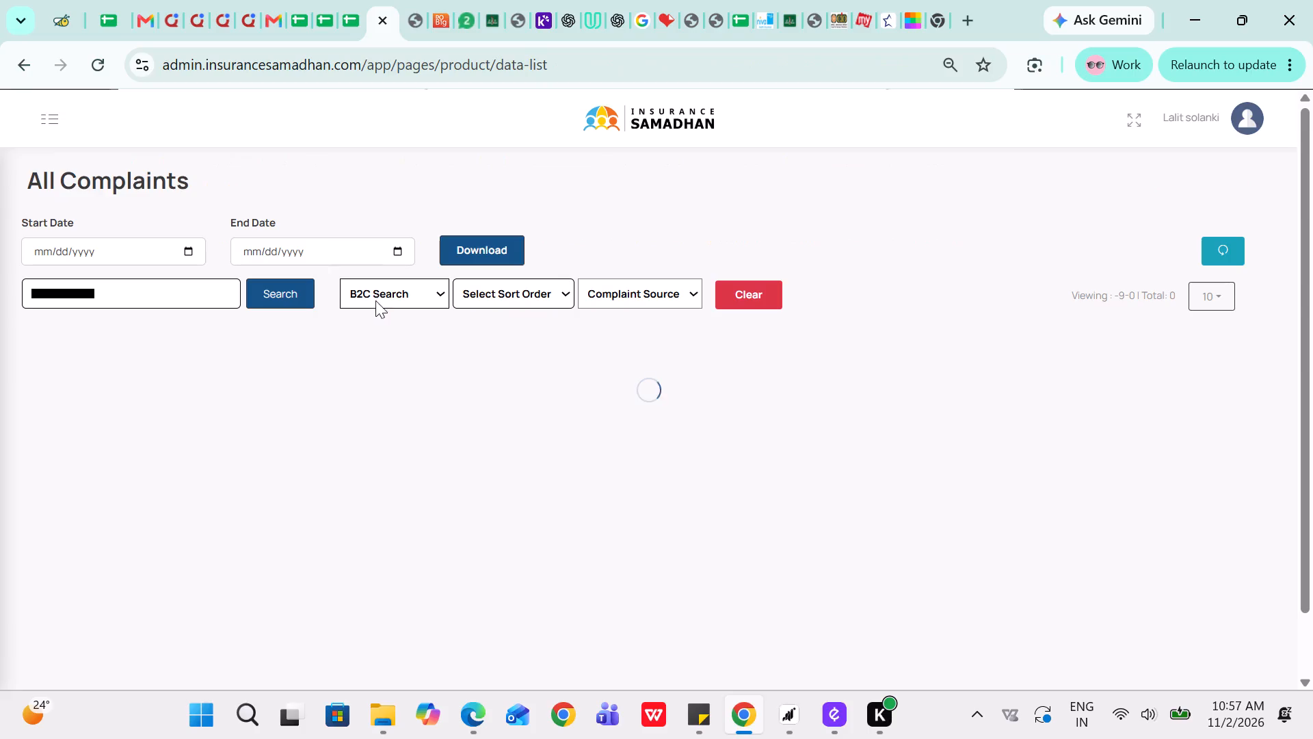
Review the status history of the row 45 customer's Settled complaint through its last entry and close it.
scroll(462, 375, down, 1)
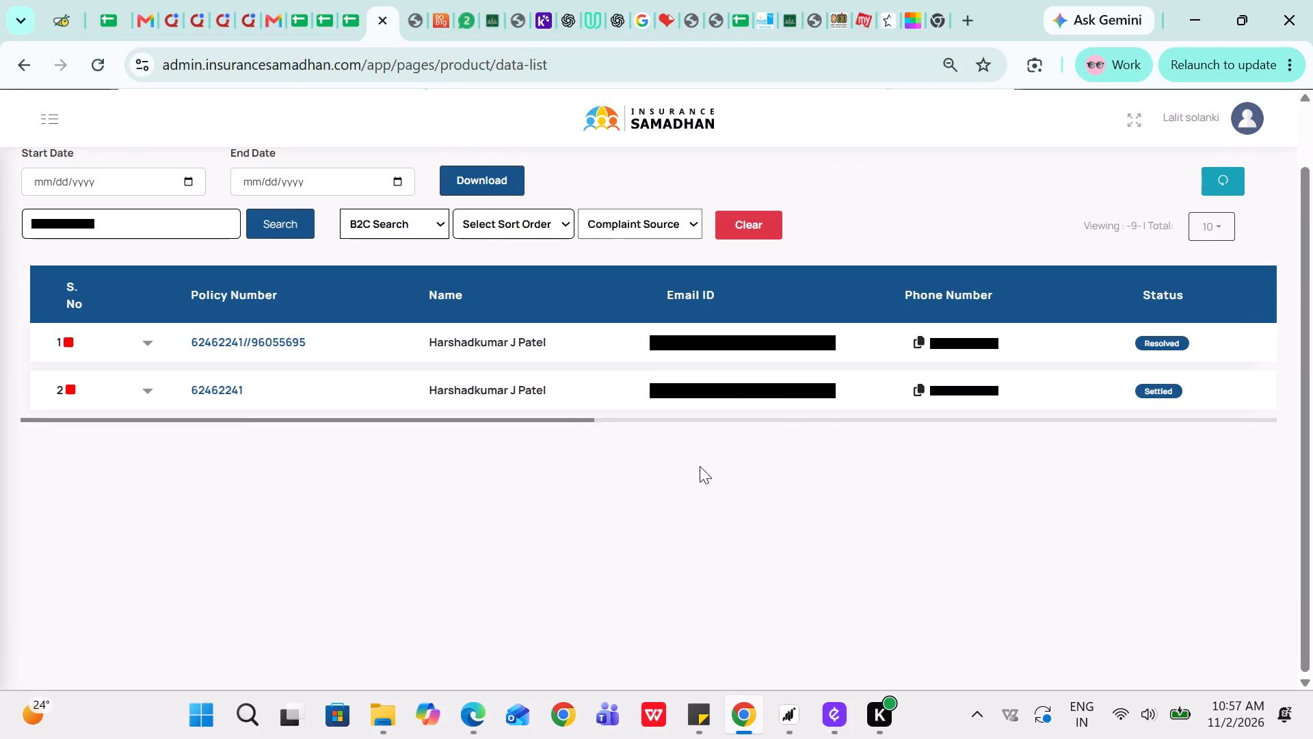
scroll(728, 398, left, 7)
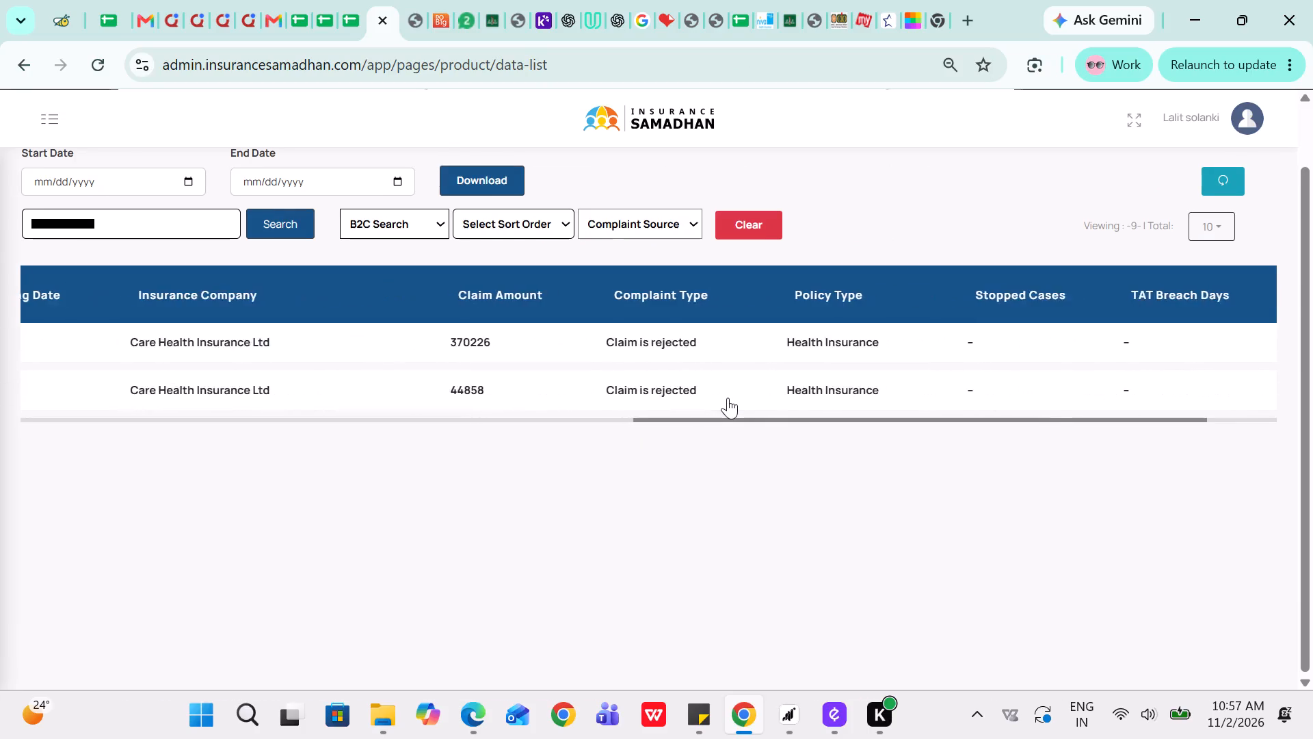
scroll(728, 398, left, 2)
scroll(728, 398, right, 5)
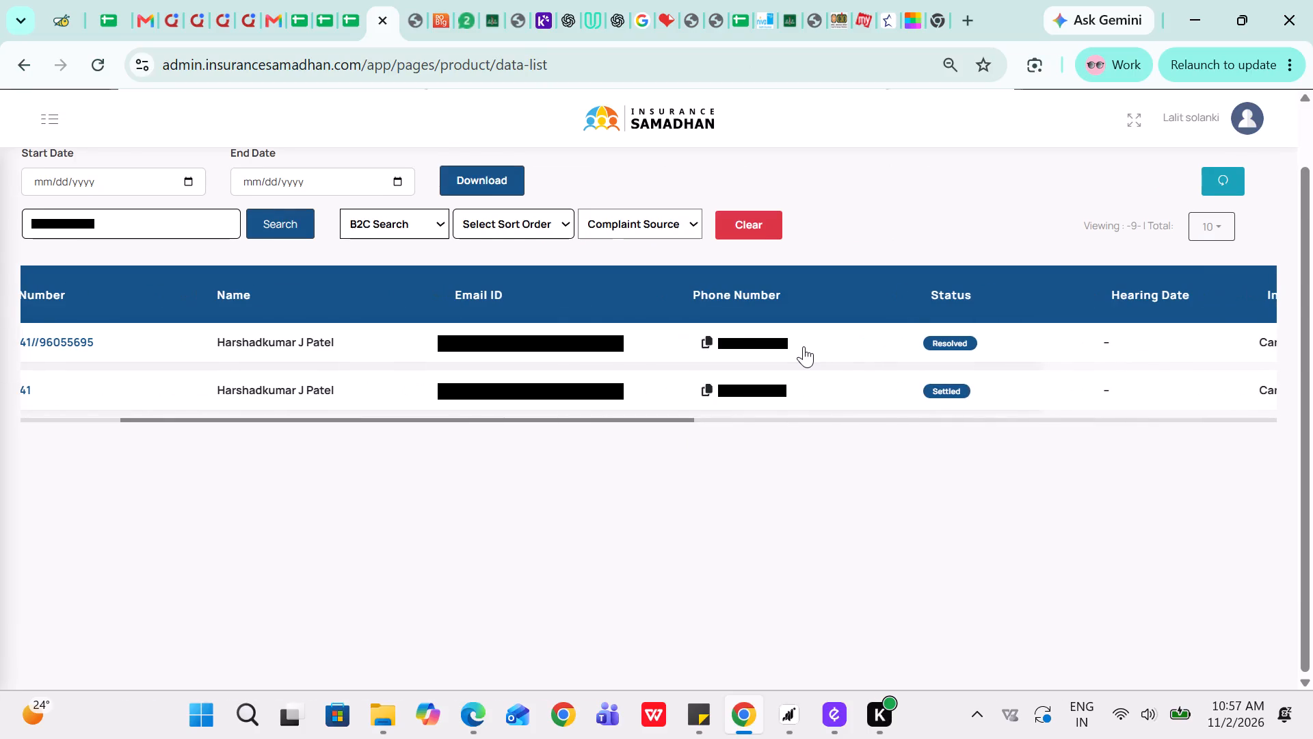
scroll(596, 379, right, 1)
click(752, 381)
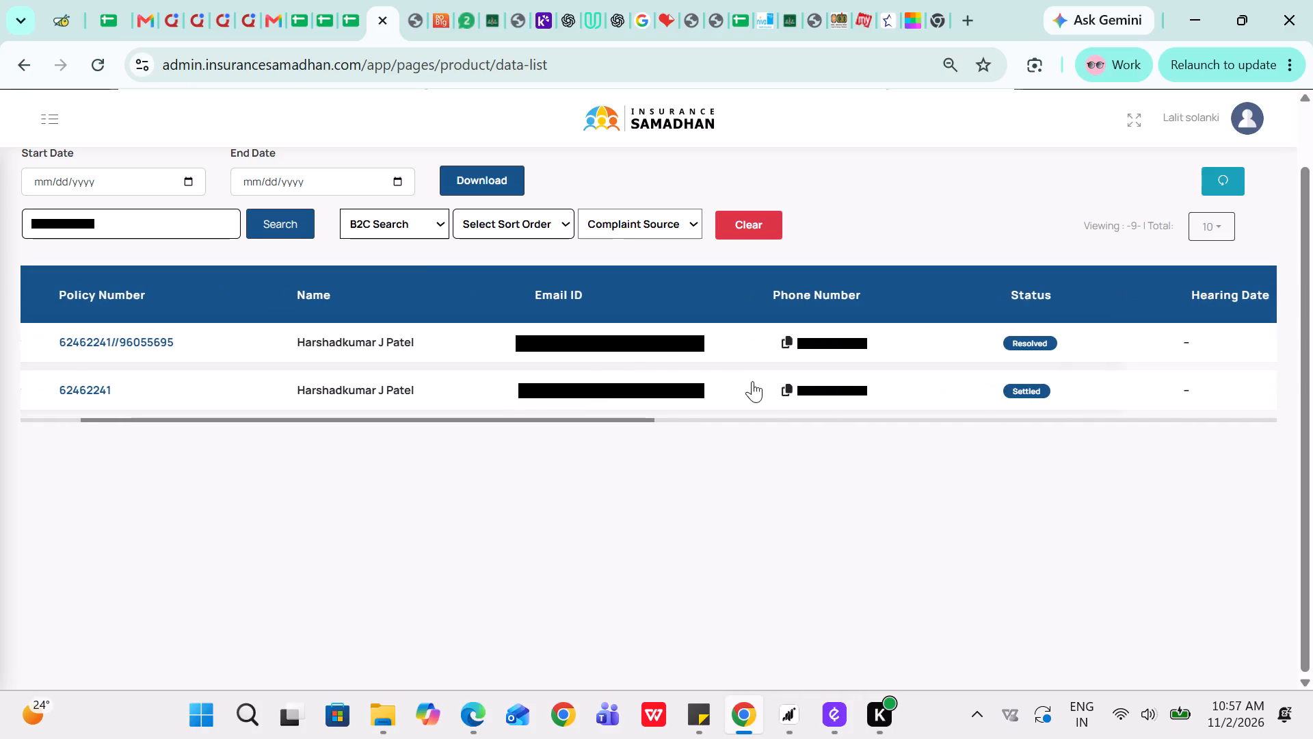
click(621, 445)
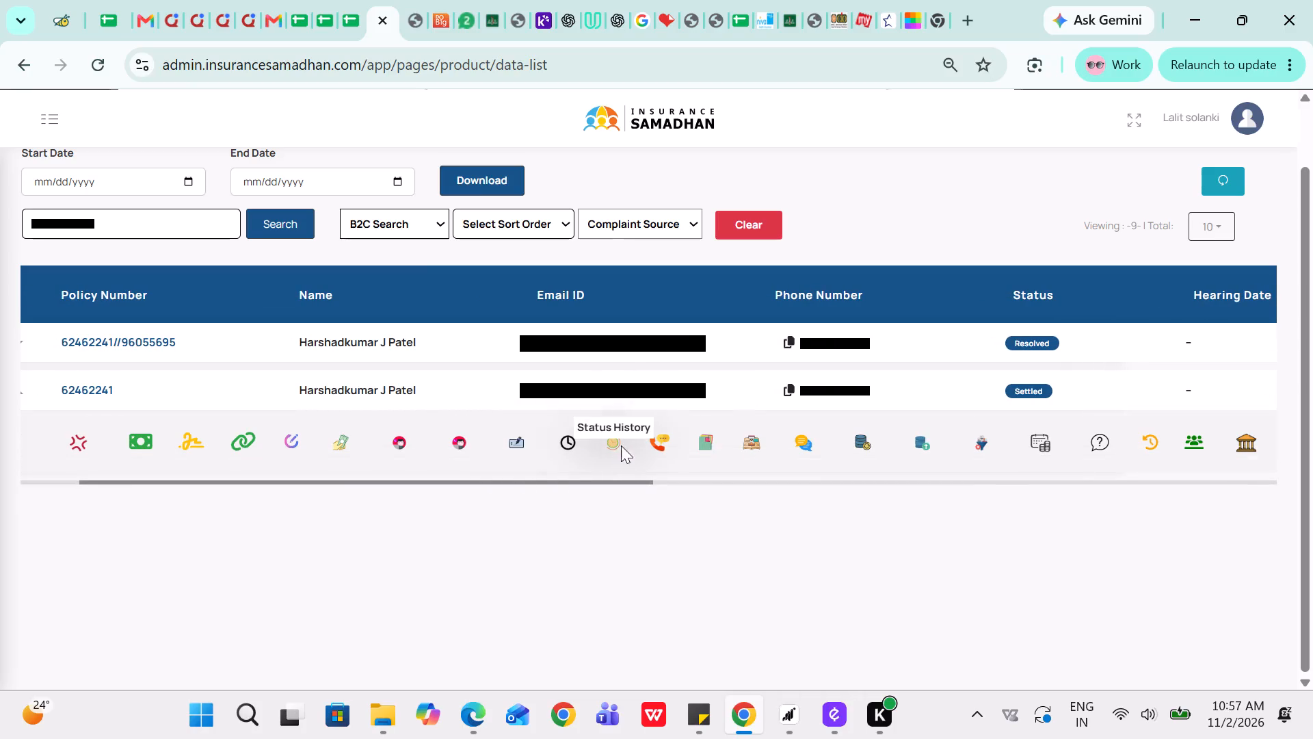
scroll(621, 445, down, 3)
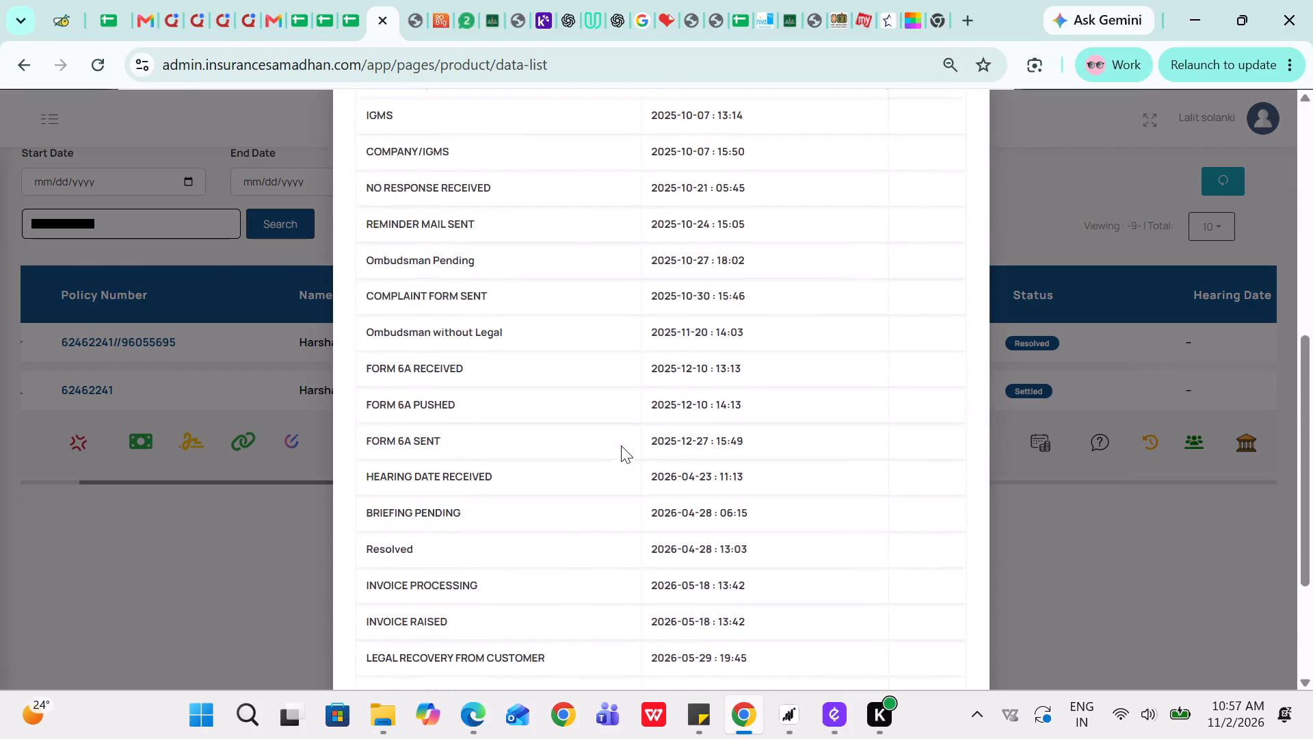
scroll(621, 445, down, 2)
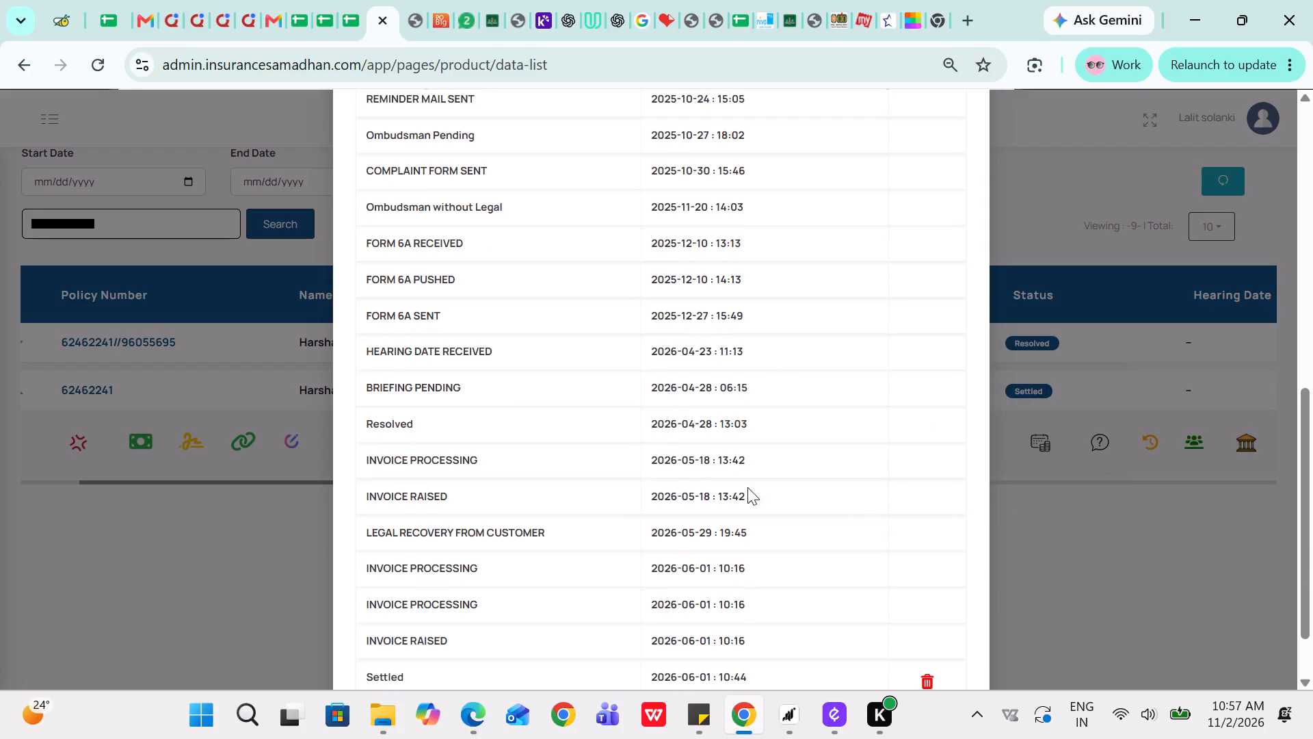
scroll(603, 499, down, 1)
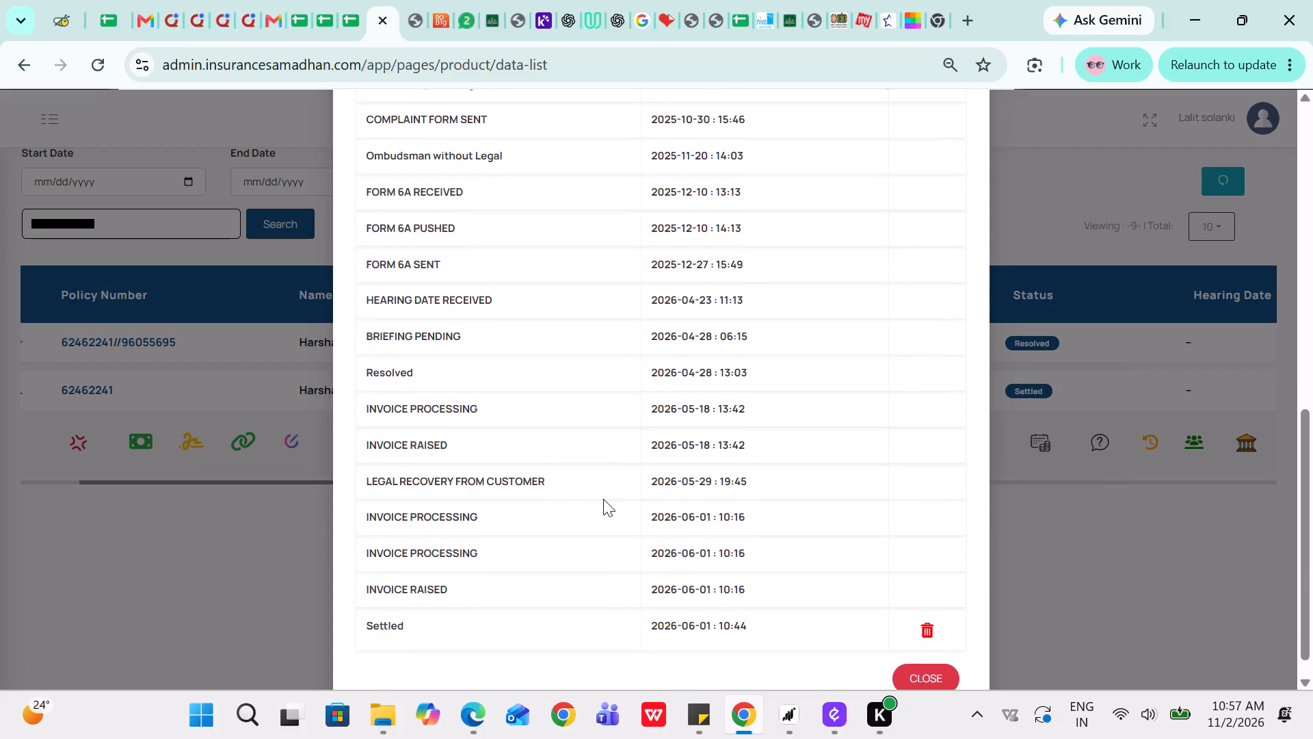
click(1098, 560)
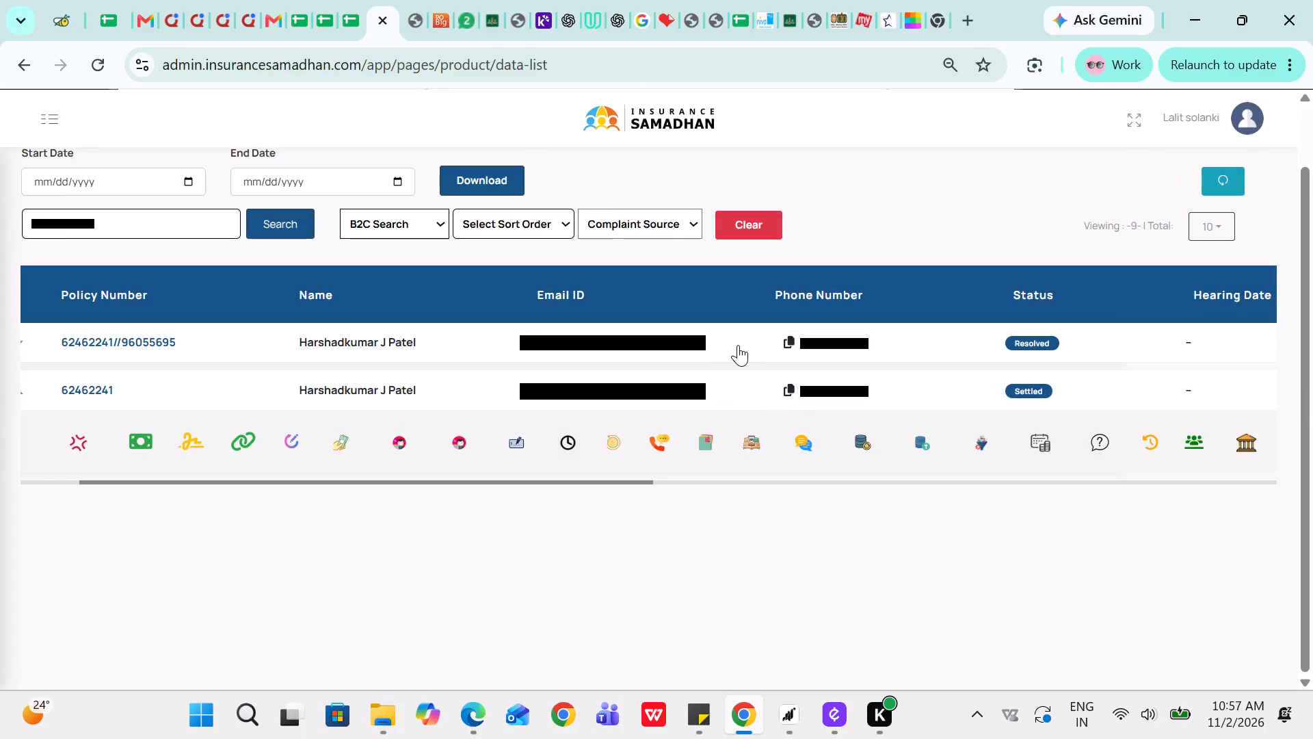
Review the status history of the customer's Resolved complaint through its last entry and close it.
click(743, 345)
click(618, 398)
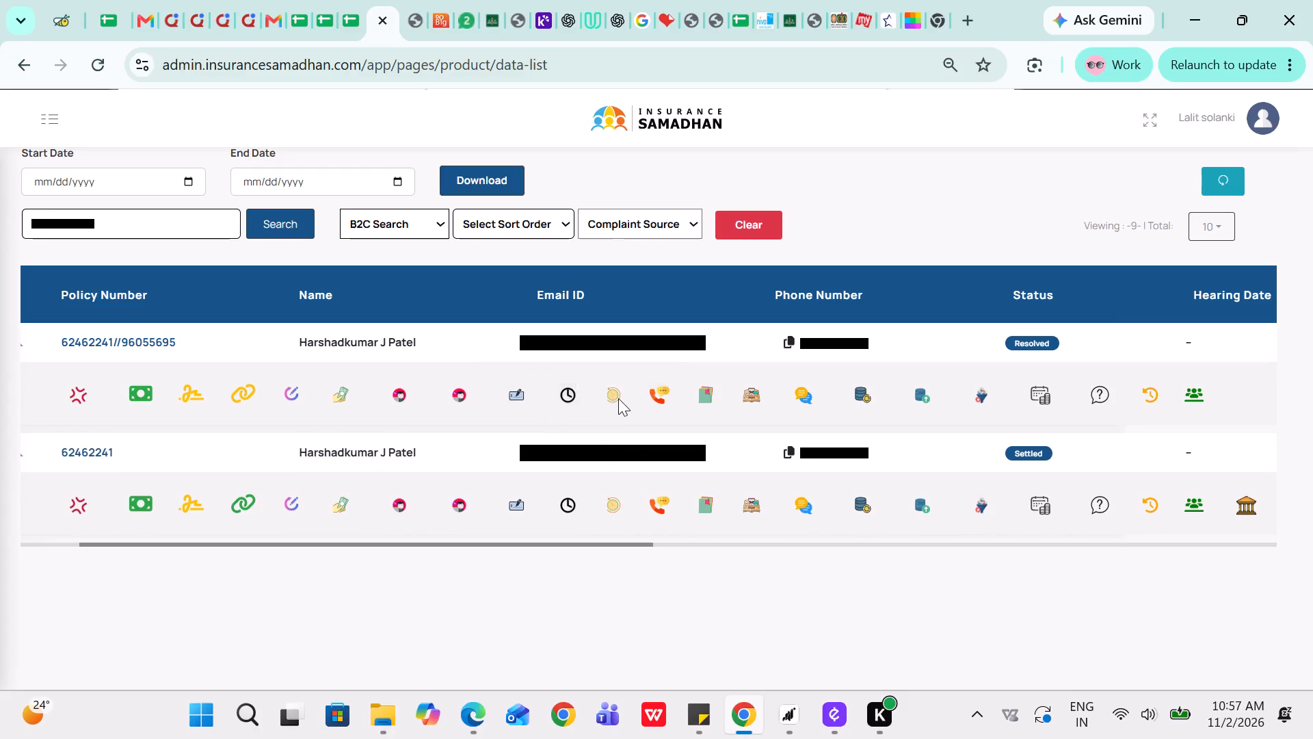
scroll(711, 563, down, 4)
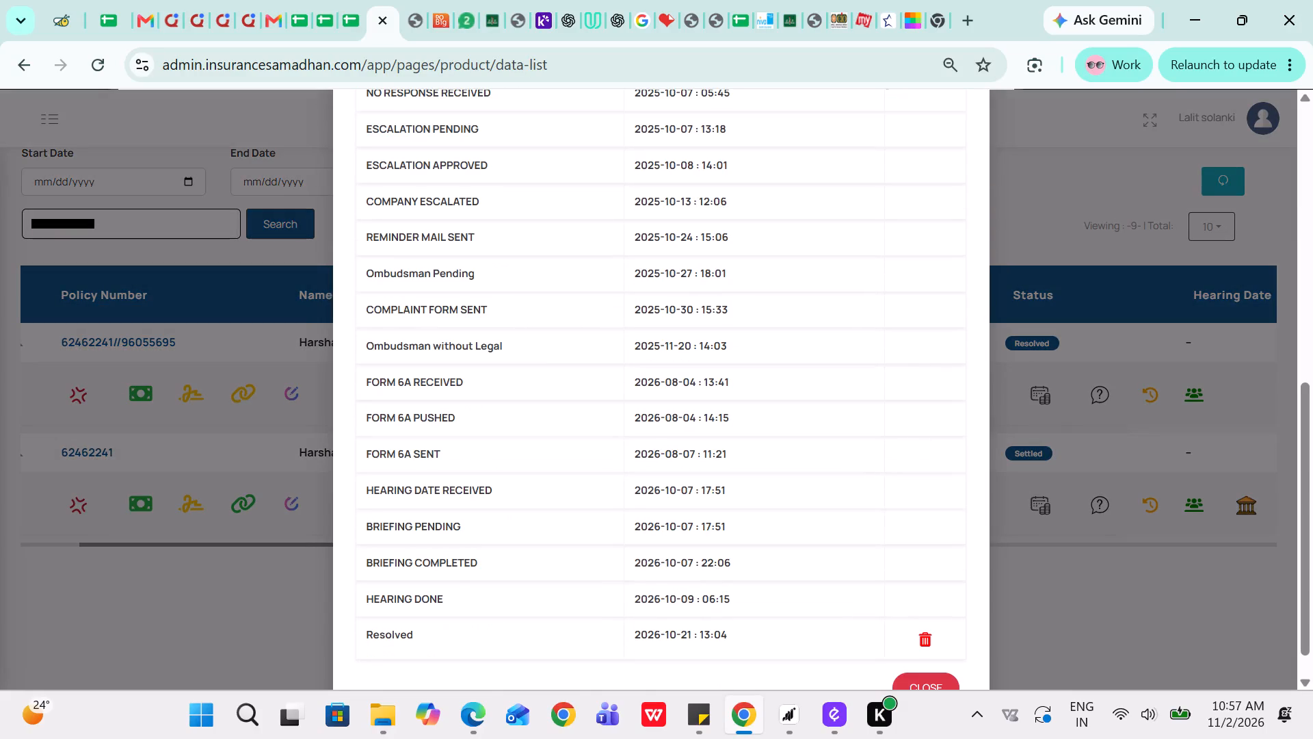
click(1120, 534)
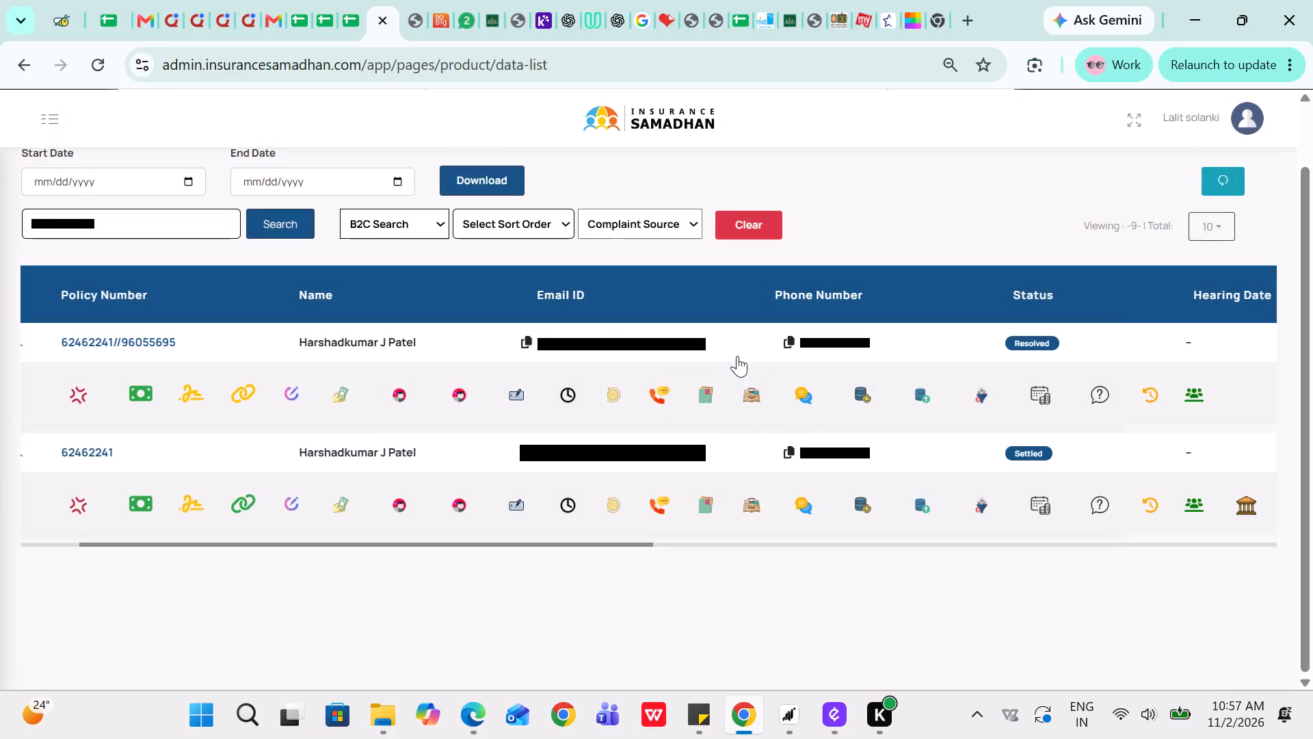
Collapse both complaint rows and compare their insurance company, claim amount, complaint type and policy type.
click(741, 352)
click(742, 386)
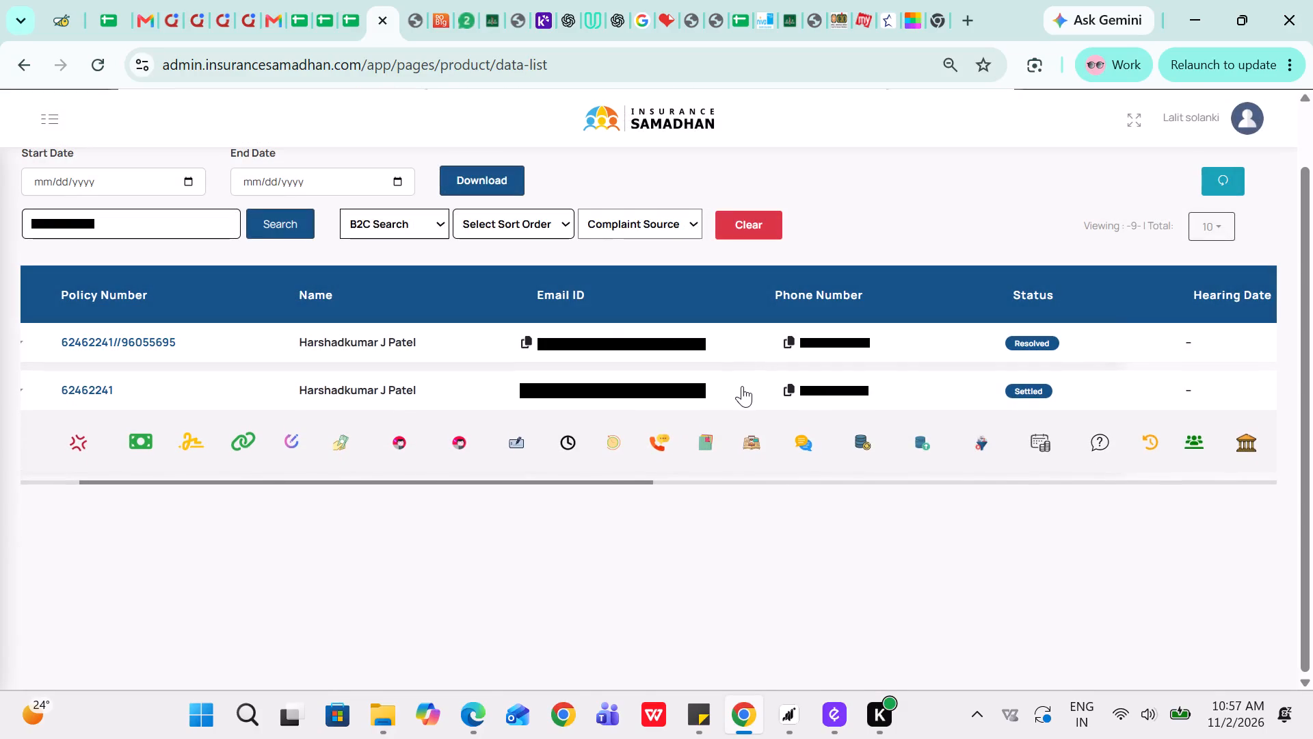
scroll(742, 386, right, 2)
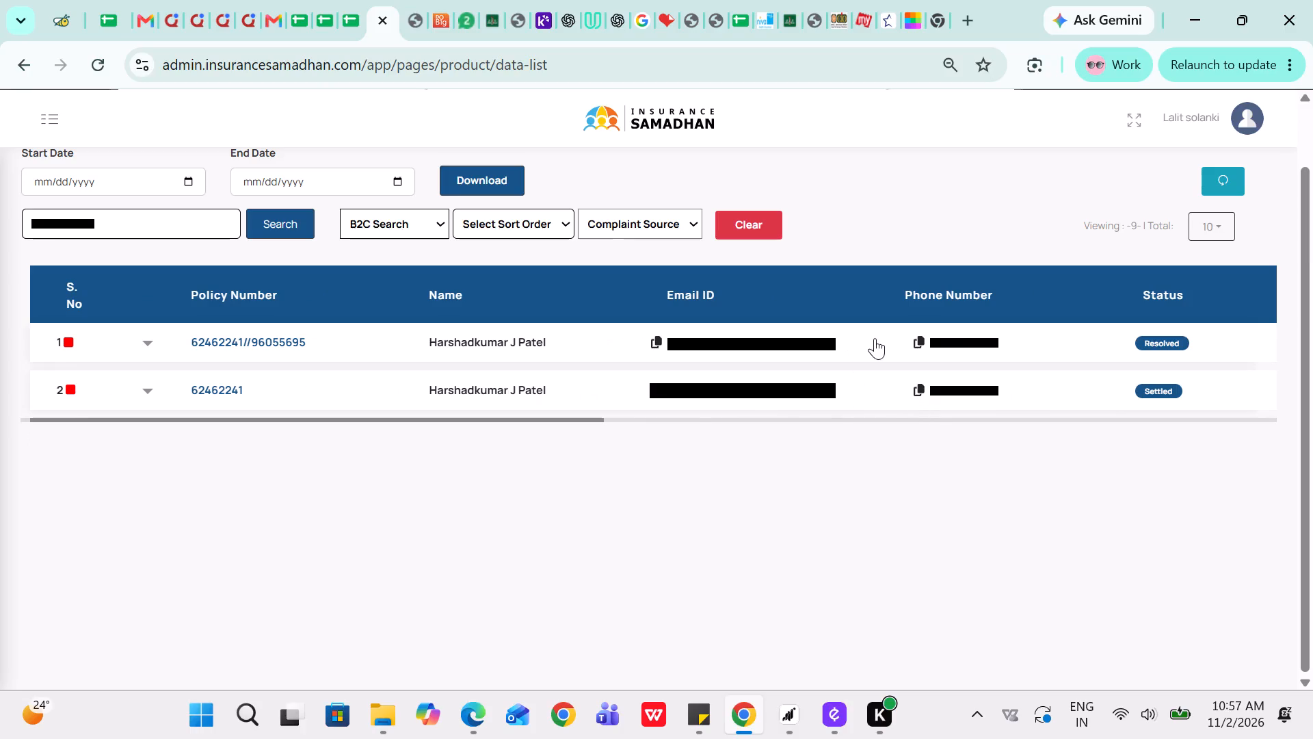
scroll(875, 338, left, 2)
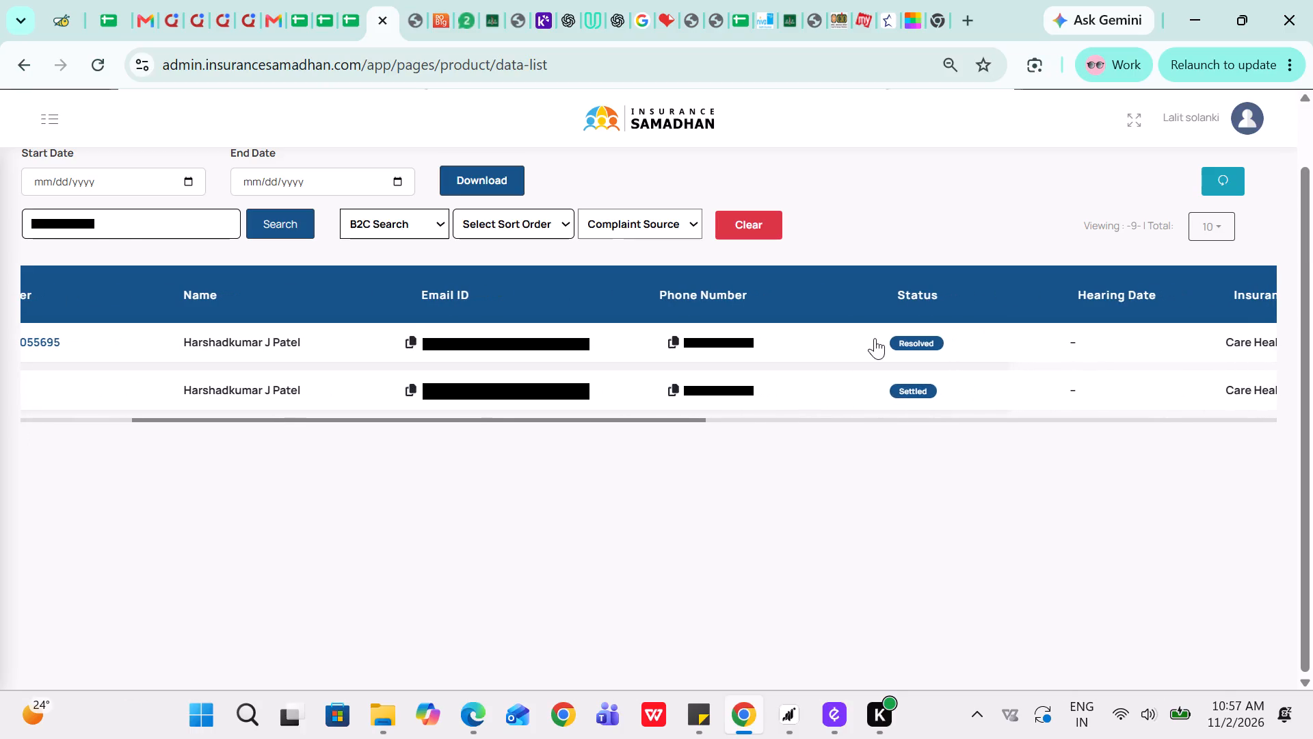
scroll(875, 338, left, 5)
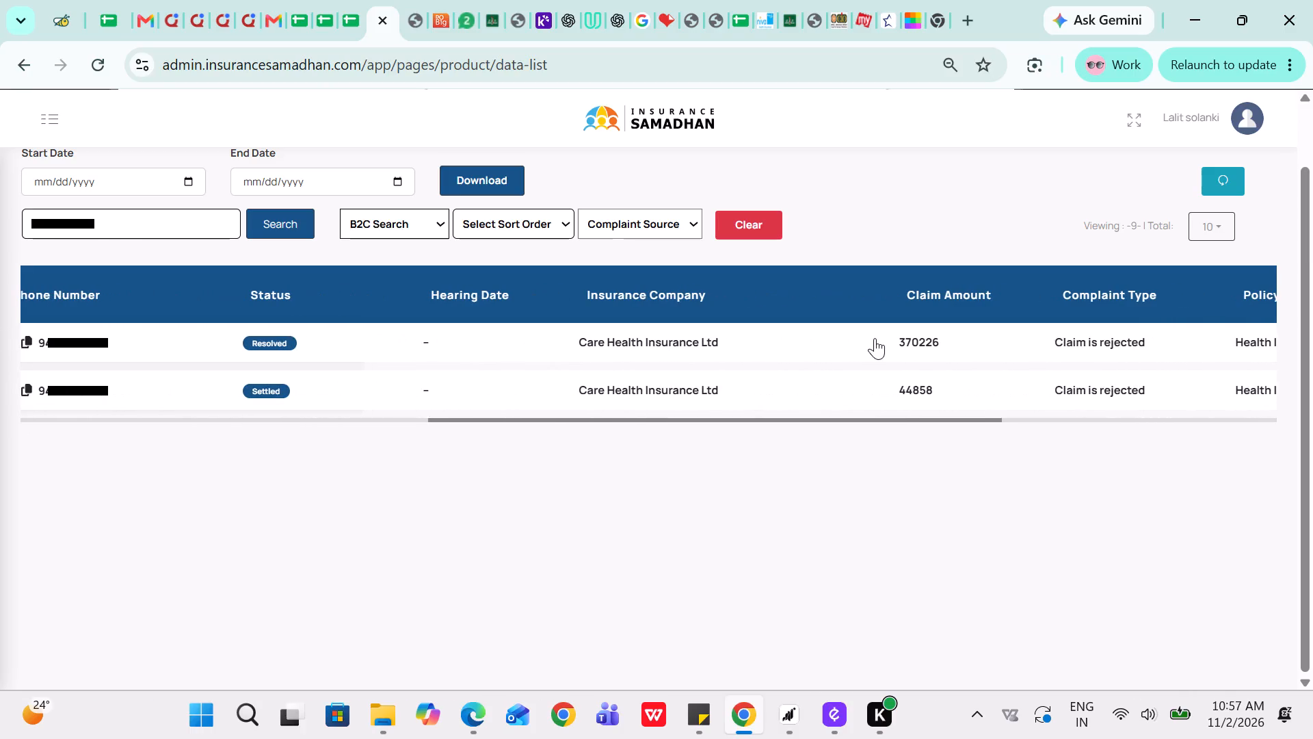
scroll(875, 338, left, 1)
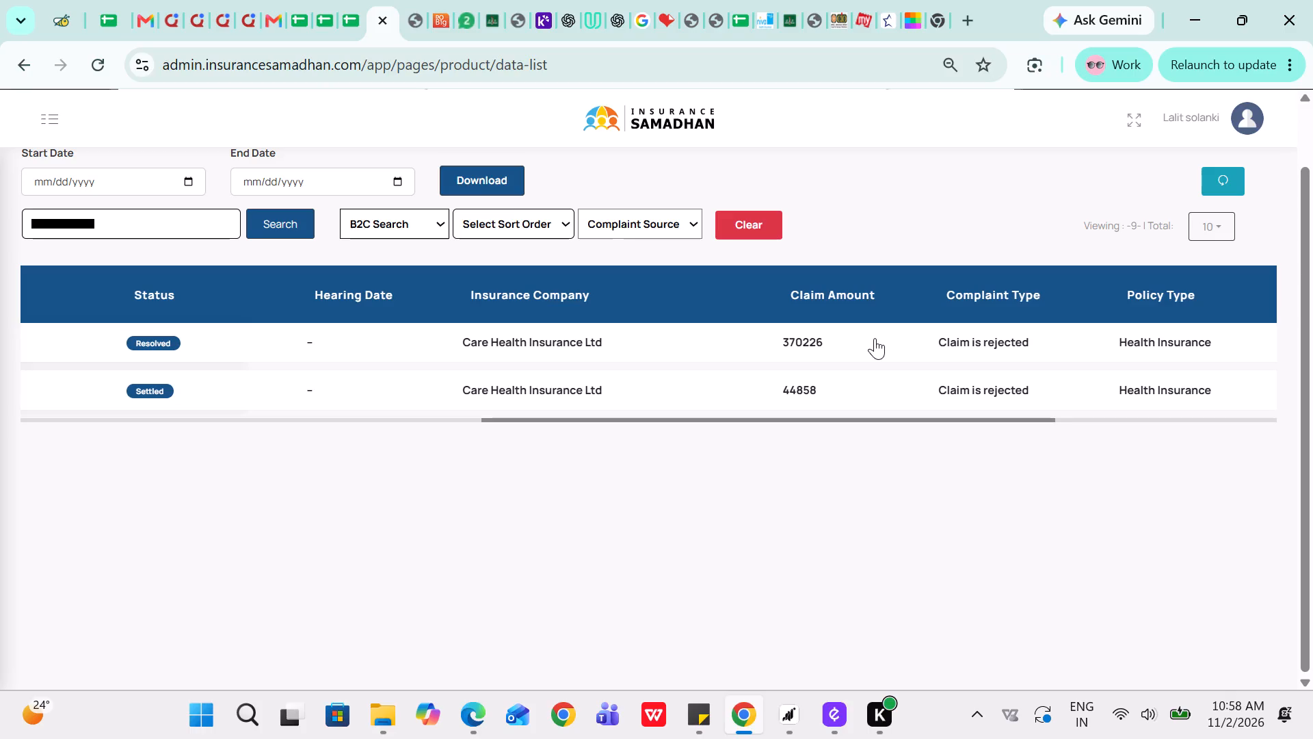
scroll(303, 362, right, 5)
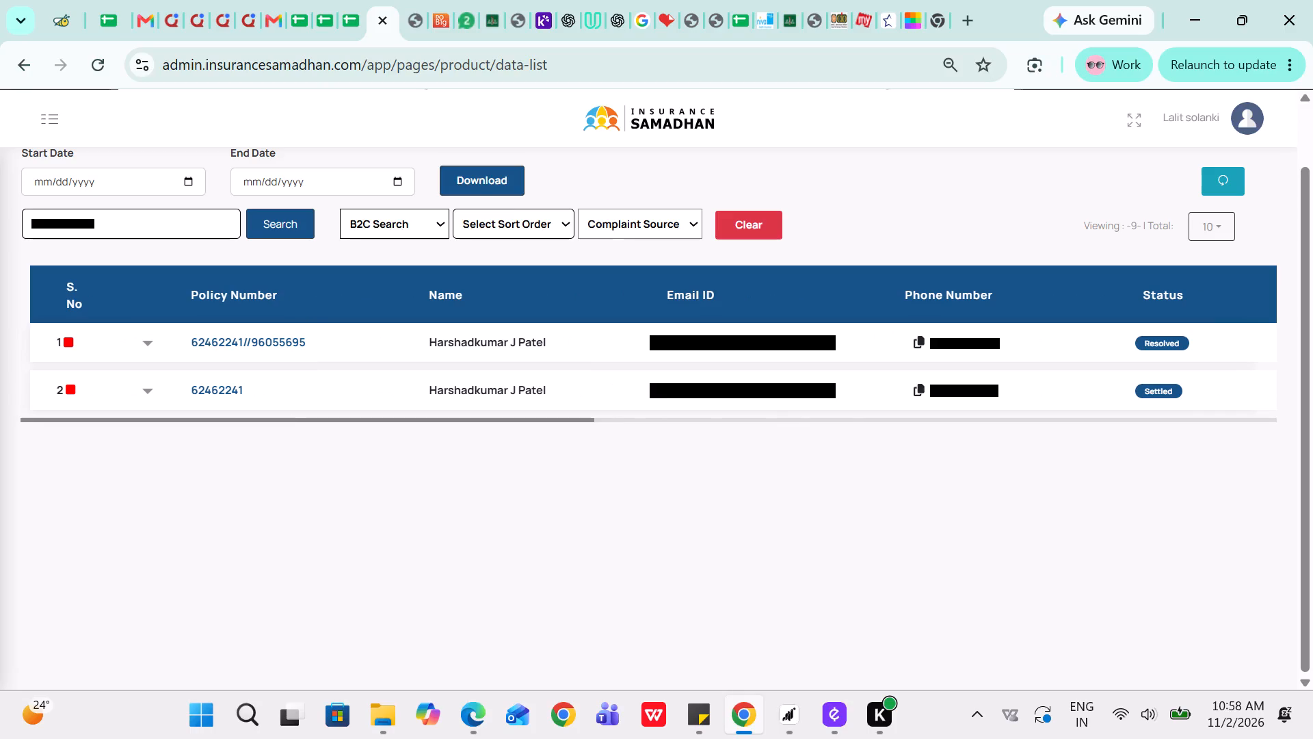
Recheck the hearing and briefing entries in the Resolved complaint's status history, then close it and collapse the row.
click(886, 335)
click(742, 399)
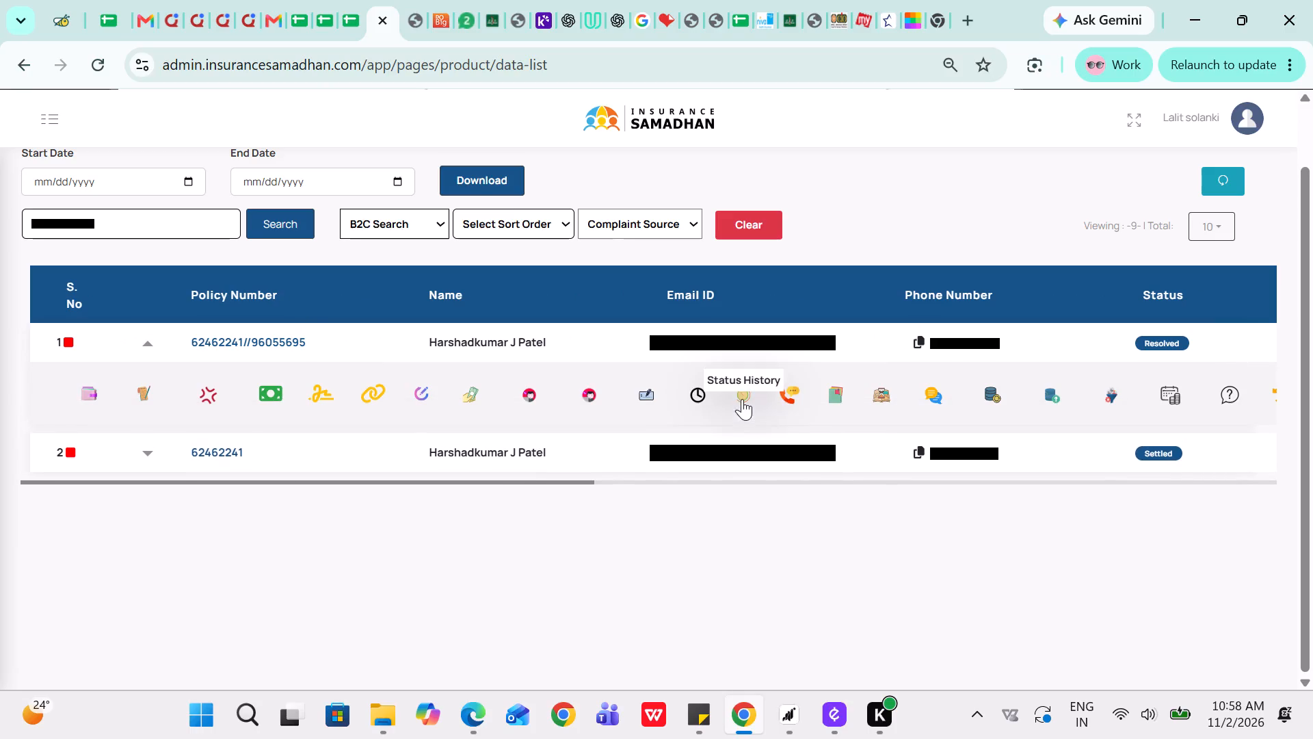
scroll(793, 430, down, 11)
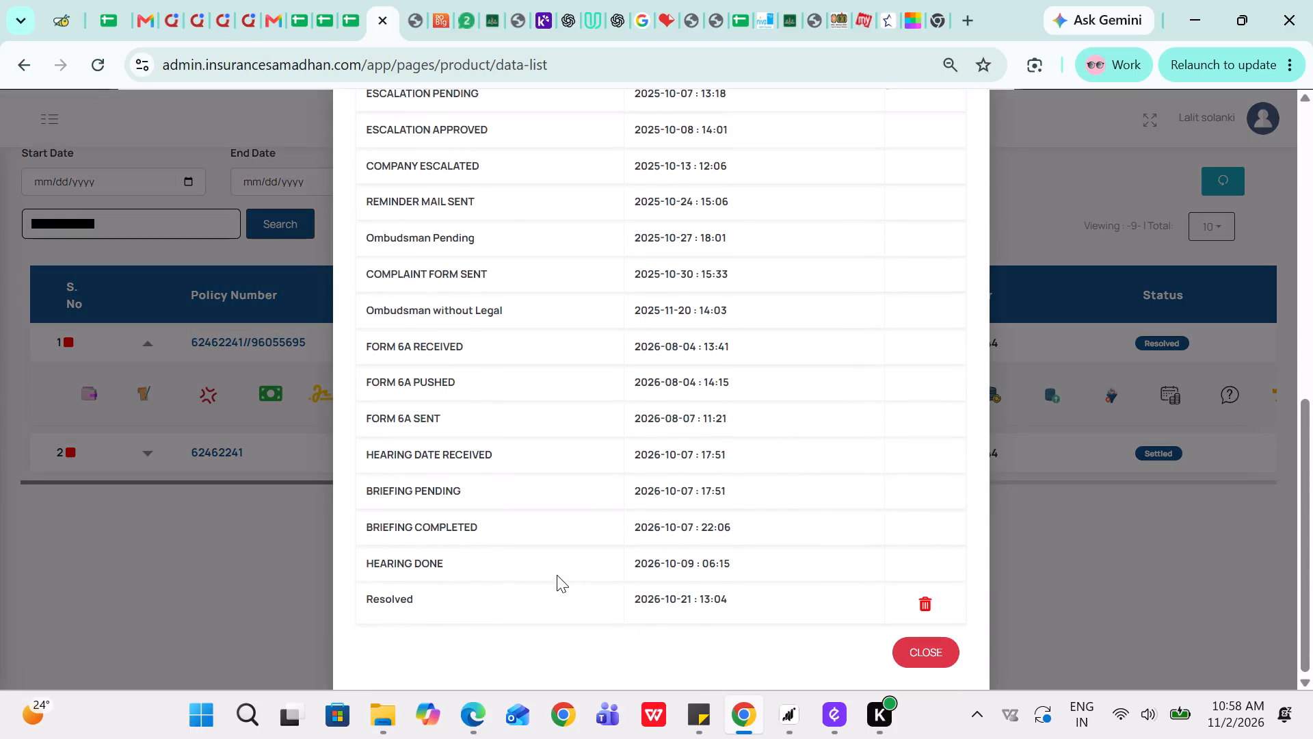
drag(503, 528, 398, 482)
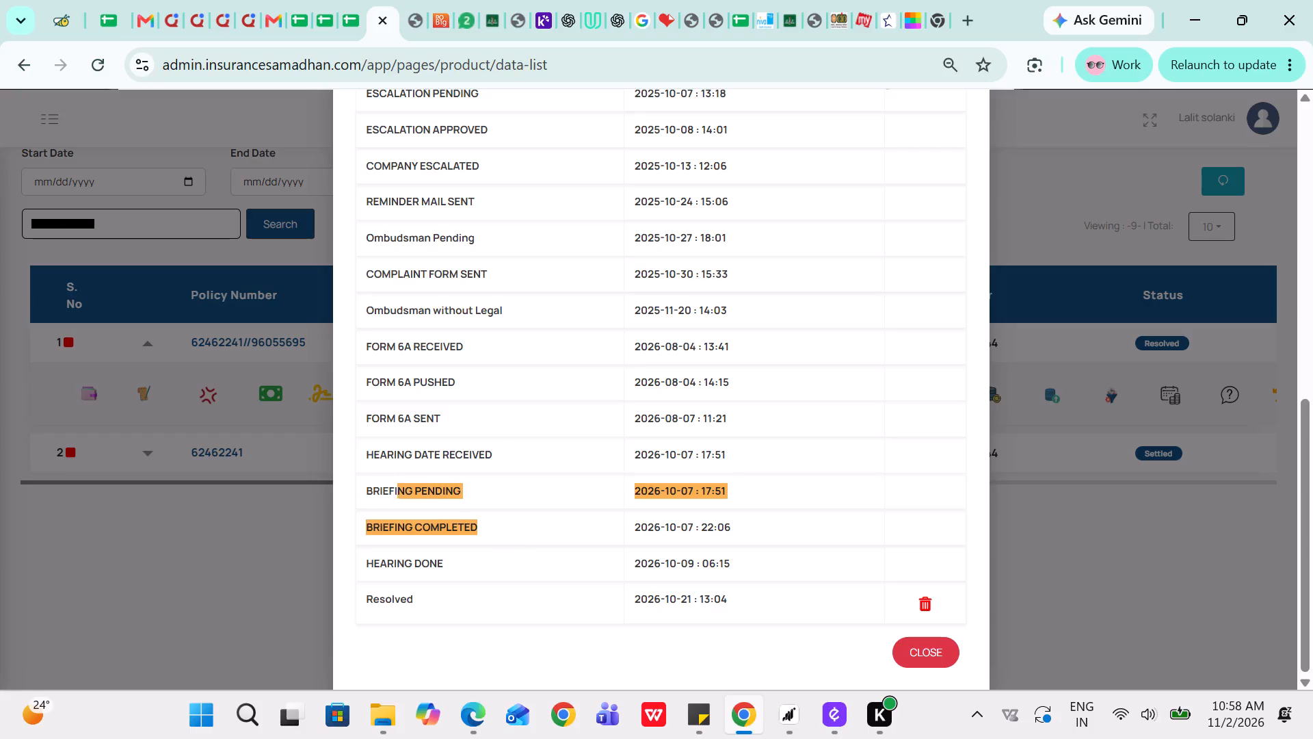
drag(398, 482, 363, 458)
click(1077, 632)
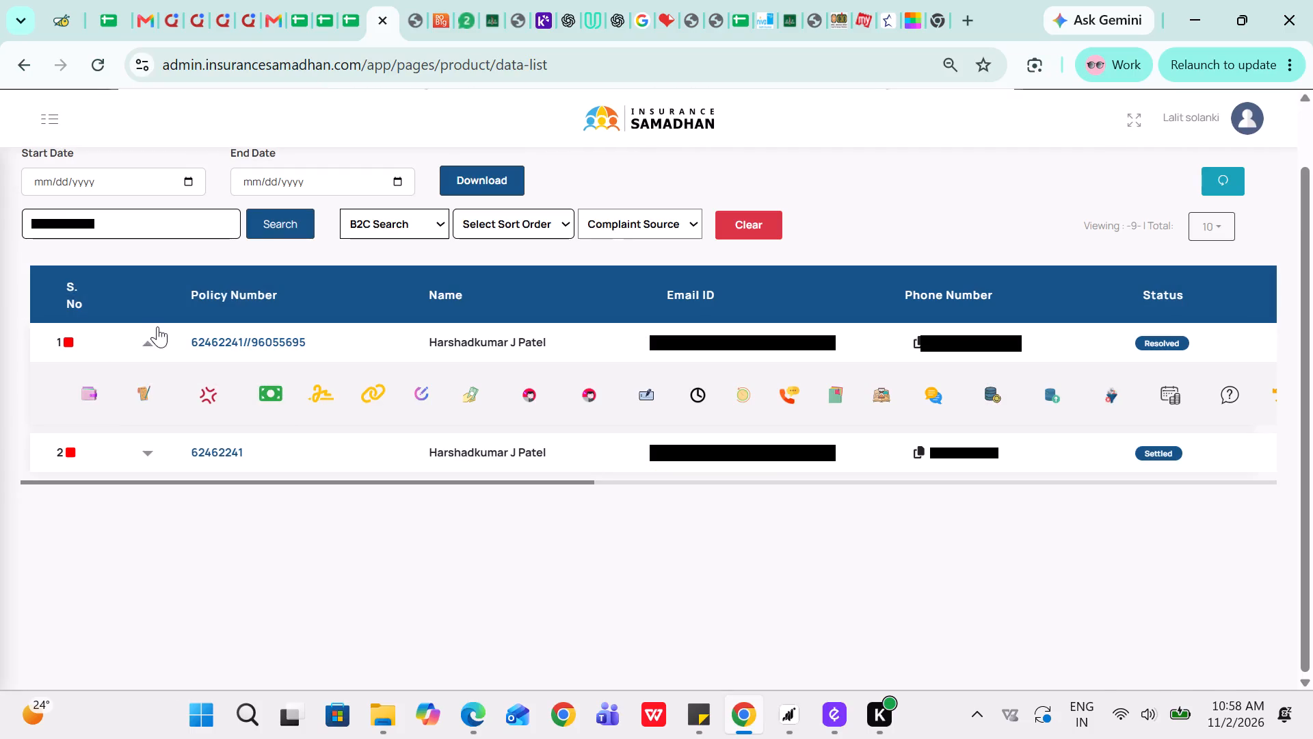
click(150, 335)
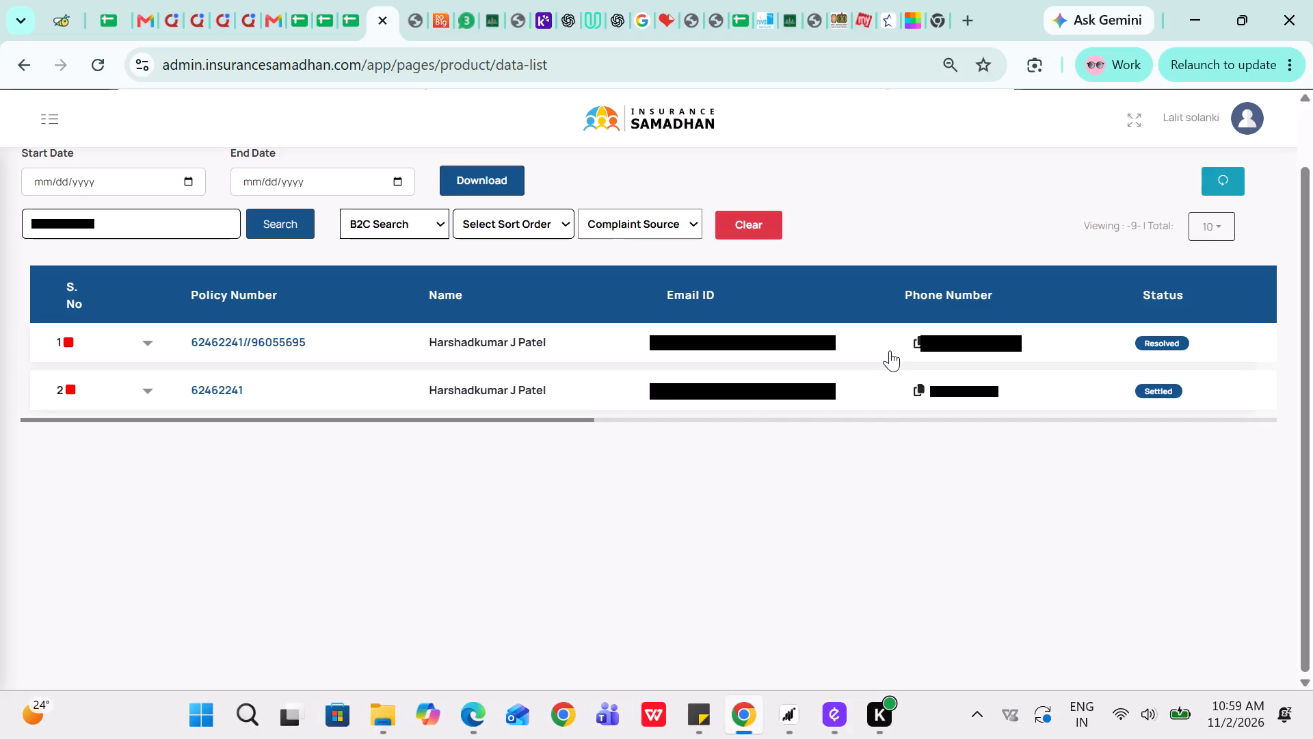
Read the earlier call comments in the Resolved complaint's communication list, then close it and collapse the row.
click(889, 349)
click(848, 339)
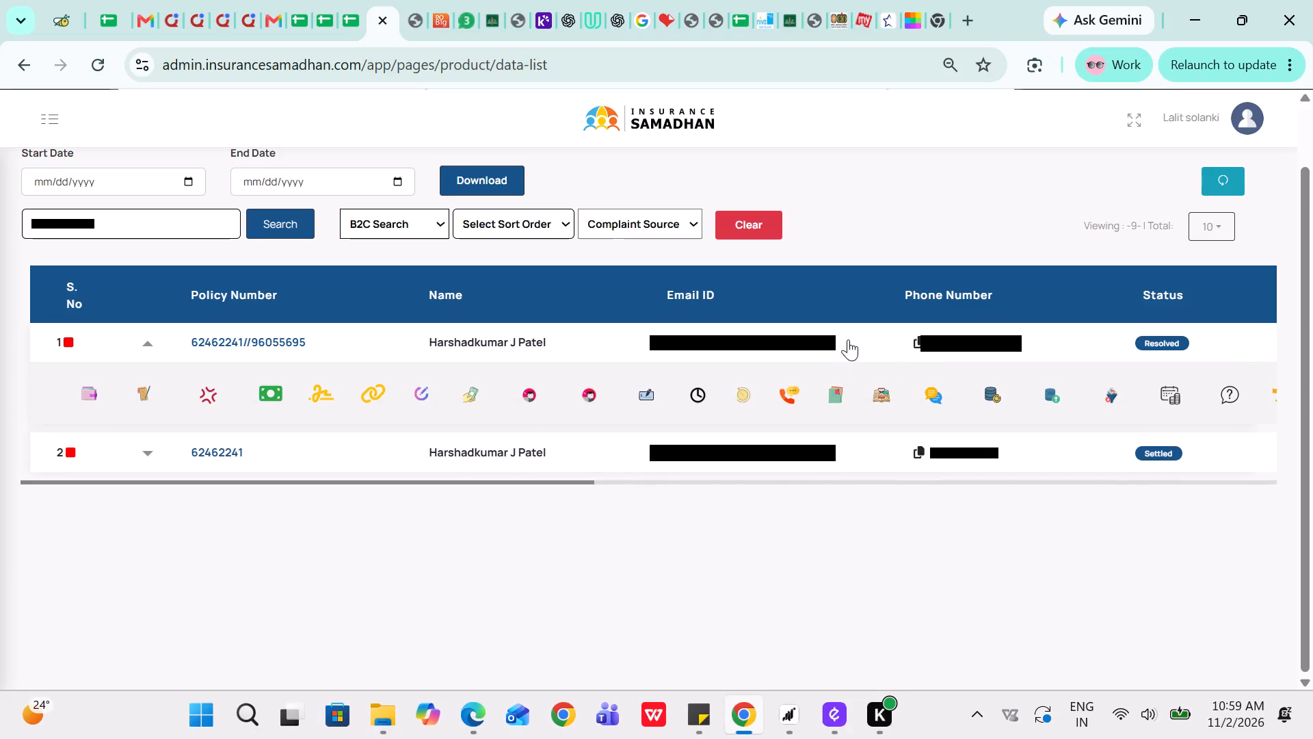
click(883, 339)
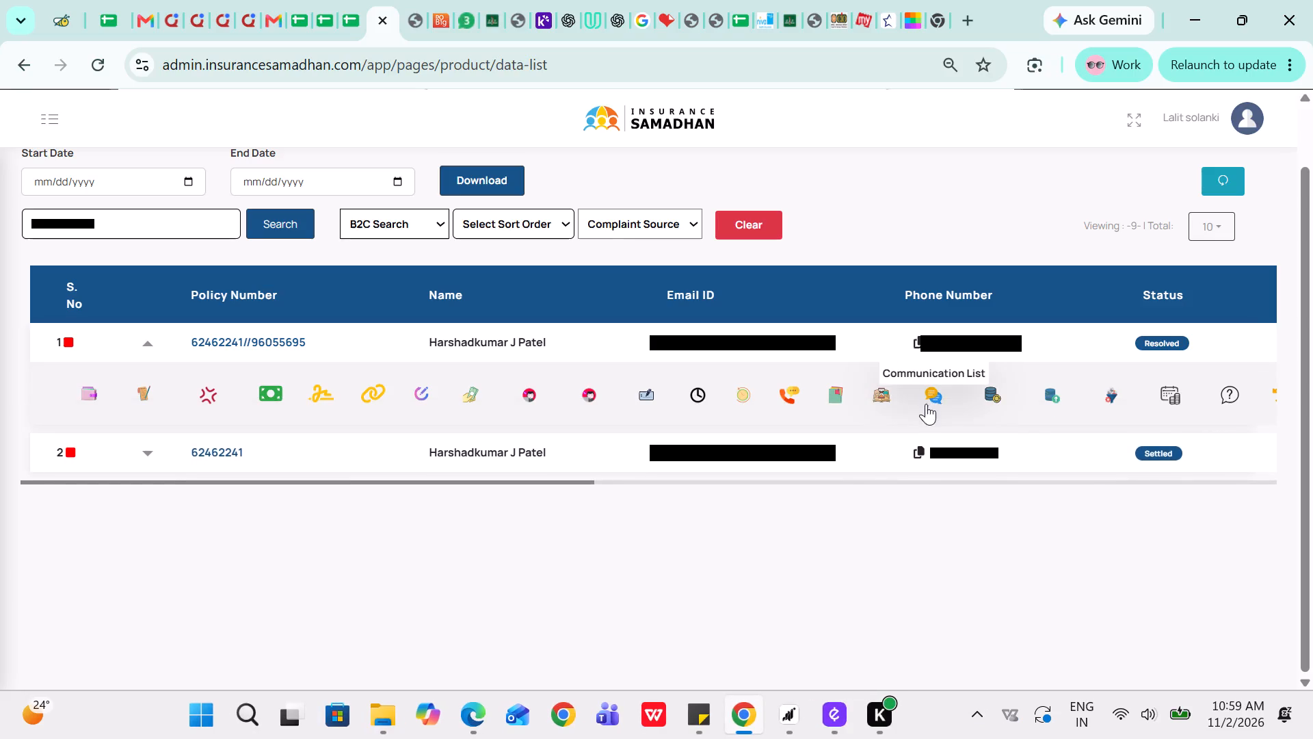
click(946, 386)
scroll(618, 353, down, 4)
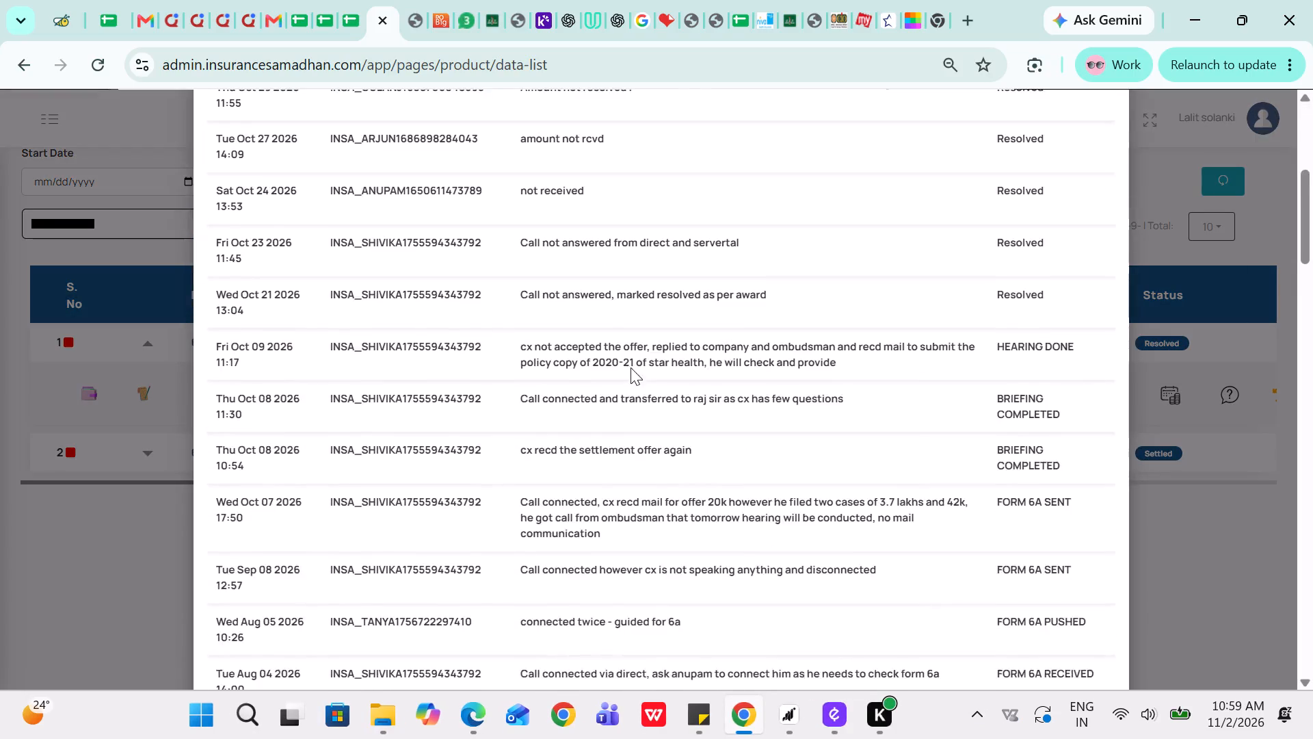
scroll(631, 368, down, 4)
scroll(677, 420, up, 19)
click(663, 166)
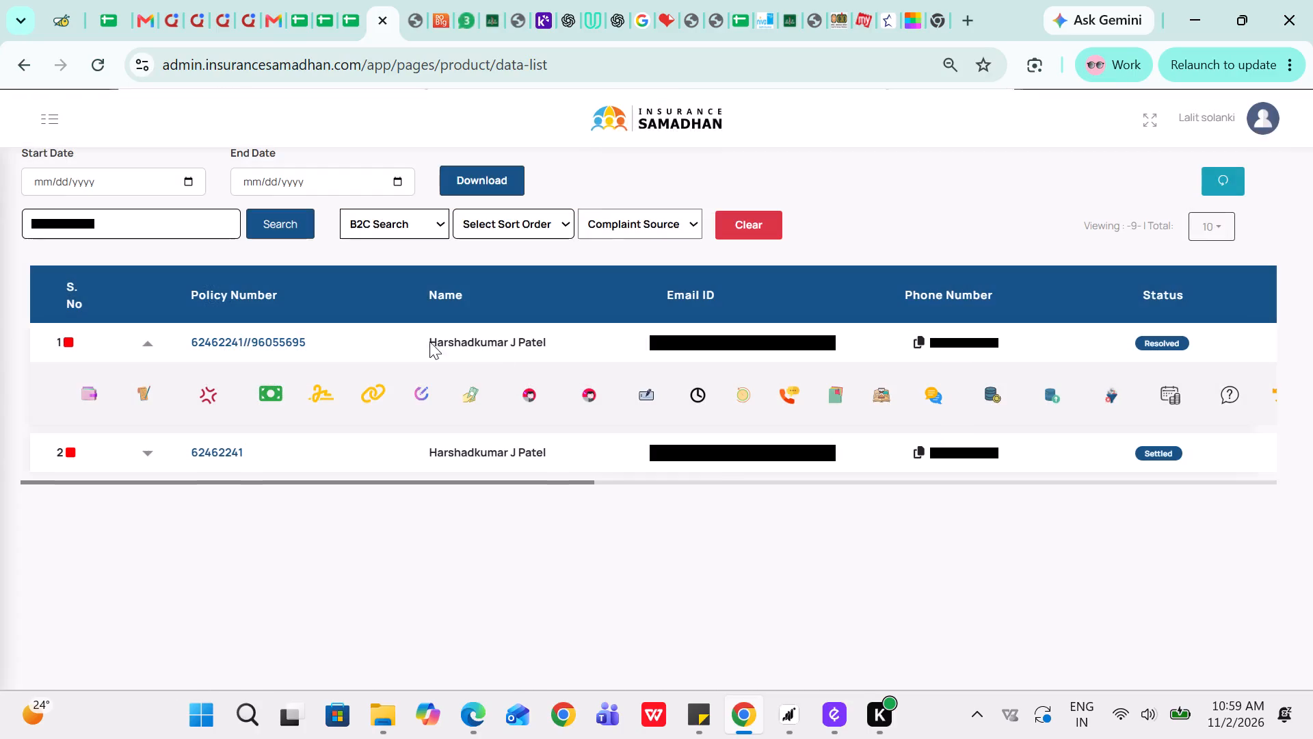
click(143, 344)
click(812, 556)
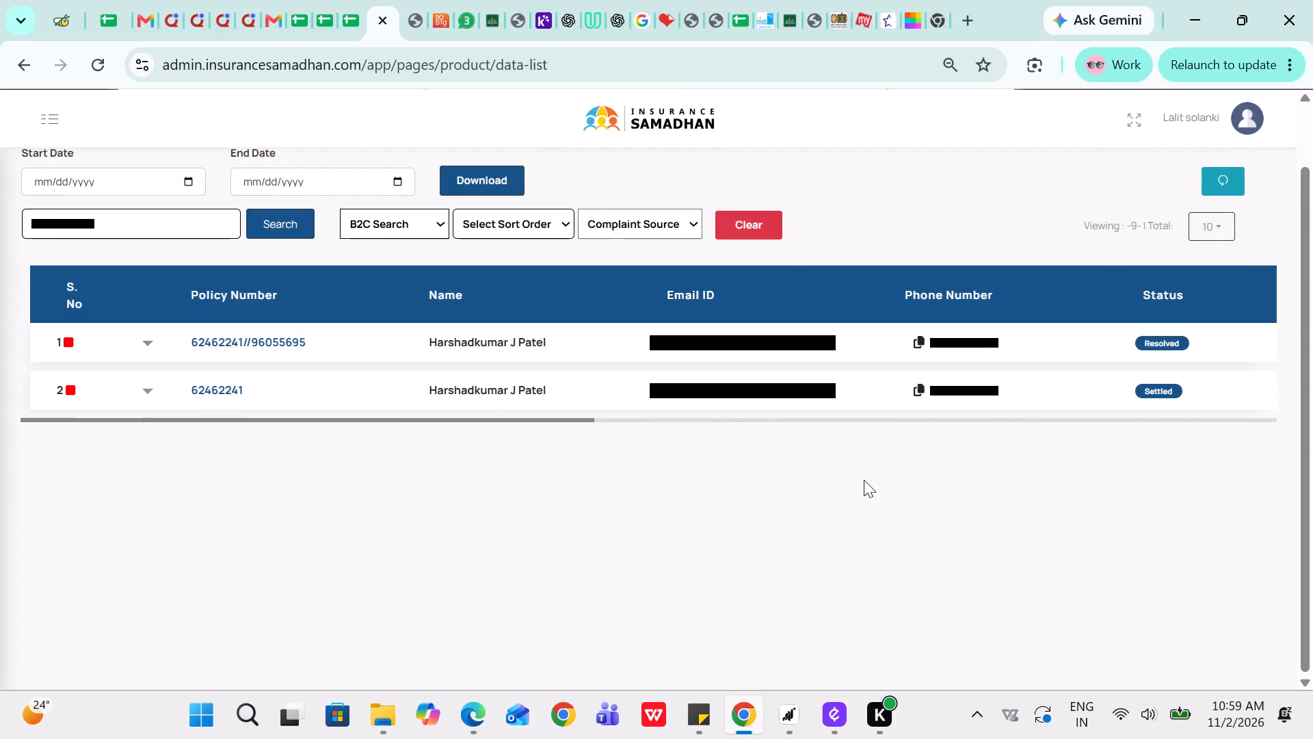
Add a comment to the Resolved complaint's communication list, beginning the description with "Amount nt".
click(866, 341)
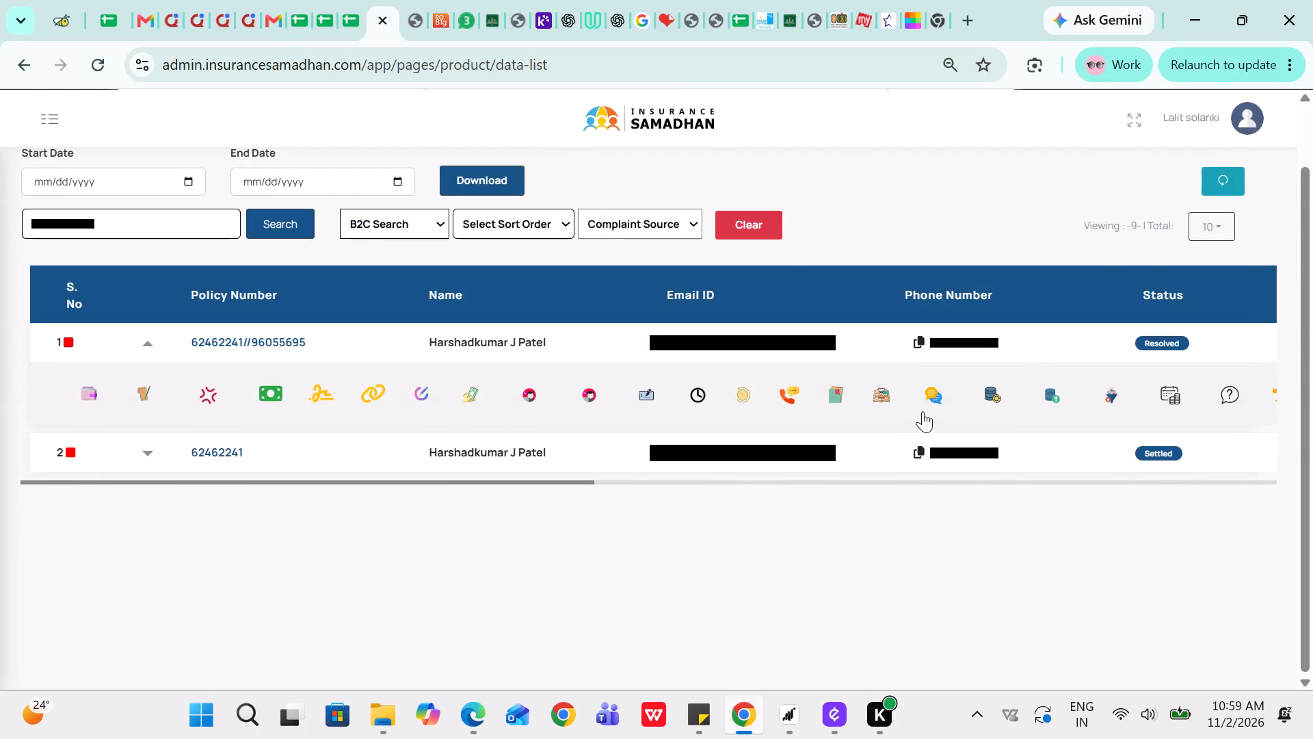
click(929, 406)
scroll(712, 393, down, 15)
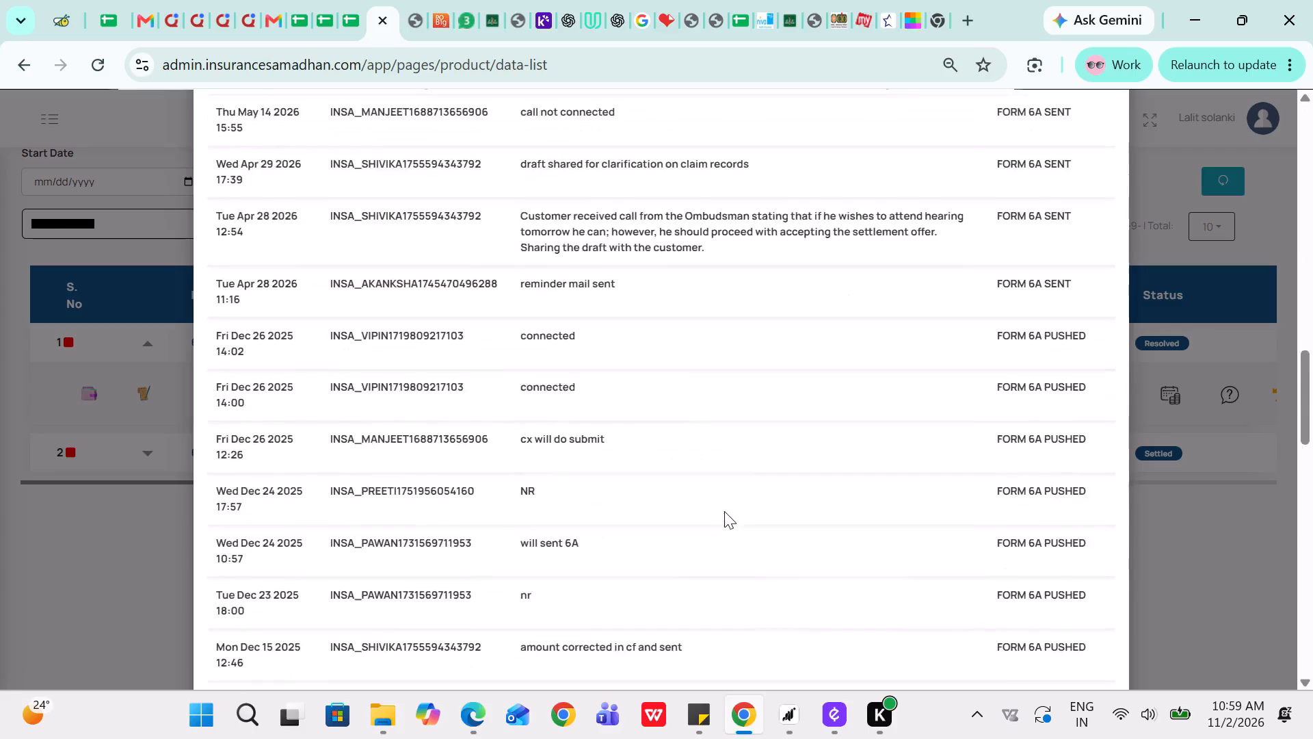
scroll(724, 511, down, 13)
scroll(779, 630, up, 1)
scroll(779, 630, down, 6)
click(779, 647)
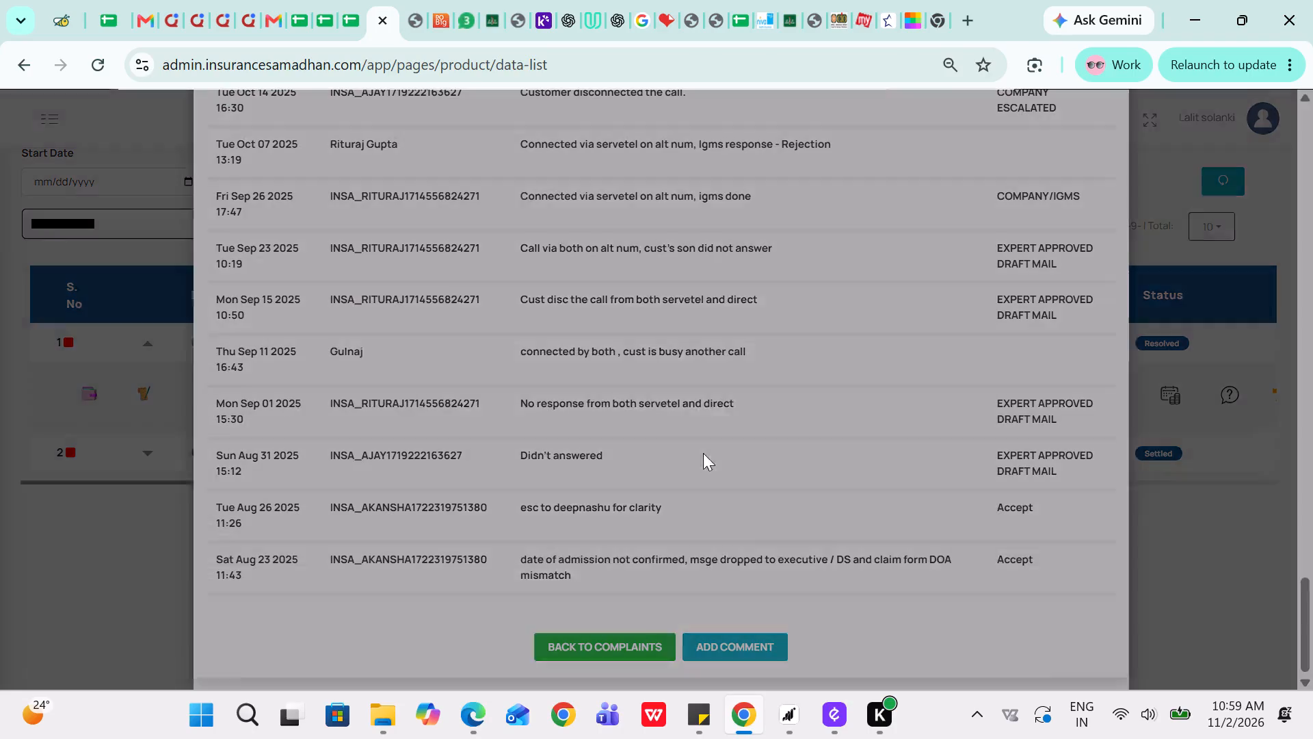
click(704, 443)
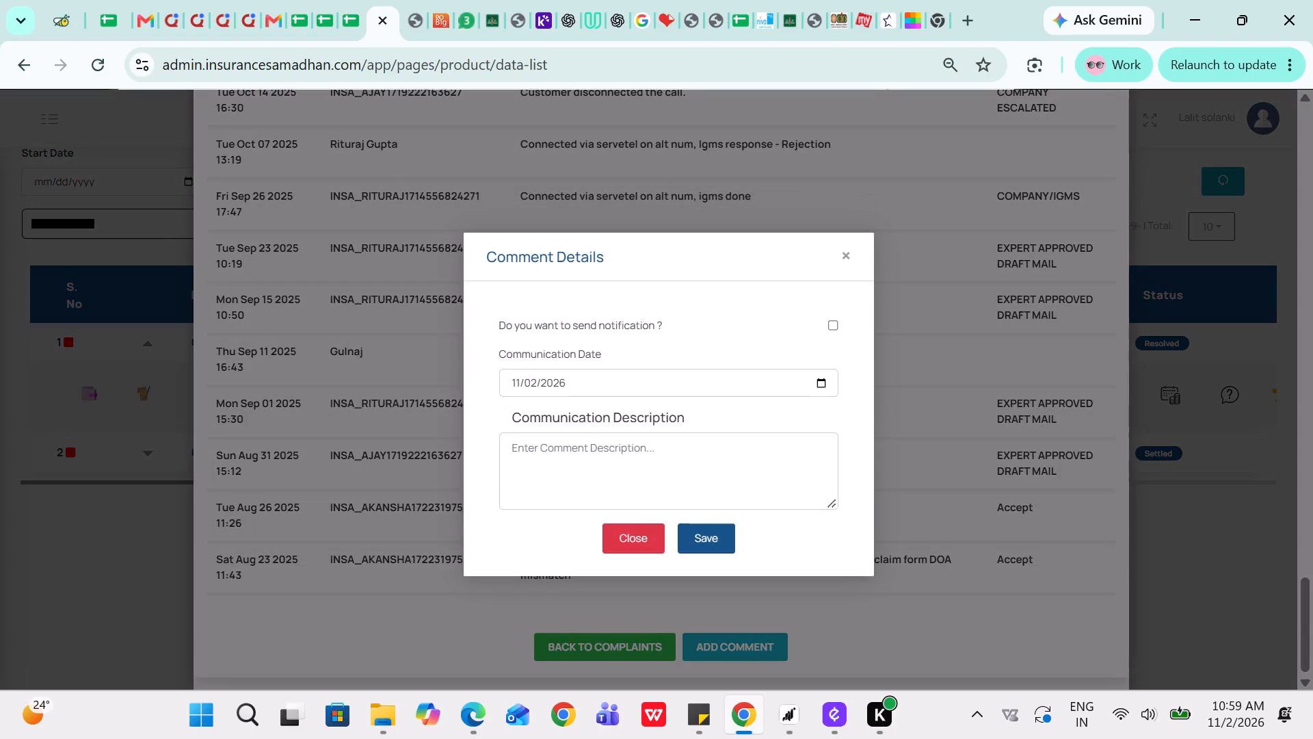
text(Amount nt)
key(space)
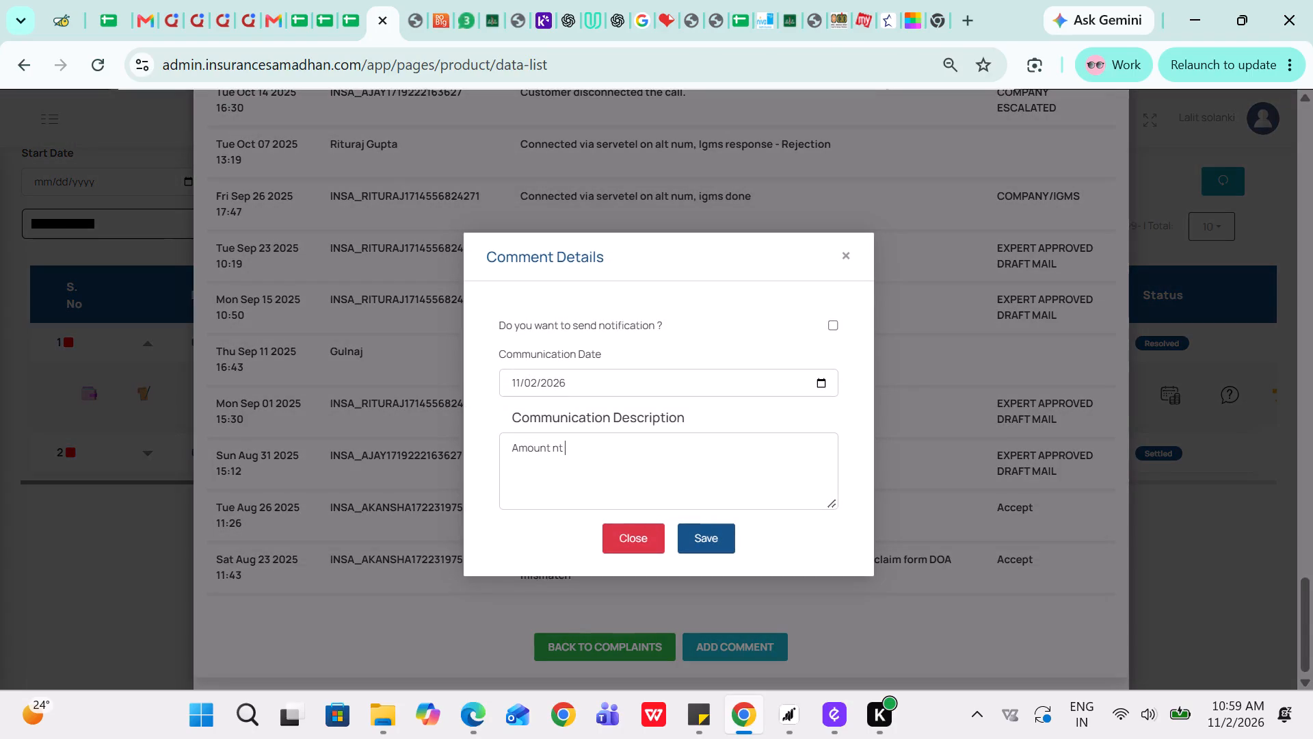
Complete the comment description as "Amount not received.", save it, and close the communication log.
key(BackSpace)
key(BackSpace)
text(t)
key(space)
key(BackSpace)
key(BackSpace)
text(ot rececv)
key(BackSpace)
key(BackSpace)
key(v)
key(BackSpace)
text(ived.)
click(720, 546)
click(0, 359)
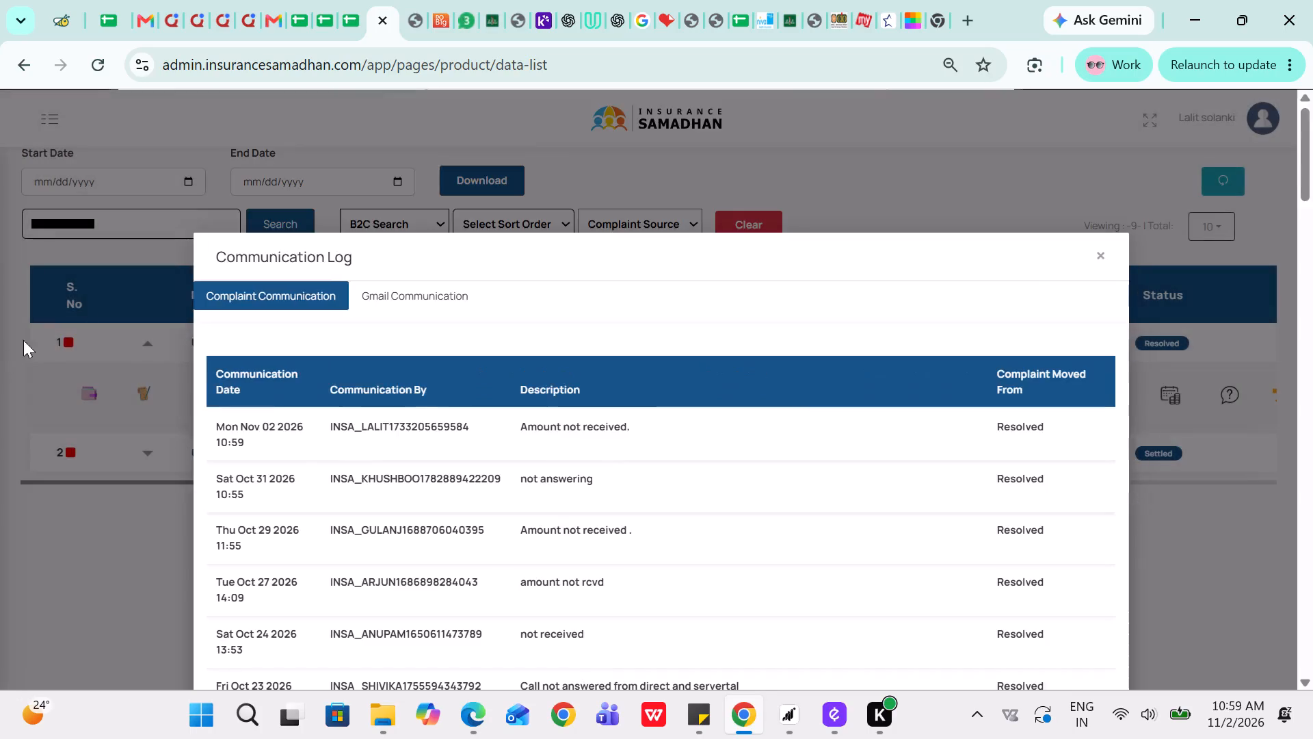
click(82, 301)
In RESOLVED SHEET NOVEMBER 2026, set the row 45 comment for the Lalit case to "Not Recieved".
click(351, 0)
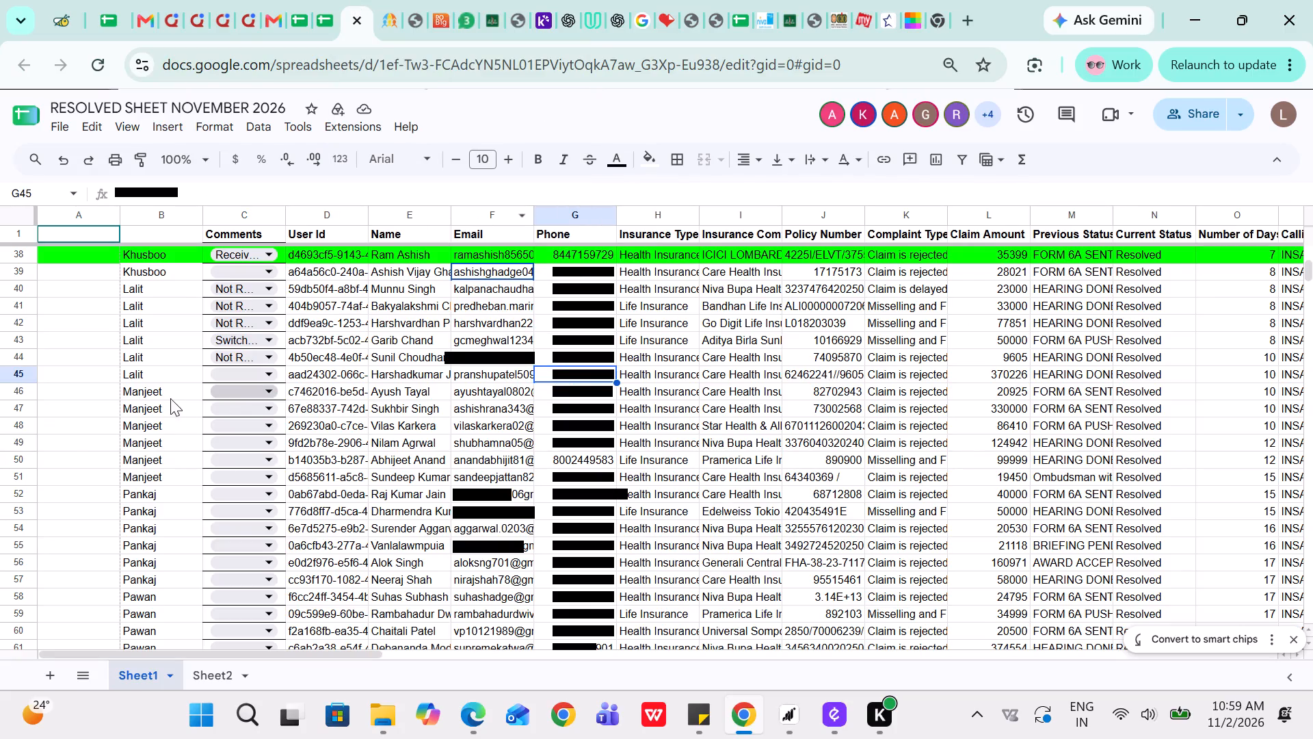
click(237, 377)
click(253, 445)
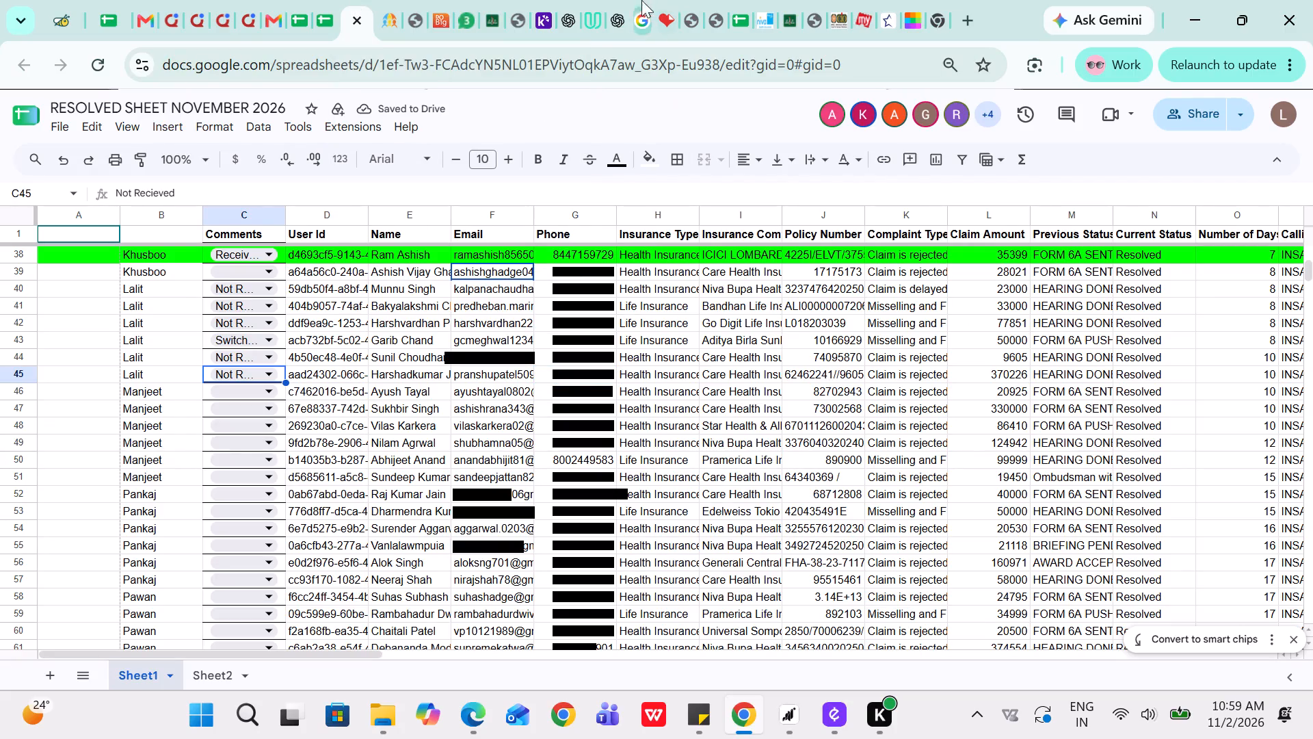
click(931, 472)
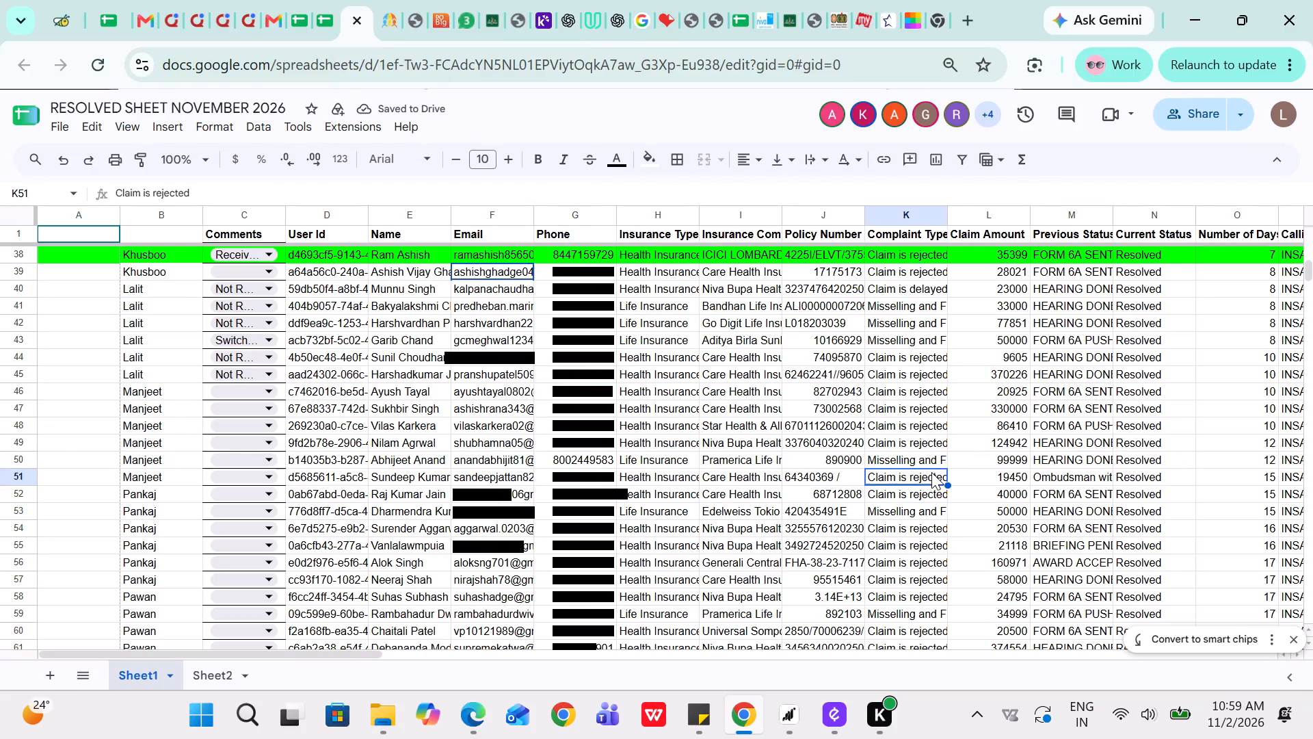
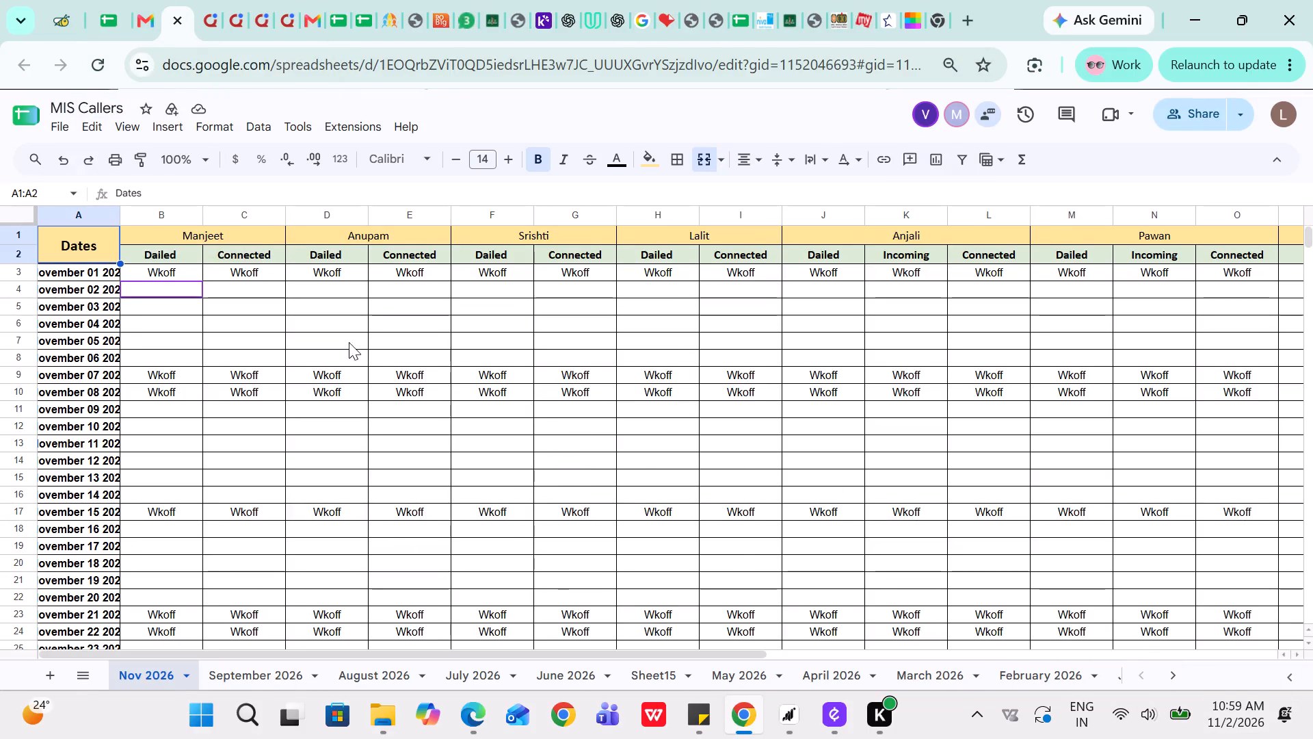
Examine the Nov 2026 sheet of the newly shared MIS Callers spreadsheet and compare it with the same sheet in the already open copy.
scroll(723, 396, down, 2)
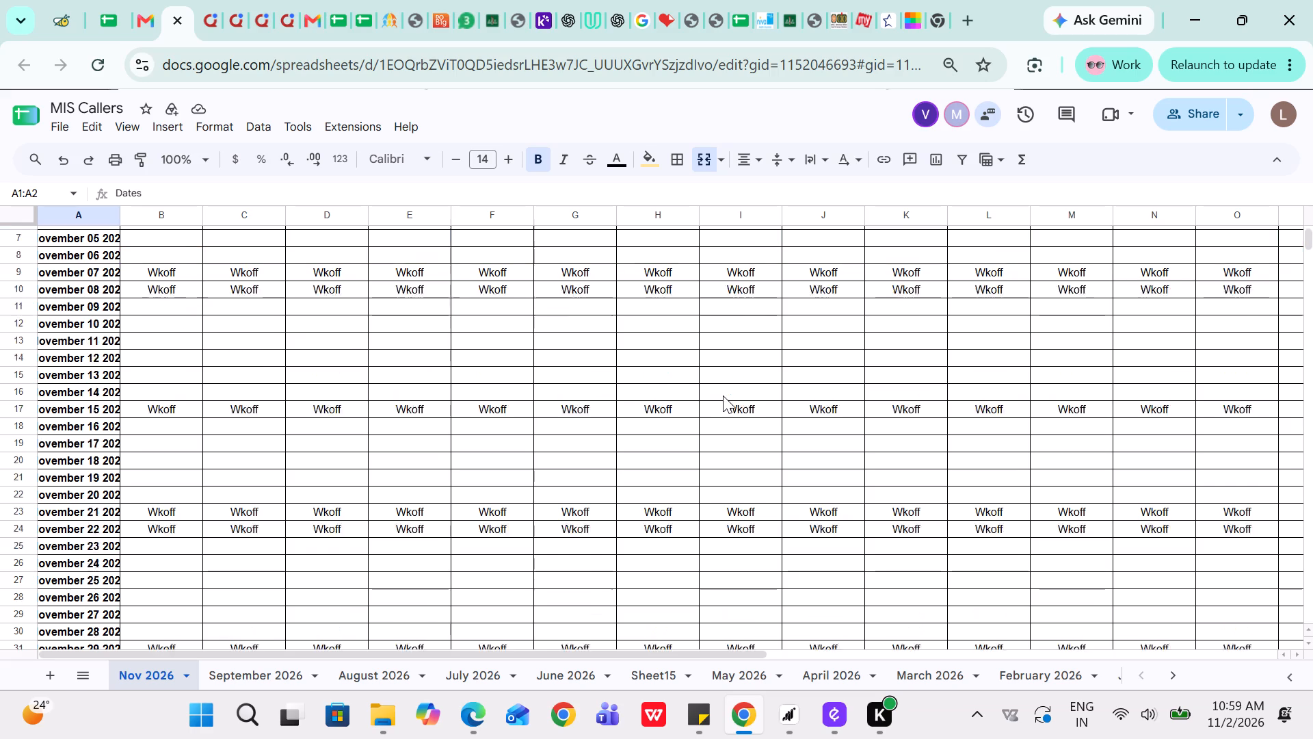
scroll(723, 396, down, 3)
scroll(723, 396, up, 11)
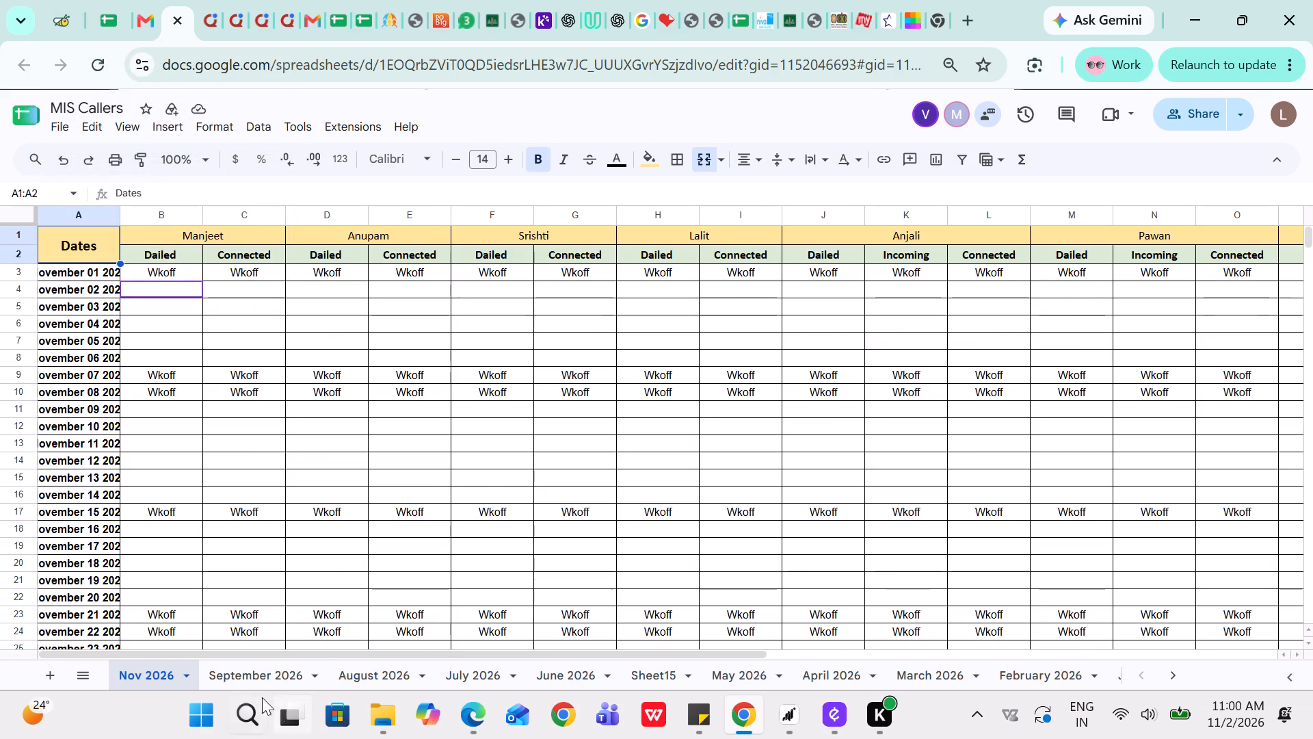
click(92, 0)
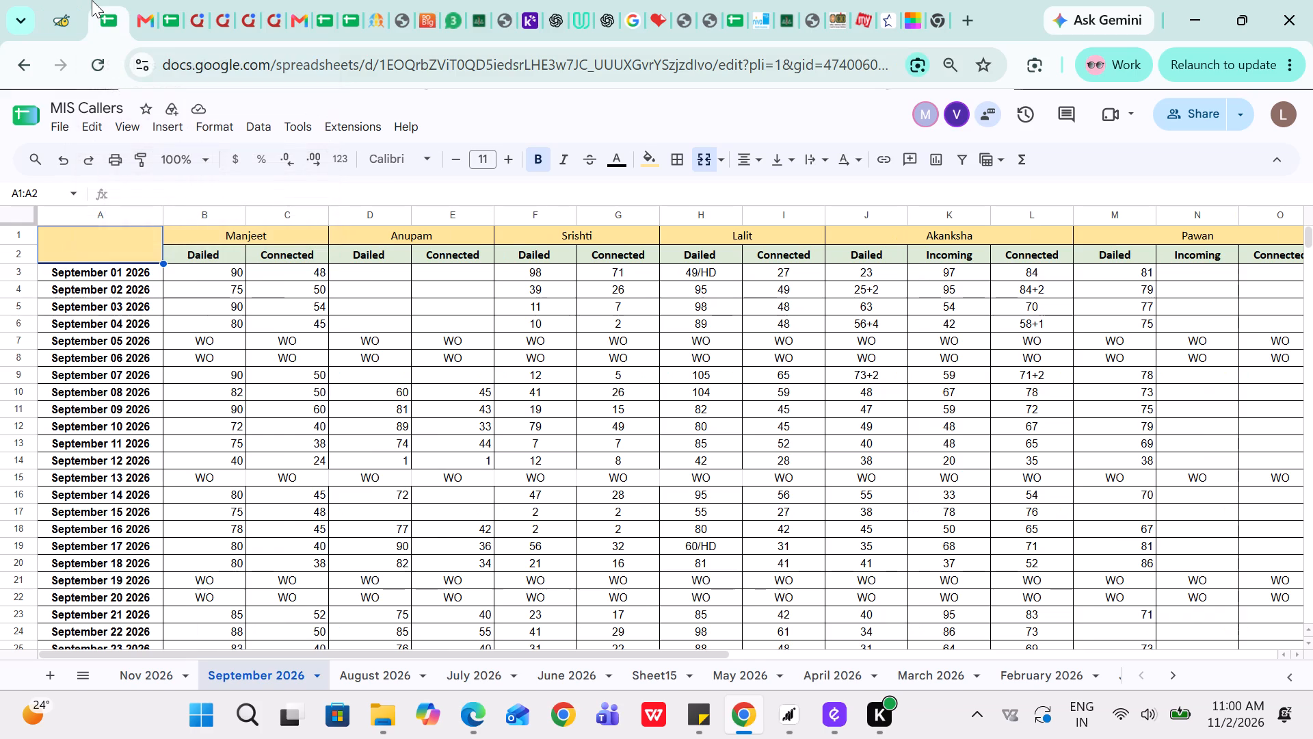
click(155, 683)
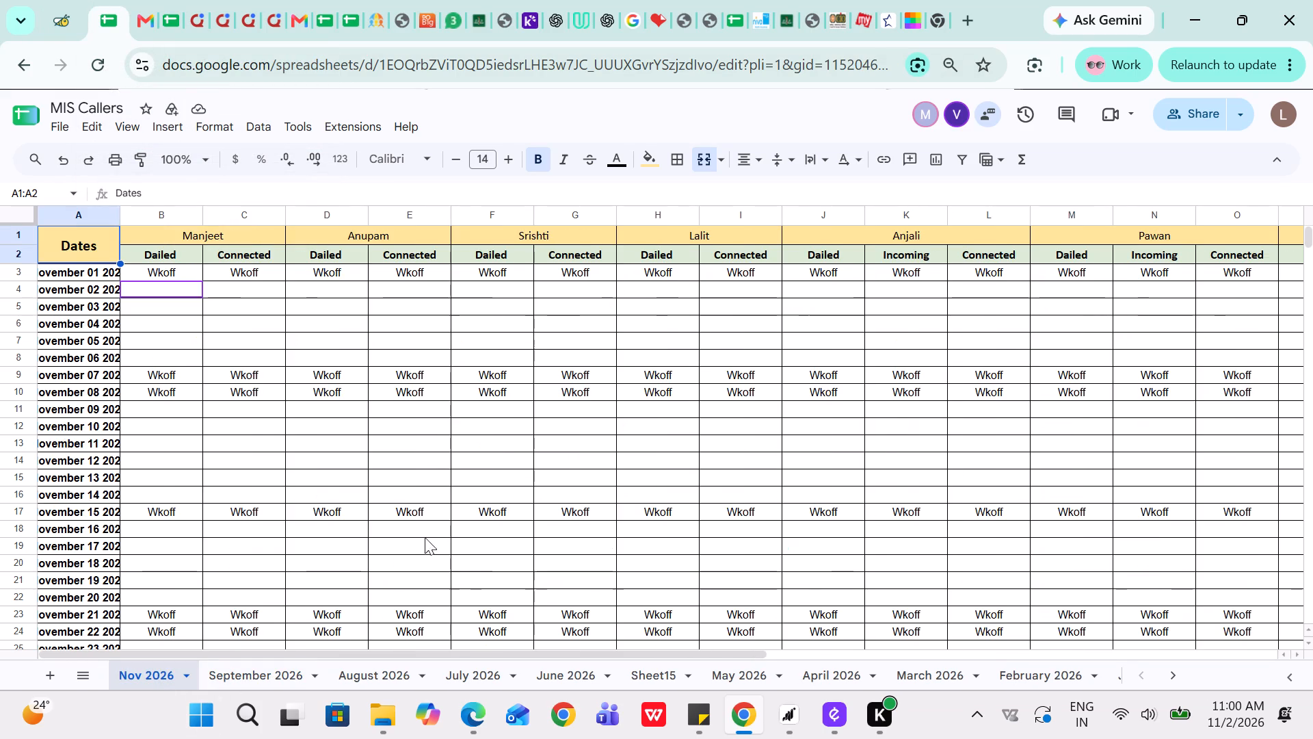
click(175, 0)
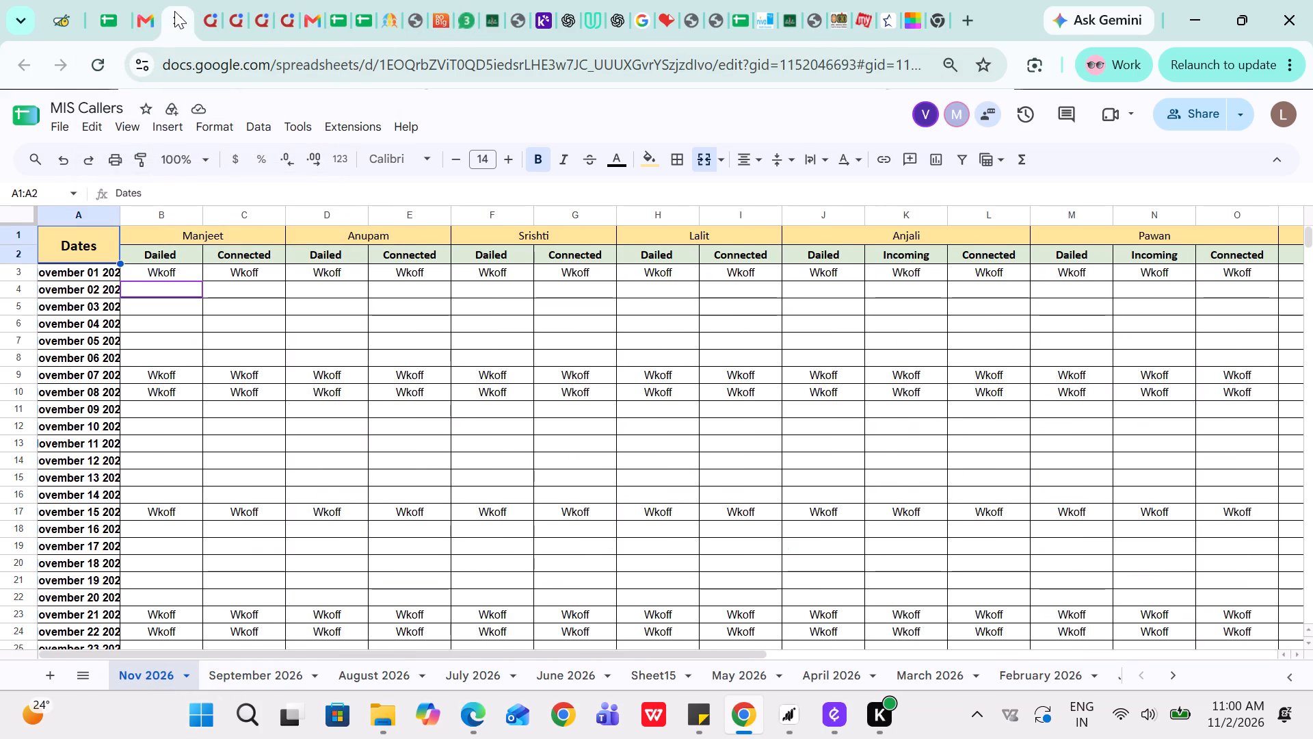
click(176, 18)
click(107, 0)
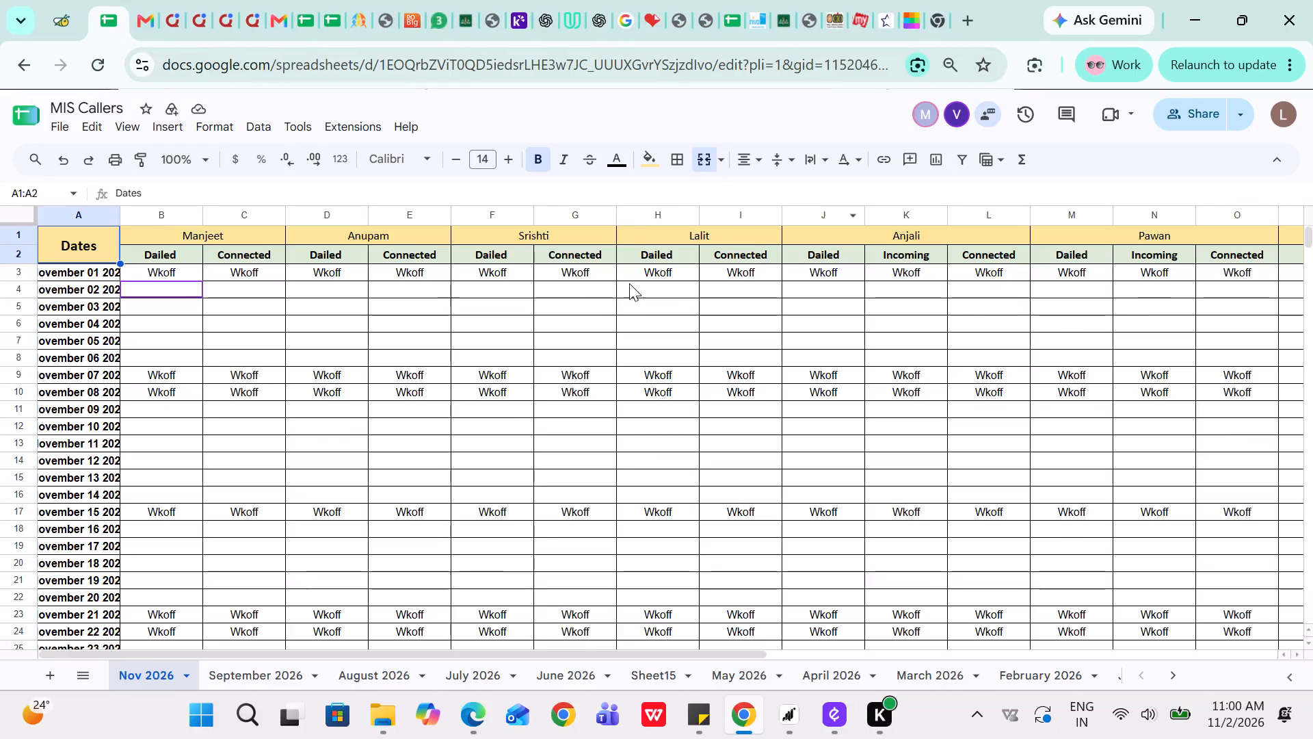
scroll(628, 285, up, 1)
Switch to Gmail and review the message sharing the MIS Callers spreadsheet.
click(148, 0)
scroll(635, 414, up, 5)
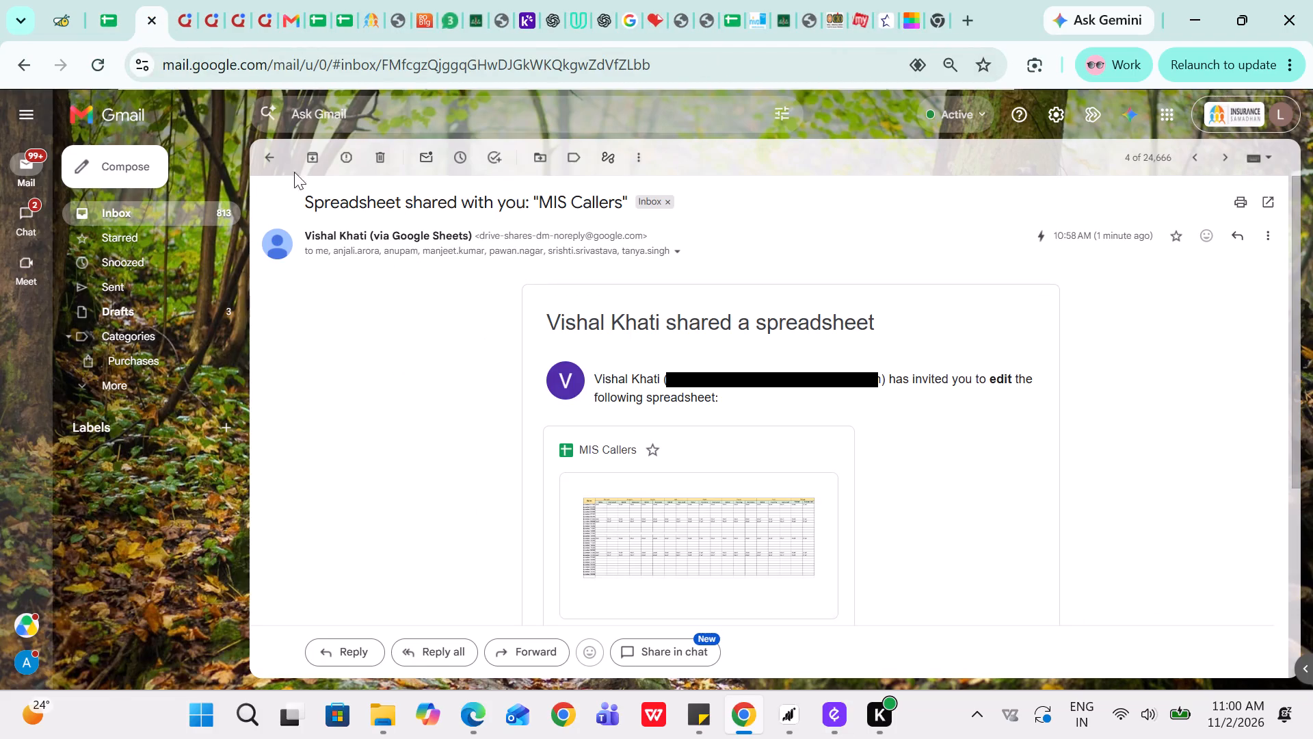
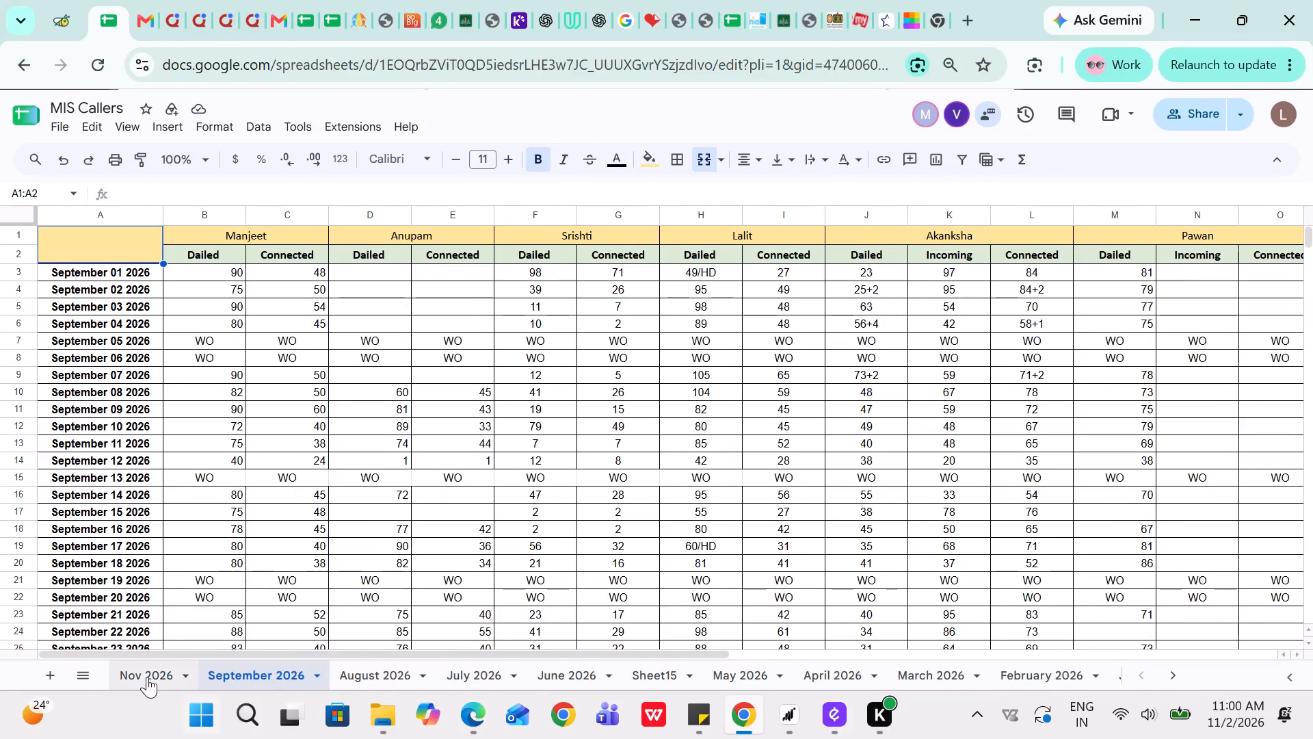
Open the Nov 2026 sheet of the MIS Callers spreadsheet to view the callers' daily call log.
click(140, 673)
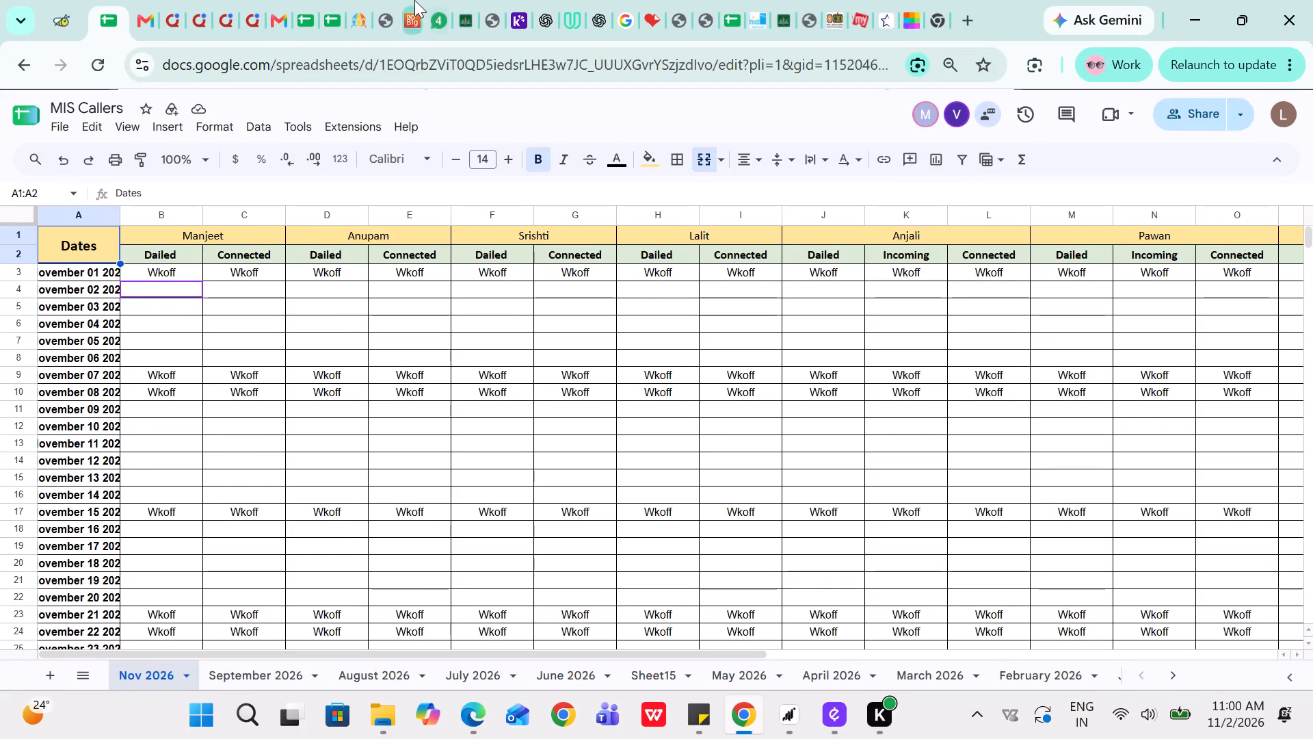
Look at the Missed call Ombudsman 2026 spreadsheet, then switch to the Grievance redressal portal's complaint form.
click(340, 0)
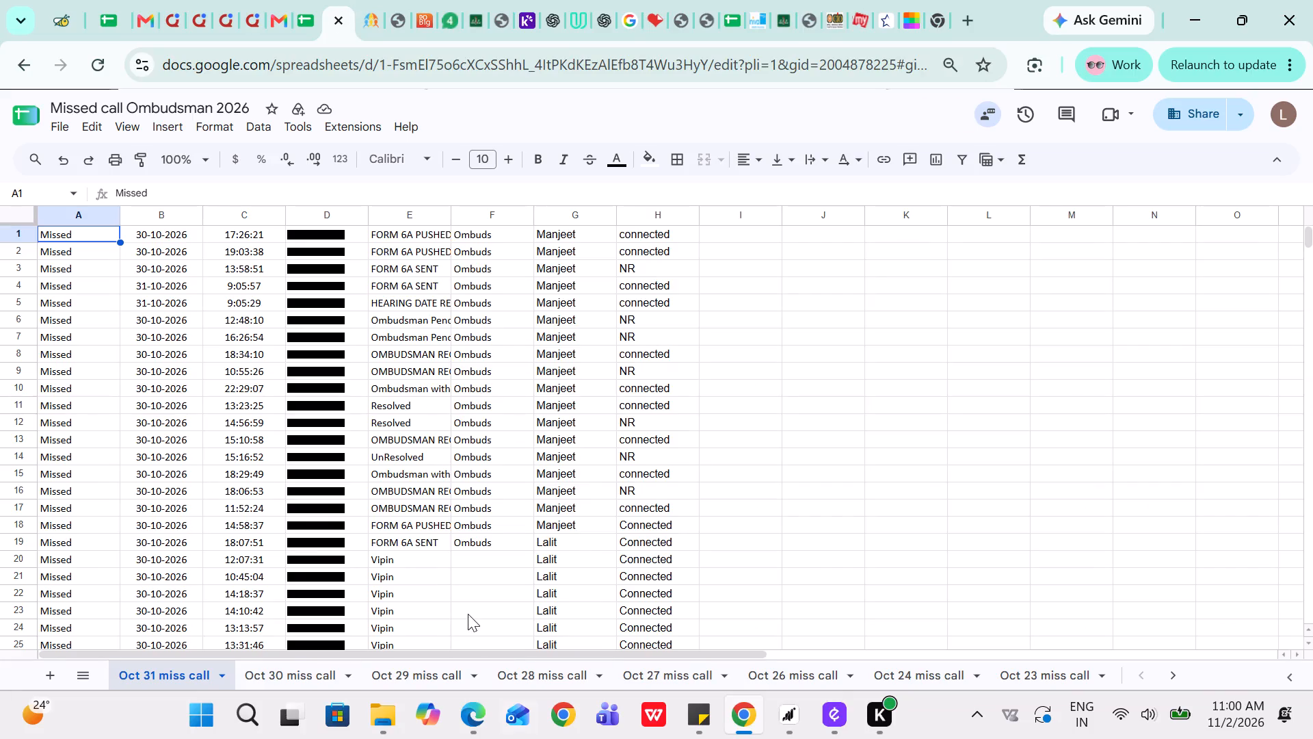
click(468, 0)
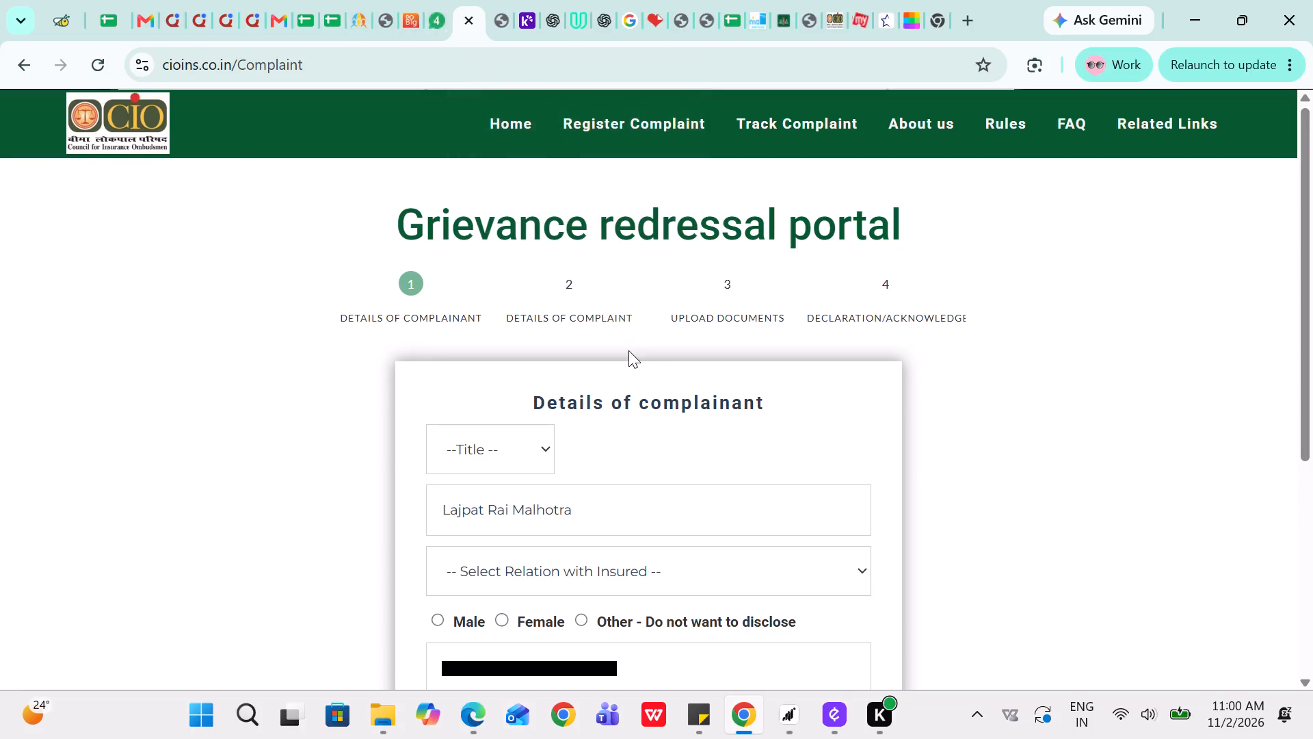
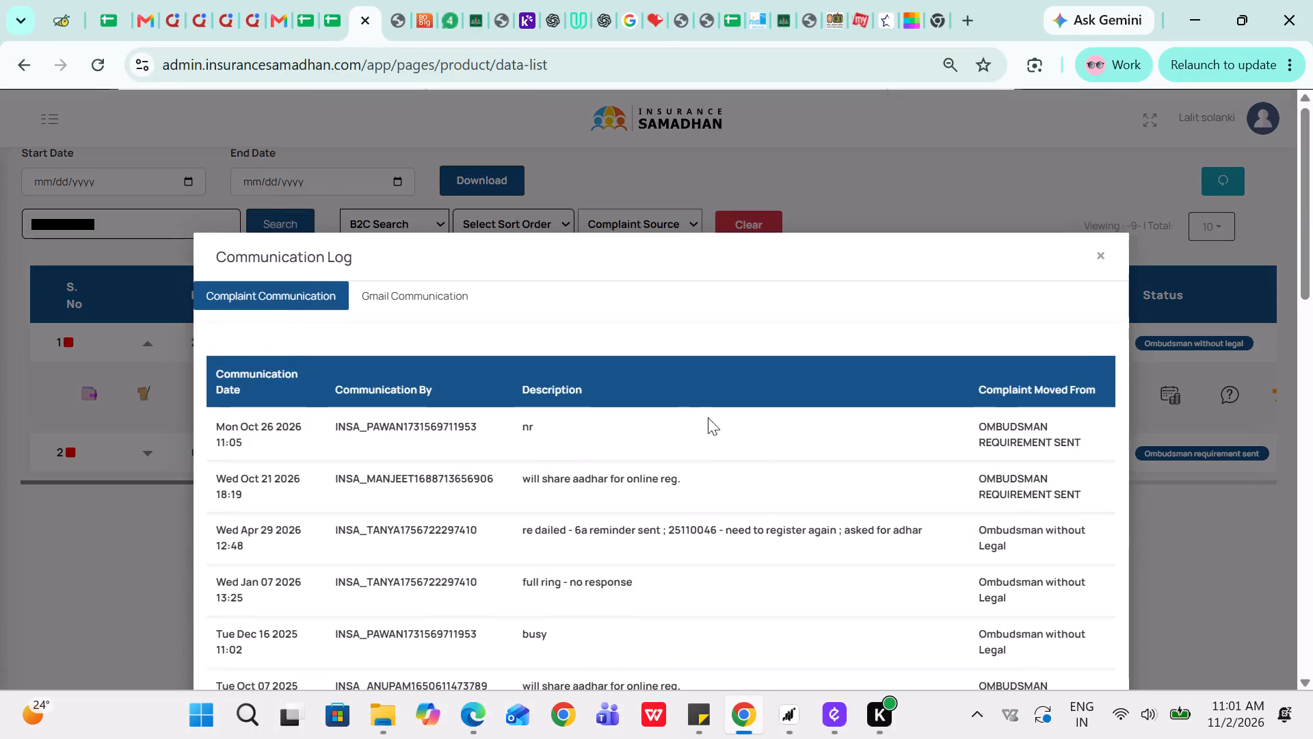
Read the most recent call comments in the communication log of the Ombudsman without legal complaint.
drag(555, 432, 488, 432)
click(626, 433)
drag(732, 475, 479, 463)
click(658, 479)
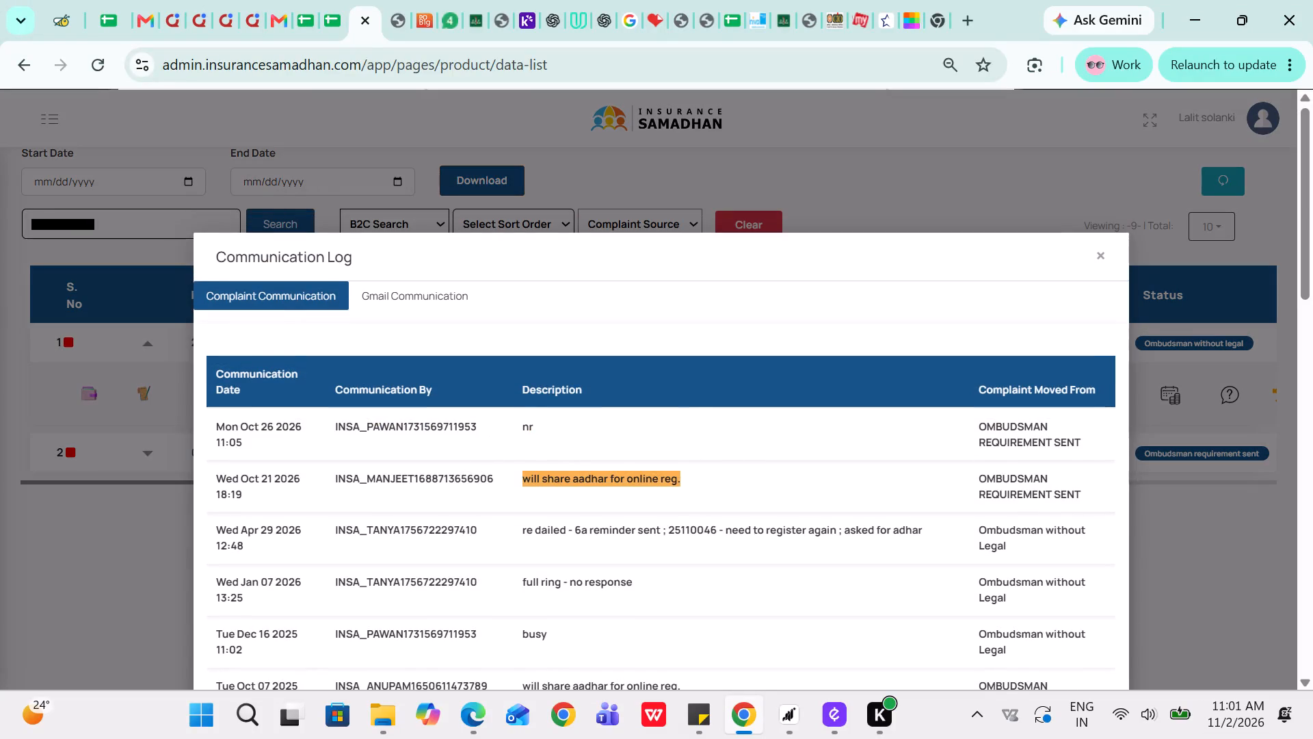